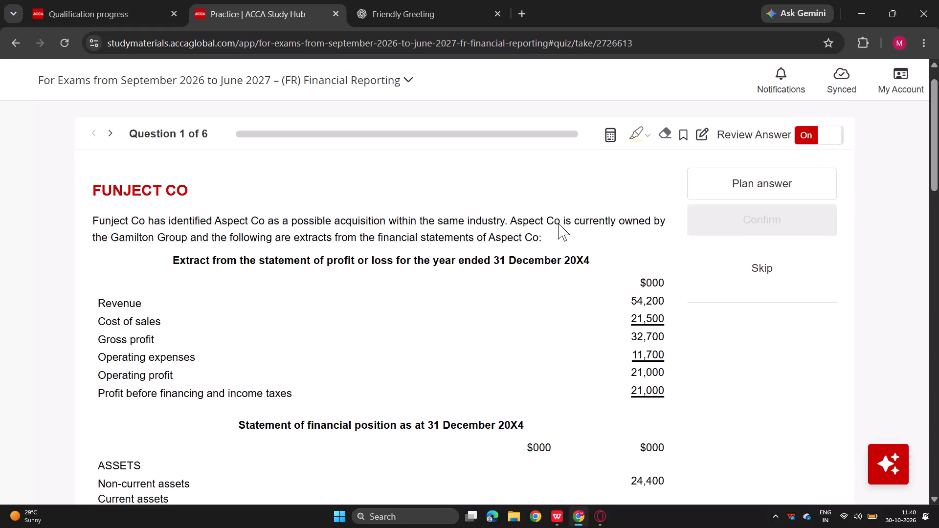
Browse the Ch26 practice questions, skimming Duke Co's notes and requirements, and advance to question 5, Fit Co.
{"action": "scroll", "coordinate": [558, 223], "scroll_direction": "up", "scroll_amount": 4}
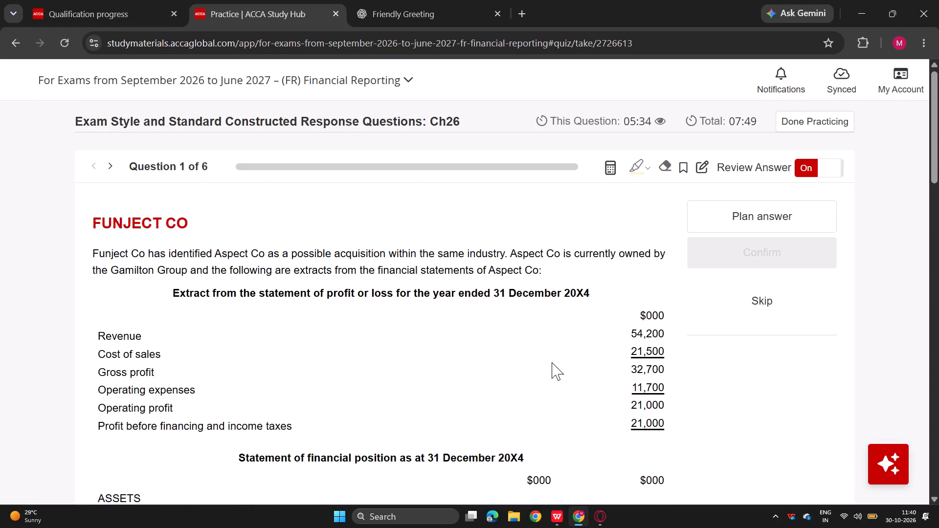
{"action": "key", "text": "Right"}
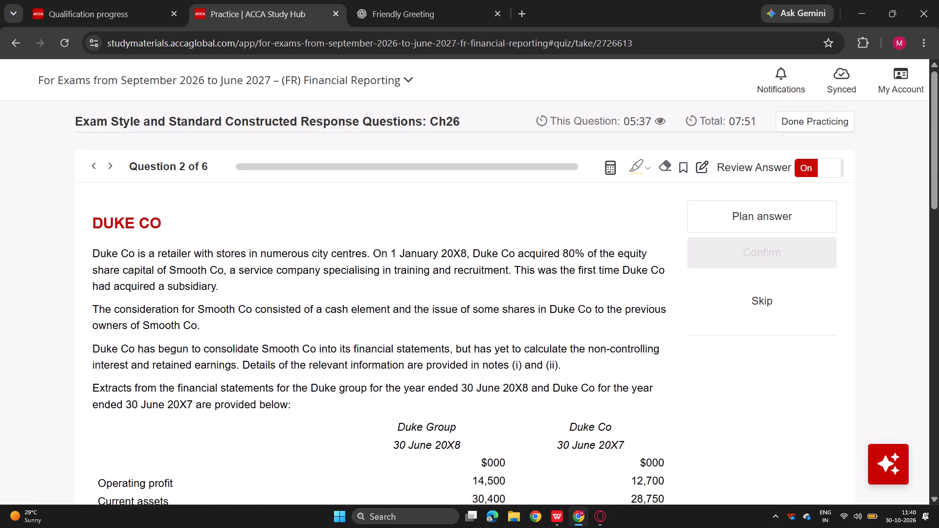
{"action": "key", "text": "Left"}
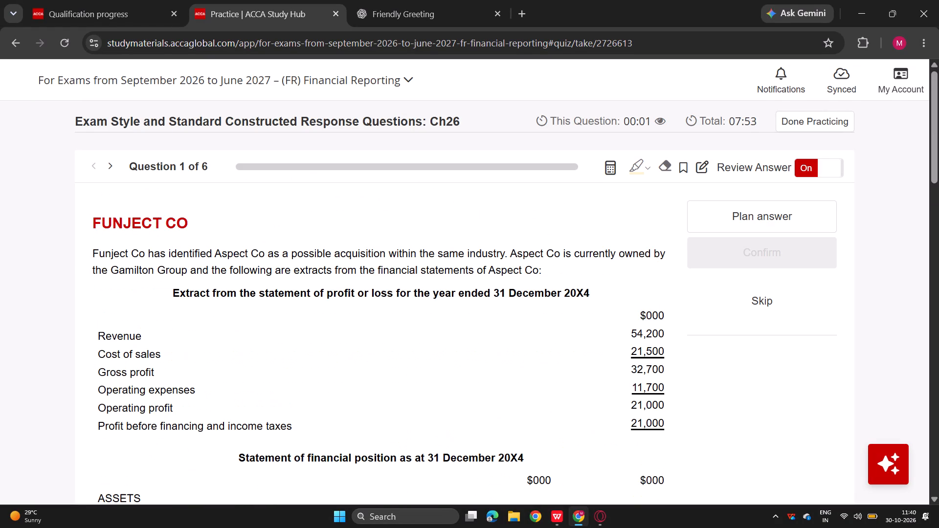
{"action": "key", "text": "Left"}
{"action": "key", "text": "Right"}
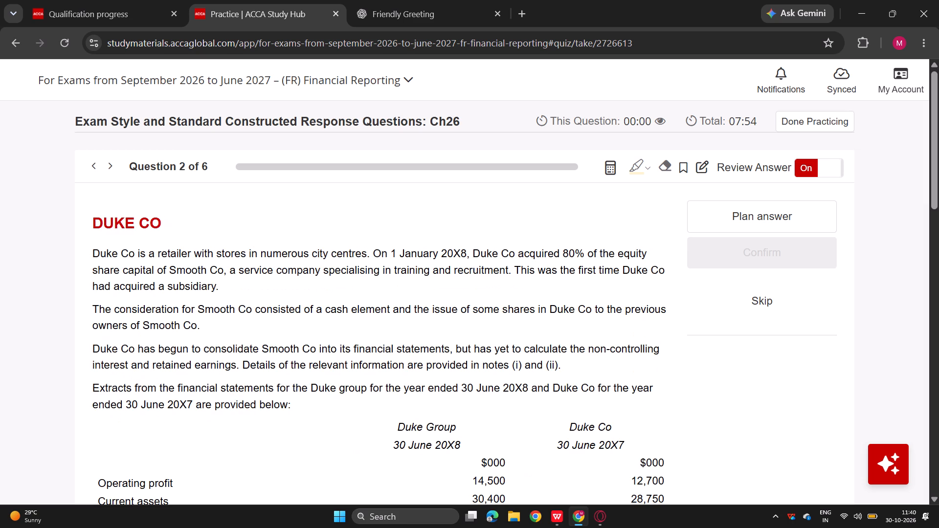
{"action": "key", "text": "Right"}
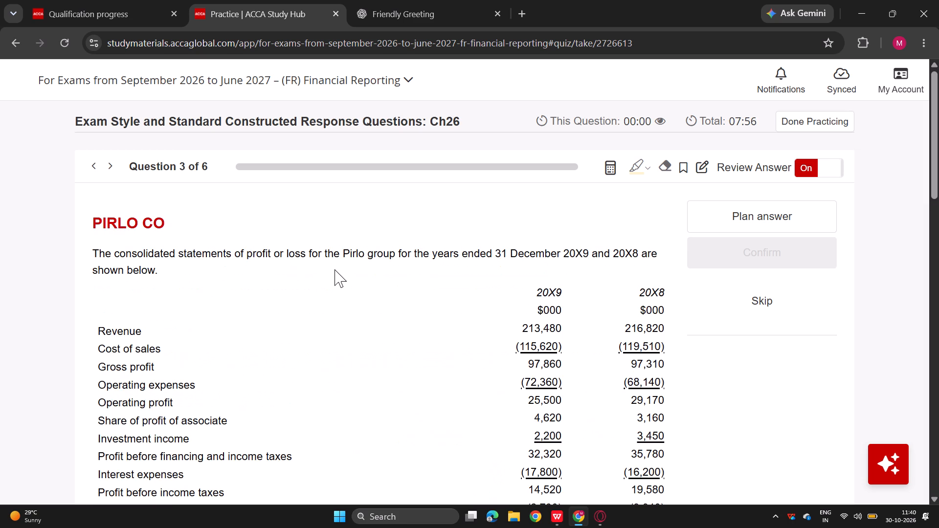
{"action": "key", "text": "Left"}
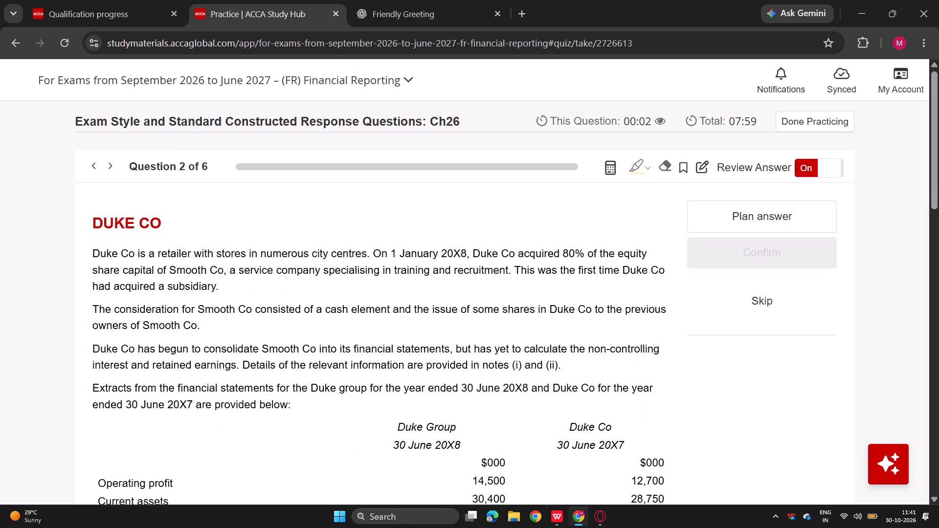
{"action": "scroll", "coordinate": [335, 269], "scroll_direction": "down", "scroll_amount": 4}
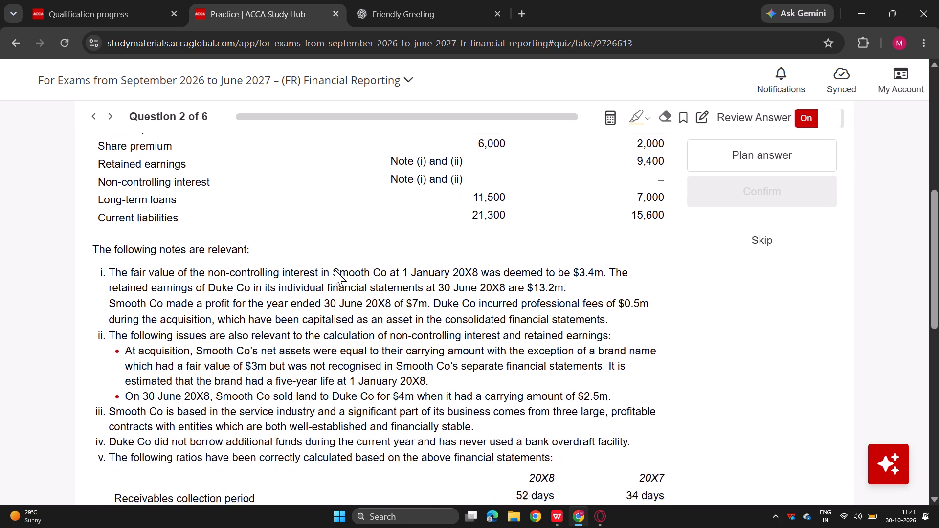
{"action": "scroll", "coordinate": [335, 269], "scroll_direction": "down", "scroll_amount": 4}
{"action": "scroll", "coordinate": [335, 269], "scroll_direction": "up", "scroll_amount": 1}
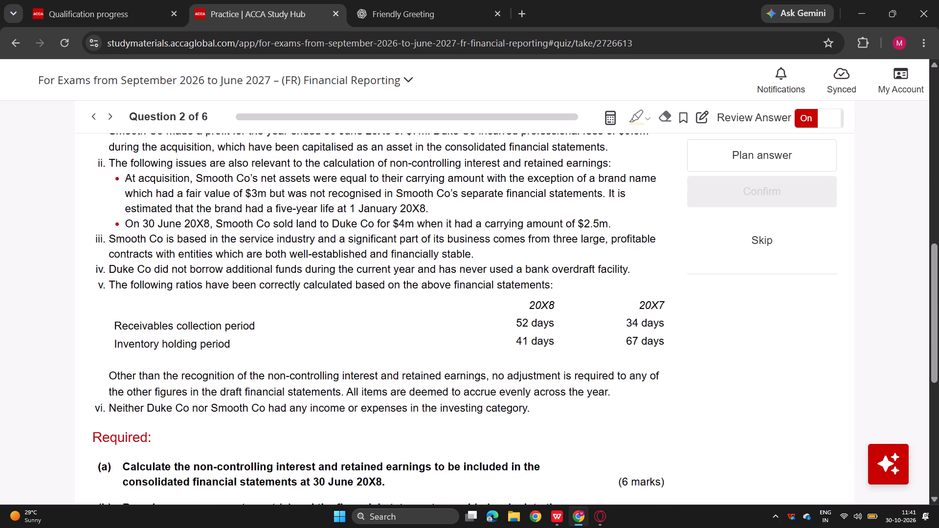
{"action": "scroll", "coordinate": [335, 269], "scroll_direction": "up", "scroll_amount": 3}
{"action": "key", "text": "Right"}
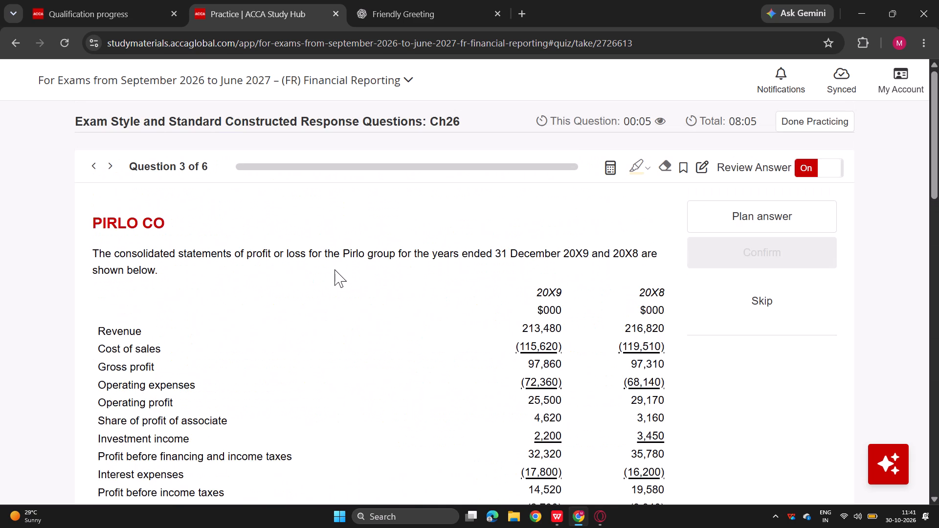
{"action": "key", "text": "Right"}
{"action": "key", "text": "Right"}
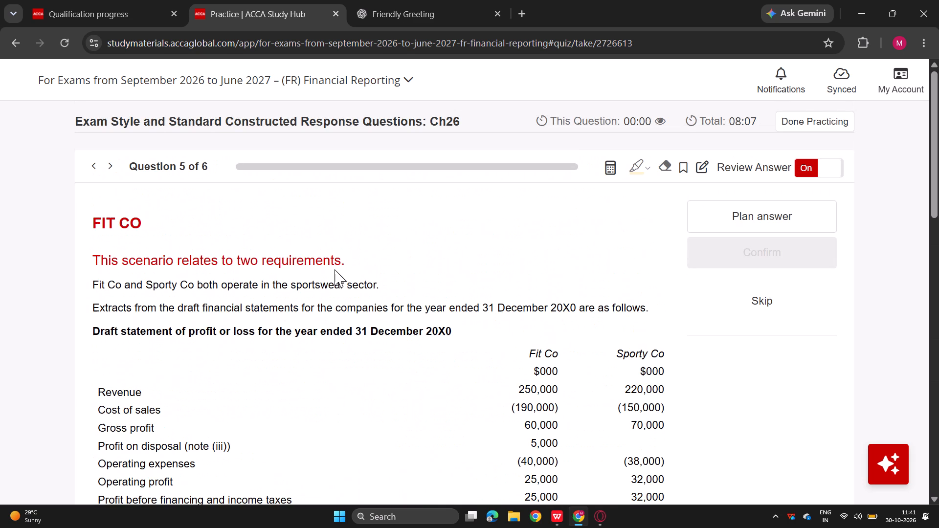
Read through the Fit Co scenario and its required ratio calculations and performance commentary.
{"action": "scroll", "coordinate": [335, 269], "scroll_direction": "down", "scroll_amount": 1}
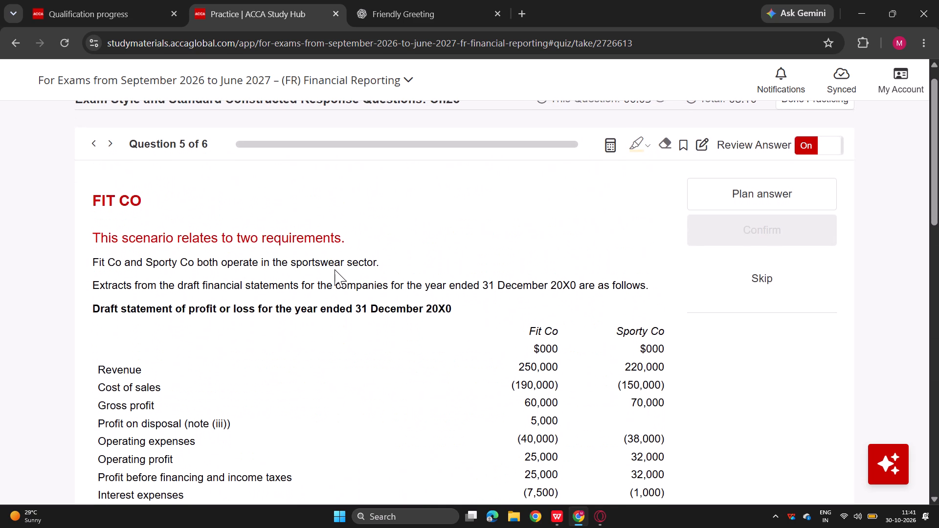
{"action": "scroll", "coordinate": [335, 269], "scroll_direction": "down", "scroll_amount": 3}
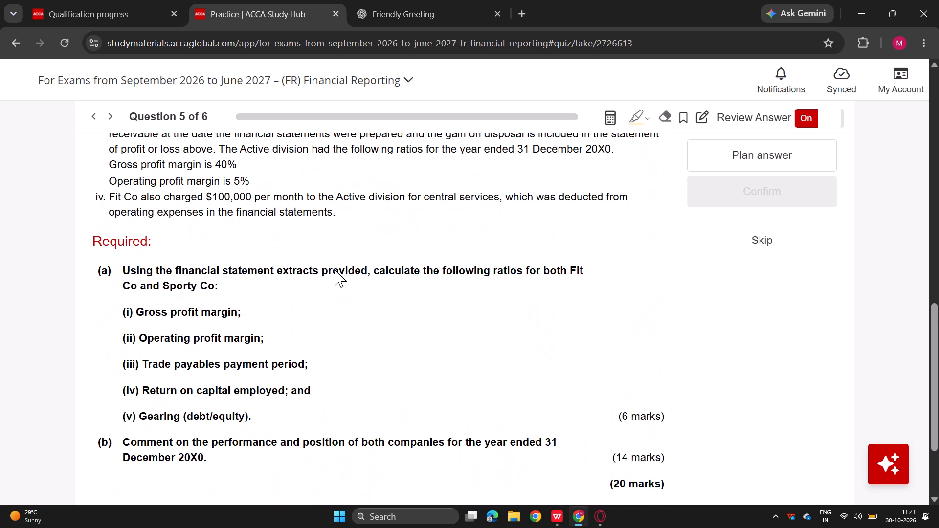
{"action": "scroll", "coordinate": [335, 269], "scroll_direction": "down", "scroll_amount": 3}
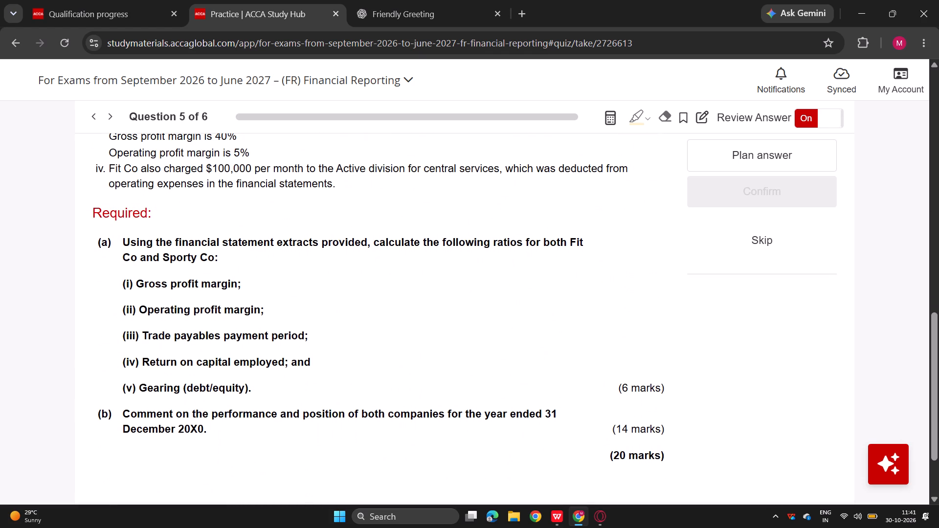
{"action": "scroll", "coordinate": [296, 337], "scroll_direction": "up", "scroll_amount": 7}
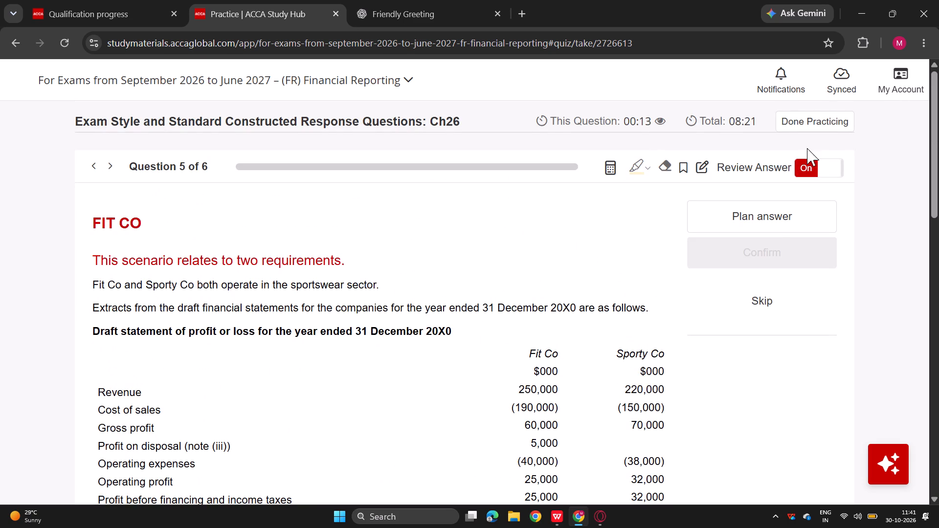
Enter 45 as the planned answer for the Fit Co question and confirm it.
{"action": "left_click", "coordinate": [766, 217]}
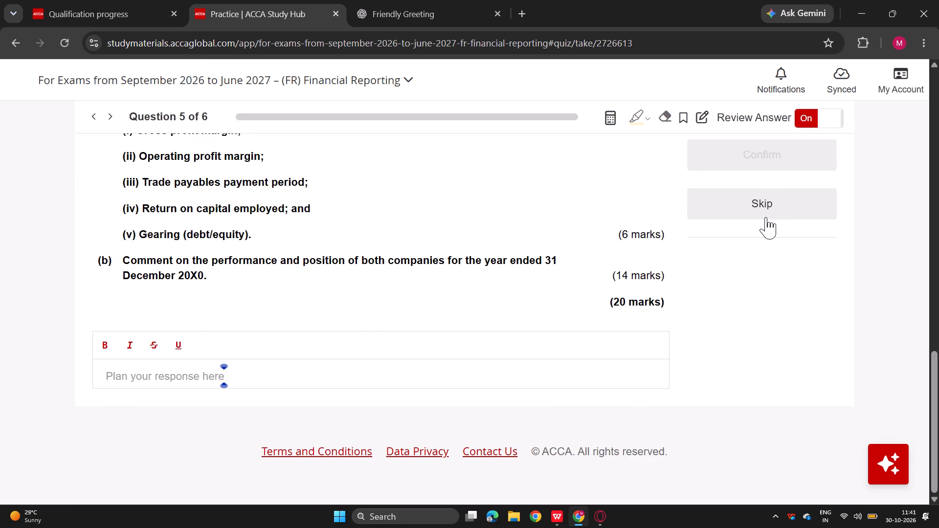
{"action": "type", "text": "45"}
{"action": "key", "text": "Return"}
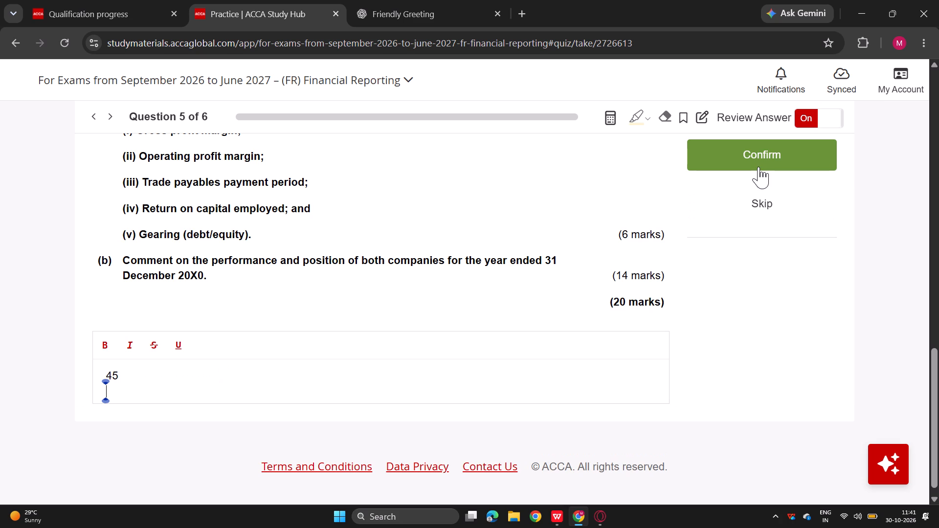
{"action": "left_click", "coordinate": [738, 162]}
Look over the Fit Co question again, switch to WPS Office and create a blank Docs document.
{"action": "scroll", "coordinate": [552, 333], "scroll_direction": "down", "scroll_amount": 2}
{"action": "scroll", "coordinate": [552, 333], "scroll_direction": "up", "scroll_amount": 2}
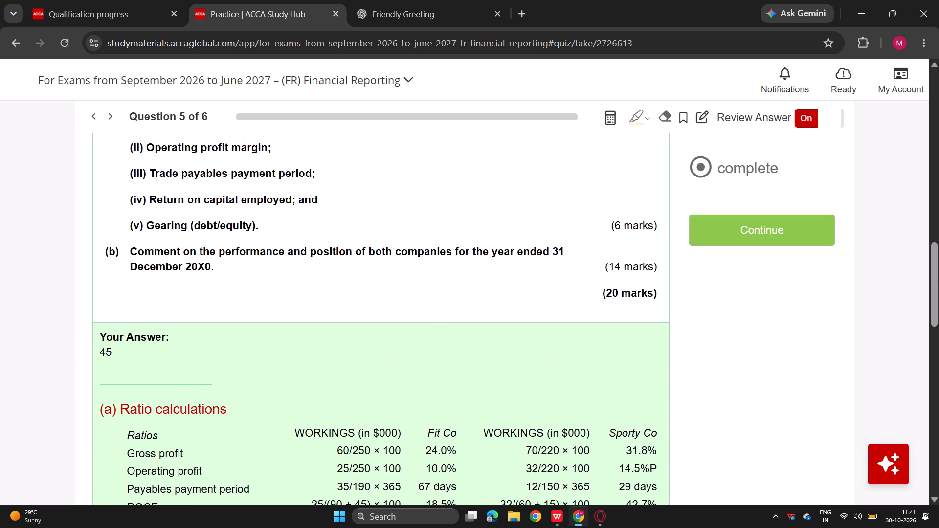
{"action": "scroll", "coordinate": [552, 333], "scroll_direction": "up", "scroll_amount": 6}
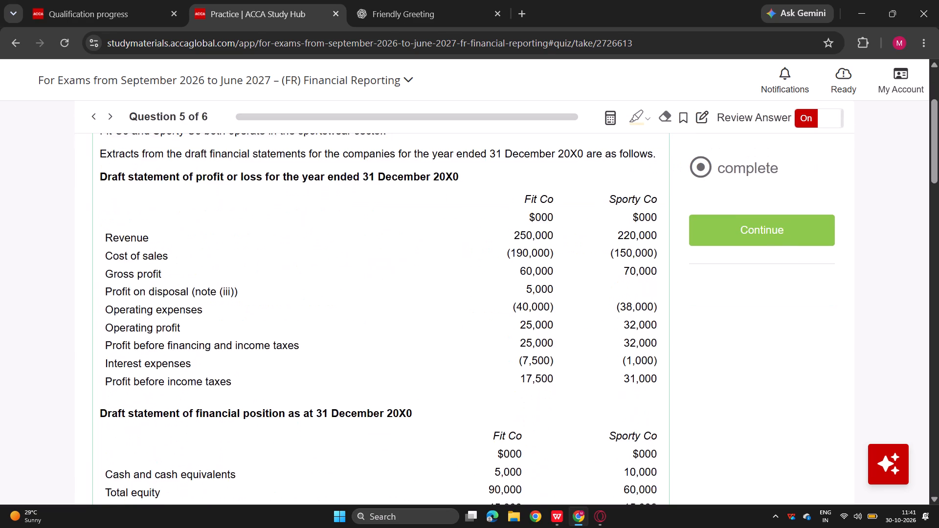
{"action": "scroll", "coordinate": [552, 333], "scroll_direction": "down", "scroll_amount": 2}
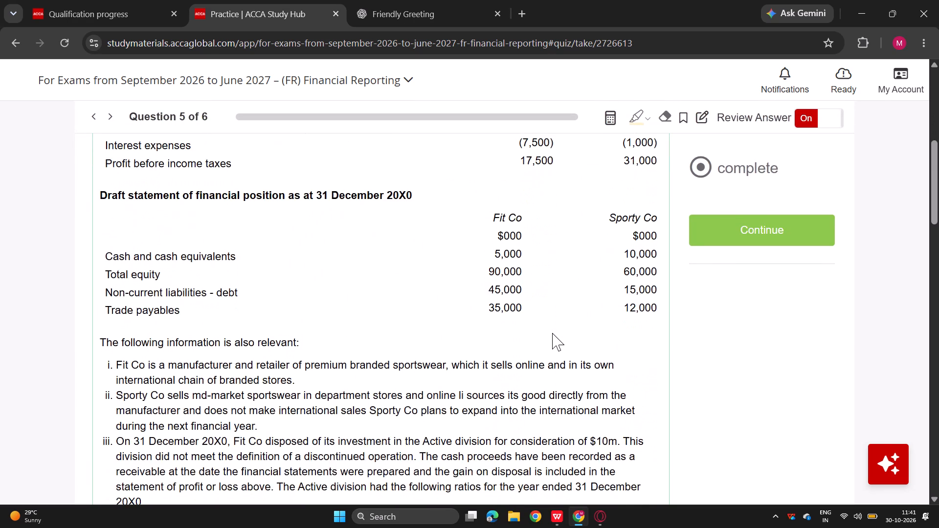
{"action": "scroll", "coordinate": [552, 333], "scroll_direction": "down", "scroll_amount": 4}
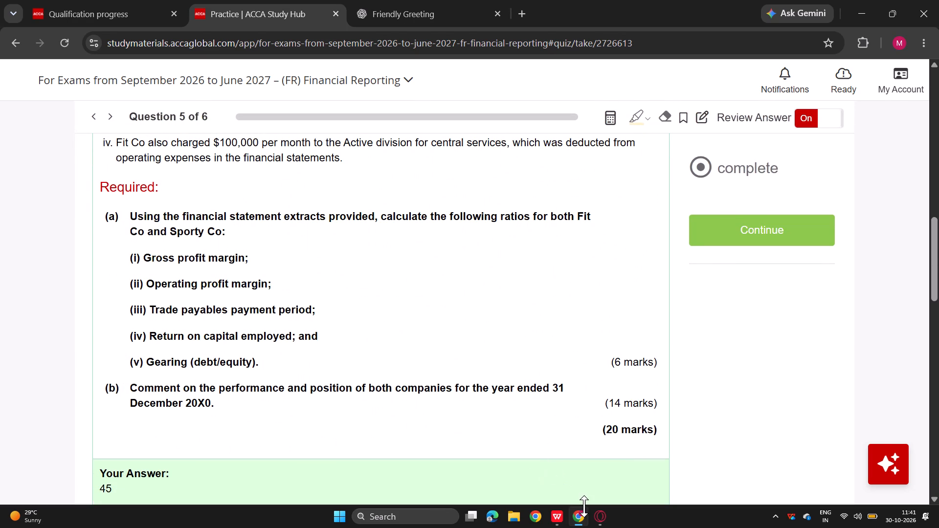
{"action": "left_click", "coordinate": [558, 519]}
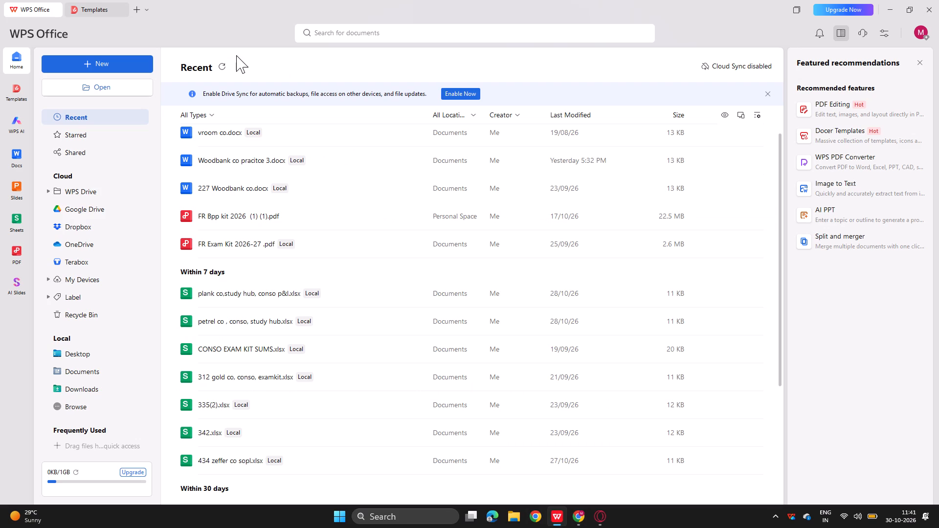
{"action": "left_click", "coordinate": [101, 63]}
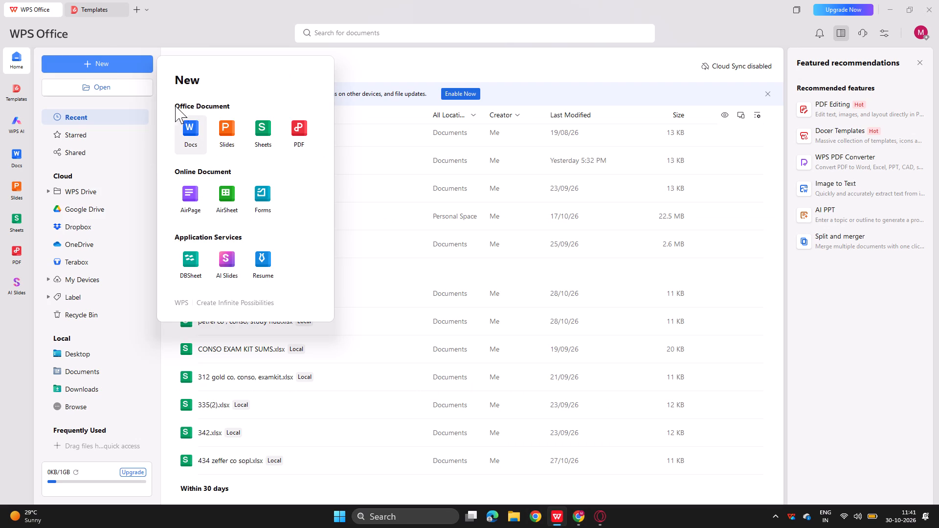
{"action": "left_click", "coordinate": [182, 123]}
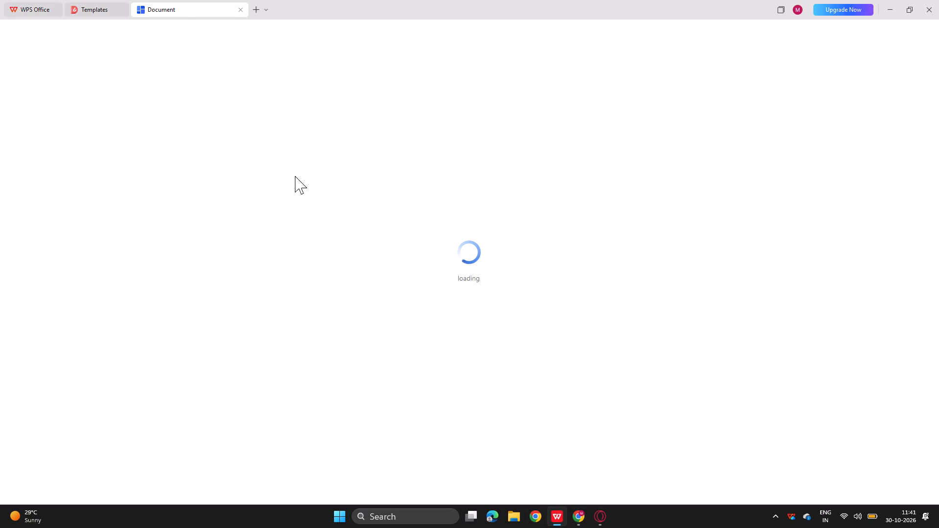
{"action": "left_click", "coordinate": [271, 185]}
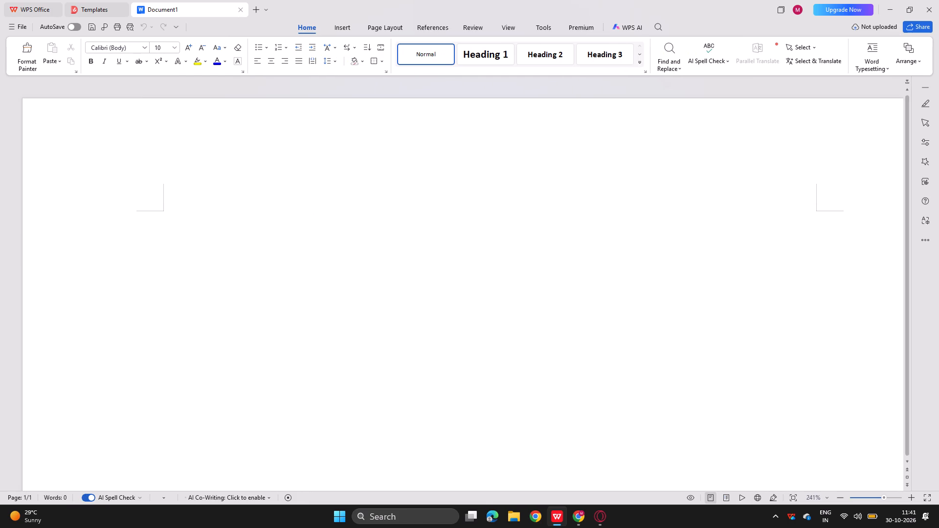
Write the heading "Fit co" with the part label "A)" on the line below, leaving a new line under it.
{"action": "type", "text": "fit co"}
{"action": "key", "text": "shift+colon"}
{"action": "key", "text": "Return"}
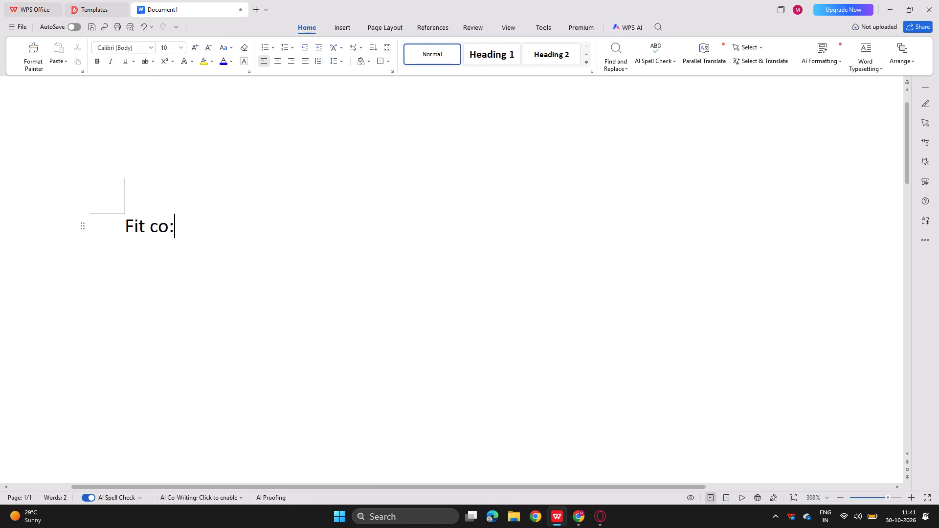
{"action": "key", "text": "BackSpace"}
{"action": "key", "text": "BackSpace"}
{"action": "key", "text": "Return"}
{"action": "key", "text": "a"}
{"action": "key", "text": "shift+parenright"}
{"action": "key", "text": "Return"}
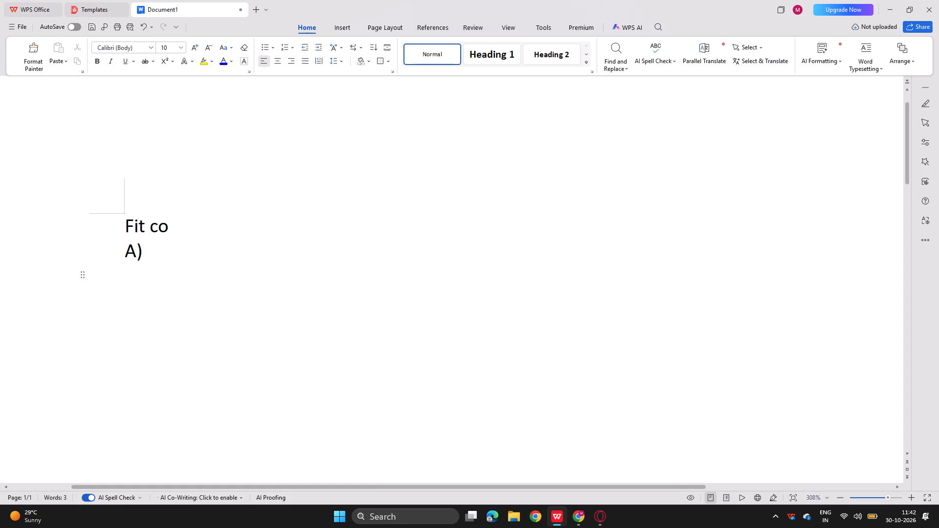
Check the required ratios in the Fit Co question and insert a table of 5 rows and 6 columns below "A)".
{"action": "left_click", "coordinate": [348, 26]}
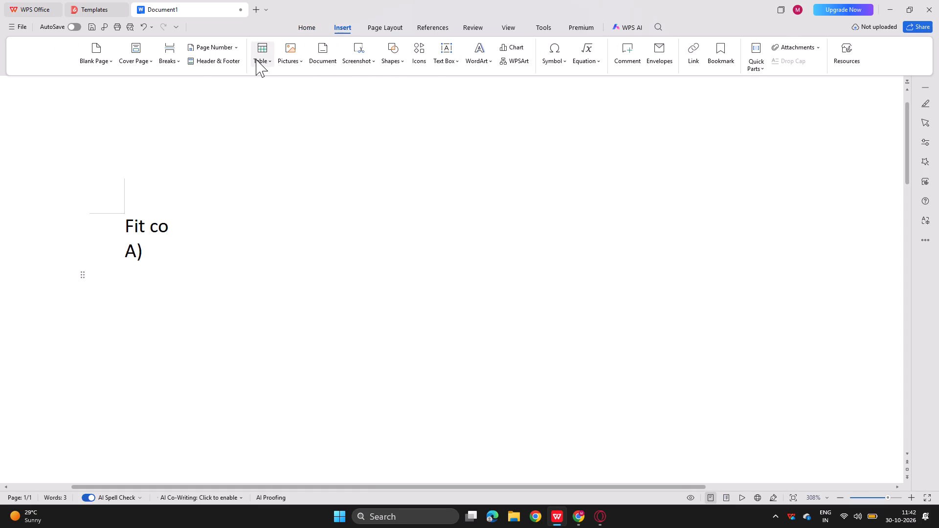
{"action": "left_click", "coordinate": [256, 59]}
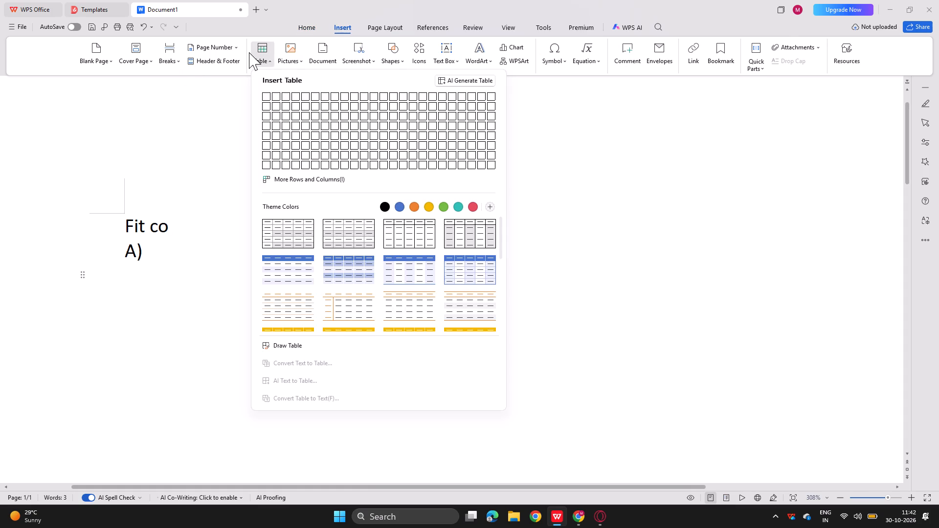
{"action": "left_click", "coordinate": [249, 52]}
{"action": "key", "text": "alt+Tab"}
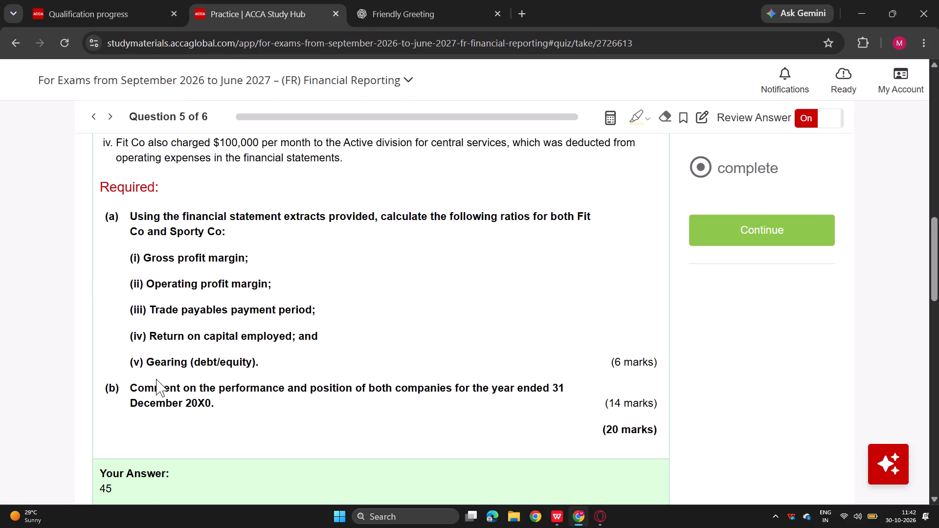
{"action": "scroll", "coordinate": [156, 379], "scroll_direction": "down", "scroll_amount": 2}
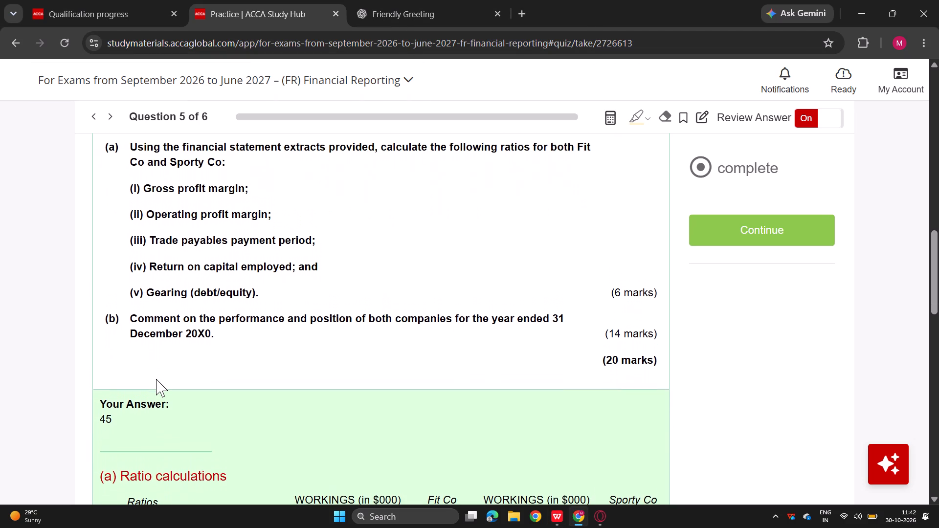
{"action": "scroll", "coordinate": [156, 379], "scroll_direction": "up", "scroll_amount": 1}
{"action": "key", "text": "alt+Tab"}
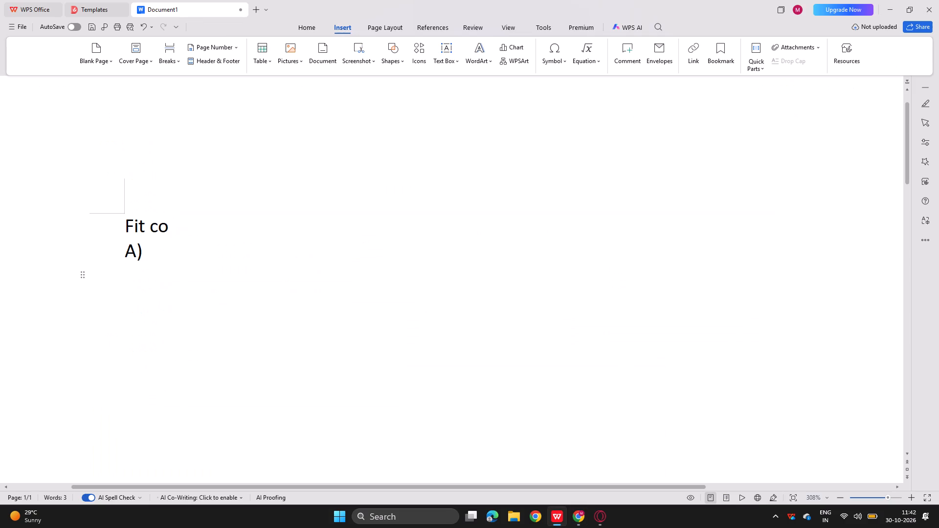
{"action": "left_click", "coordinate": [265, 54]}
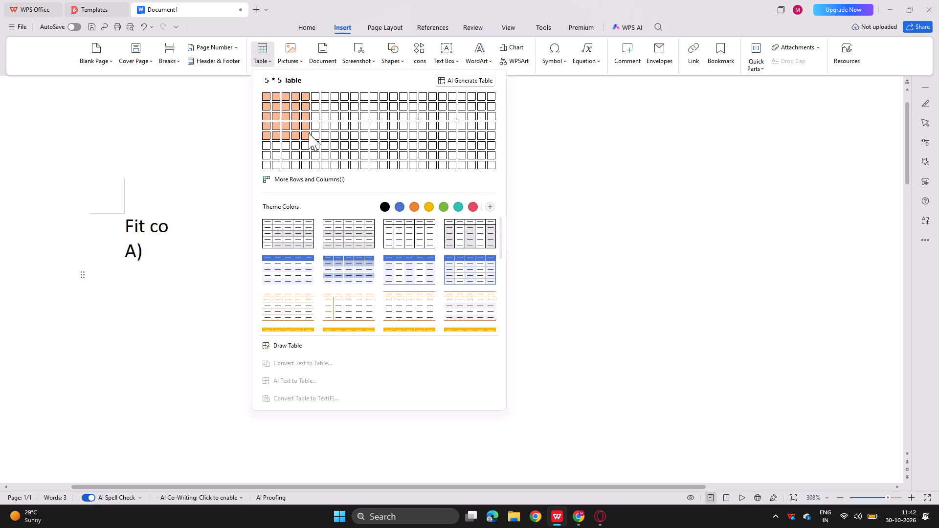
{"action": "key", "text": "Return"}
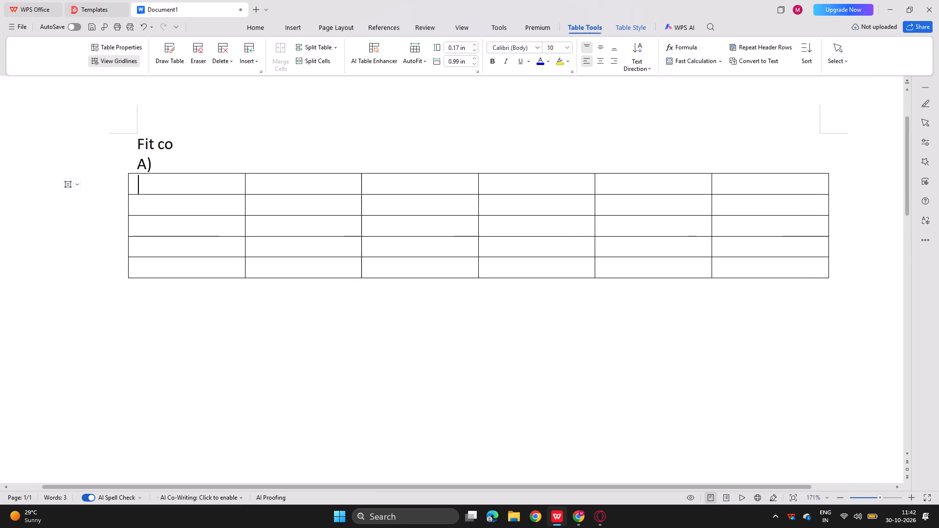
Check the ratio calculation layout in the Fit Co model answer and head the document table's first three columns "ratios", "formula" and "working".
{"action": "scroll", "coordinate": [210, 248], "scroll_direction": "left", "scroll_amount": 1}
{"action": "key", "text": "alt+Tab"}
{"action": "scroll", "coordinate": [153, 462], "scroll_direction": "down", "scroll_amount": 2}
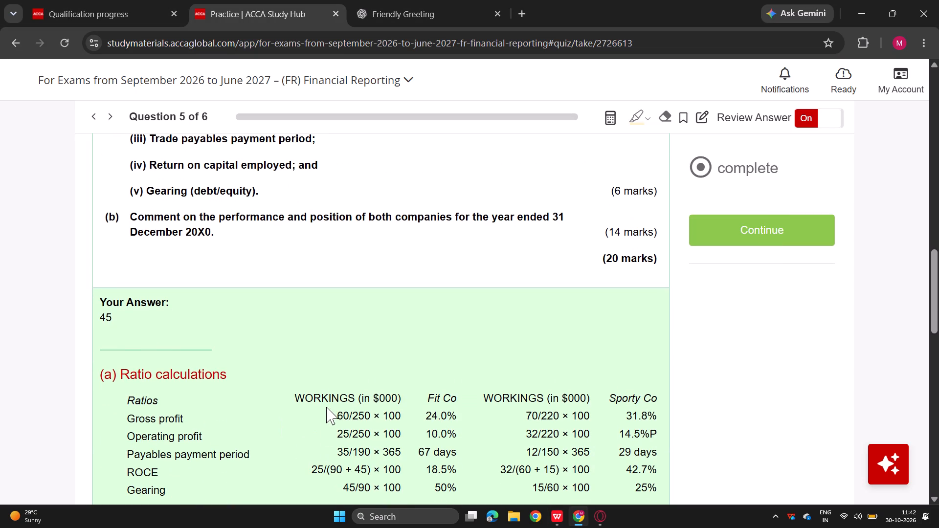
{"action": "key", "text": "alt+Tab"}
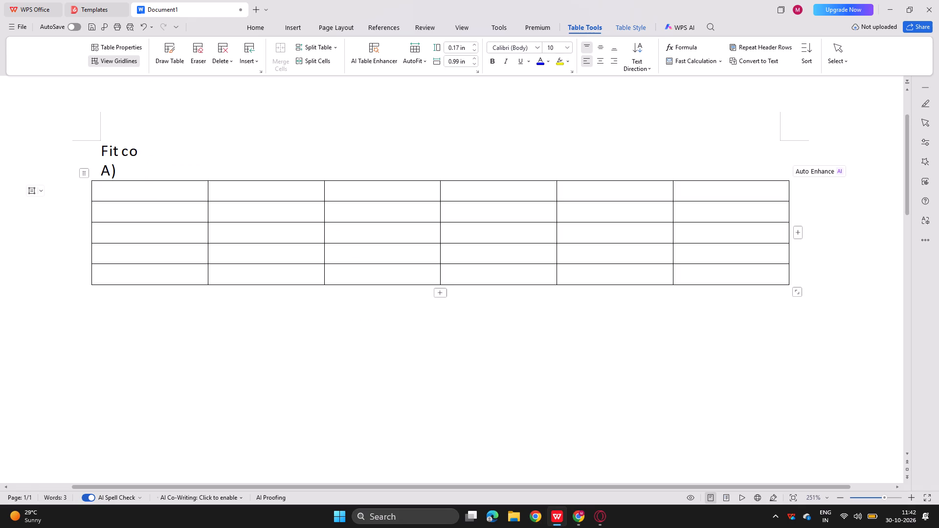
{"action": "type", "text": "rartios"}
{"action": "key", "text": "BackSpace"}
{"action": "key", "text": "BackSpace"}
{"action": "key", "text": "BackSpace"}
{"action": "key", "text": "BackSpace"}
{"action": "key", "text": "BackSpace"}
{"action": "type", "text": "tios"}
{"action": "key", "text": "Right"}
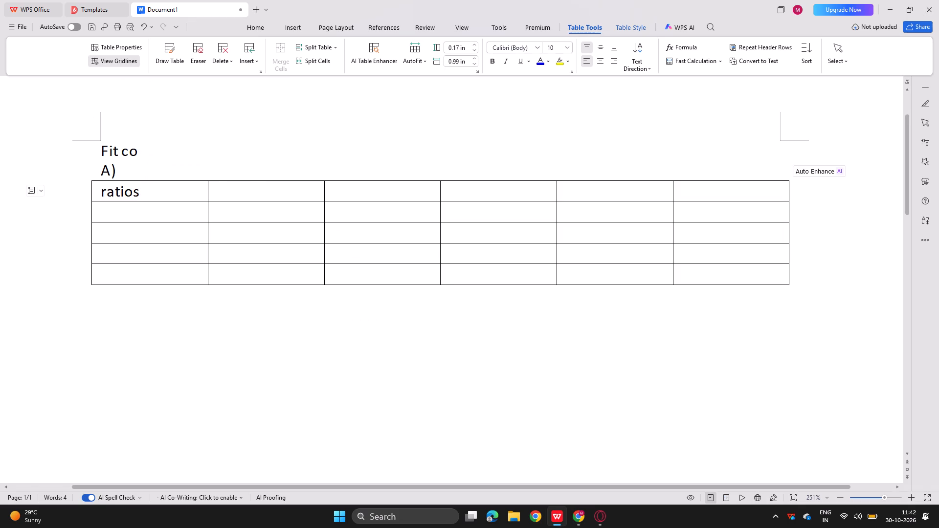
{"action": "type", "text": "formula"}
{"action": "key", "text": "Right"}
{"action": "type", "text": "working"}
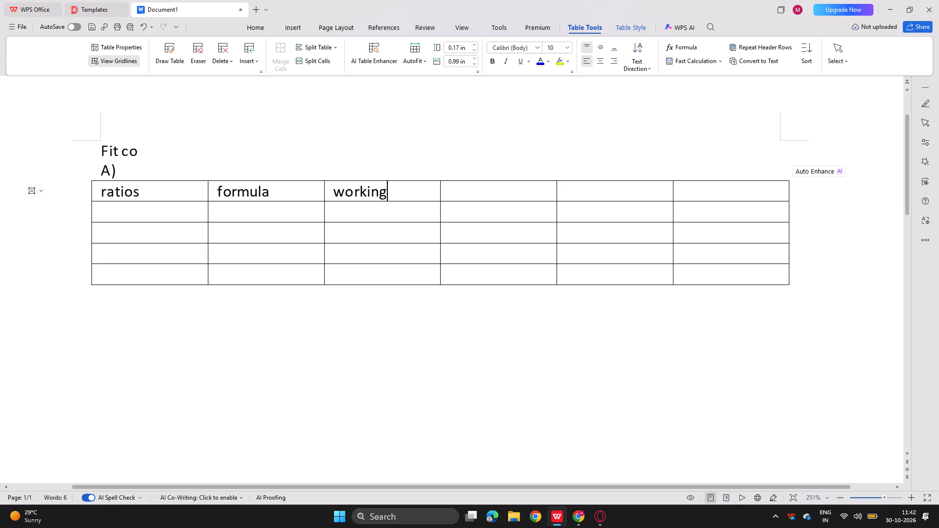
Consult the model answer's column headings again and head the table's last three columns "Fit co", "working" and "Sporty co".
{"action": "key", "text": "Right"}
{"action": "key", "text": "alt+Tab"}
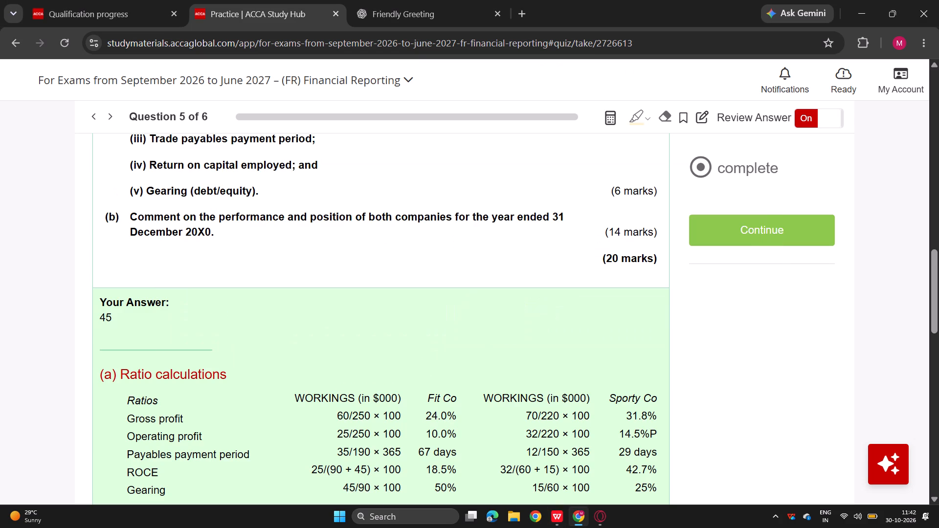
{"action": "key", "text": "alt+Tab"}
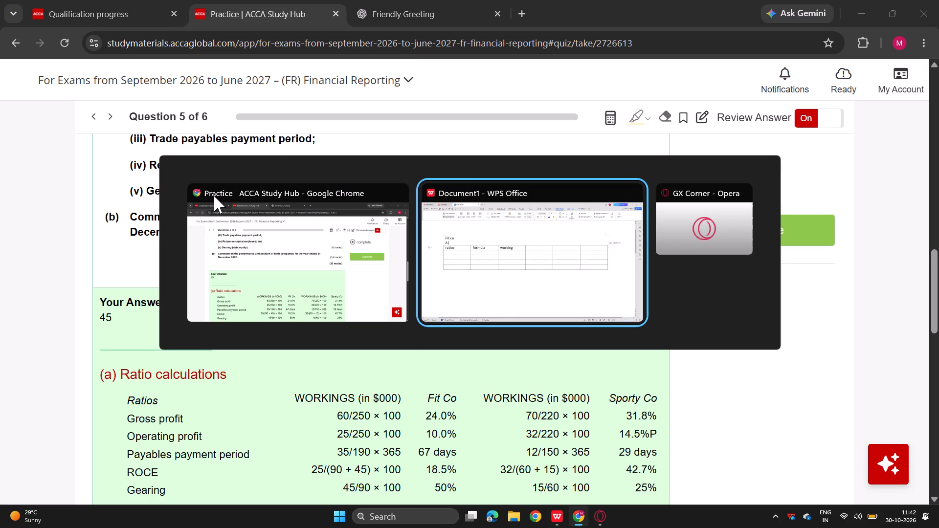
{"action": "type", "text": "firt"}
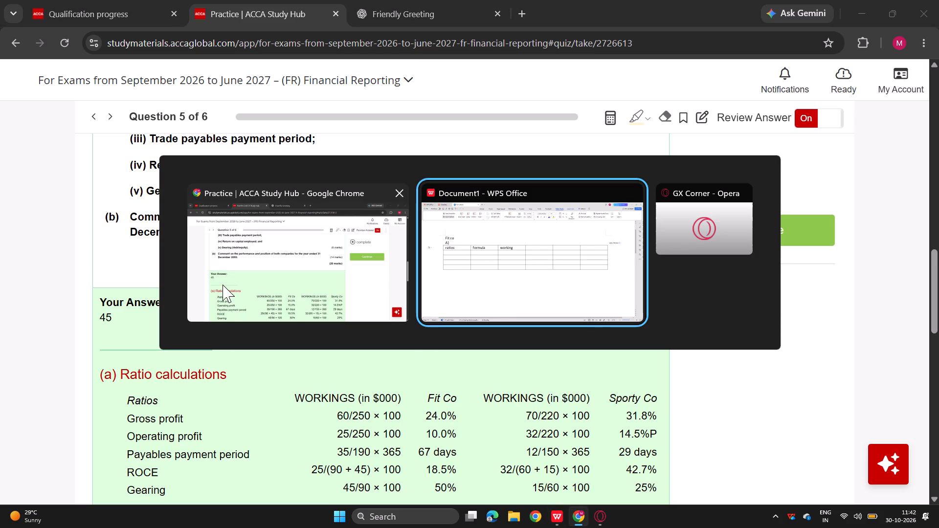
{"action": "left_click", "coordinate": [536, 199]}
{"action": "type", "text": "fit co"}
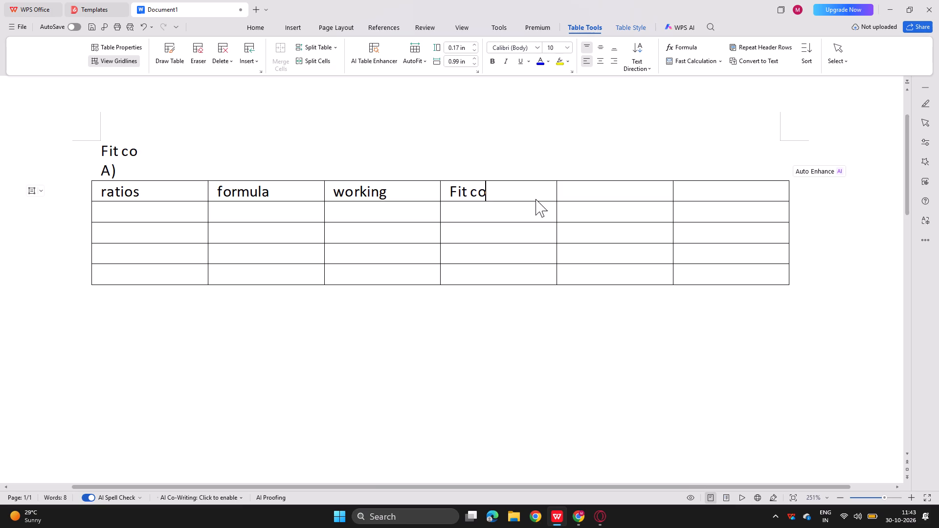
{"action": "left_click", "coordinate": [598, 186]}
{"action": "type", "text": "working"}
{"action": "key", "text": "Right"}
{"action": "type", "text": "sporty co"}
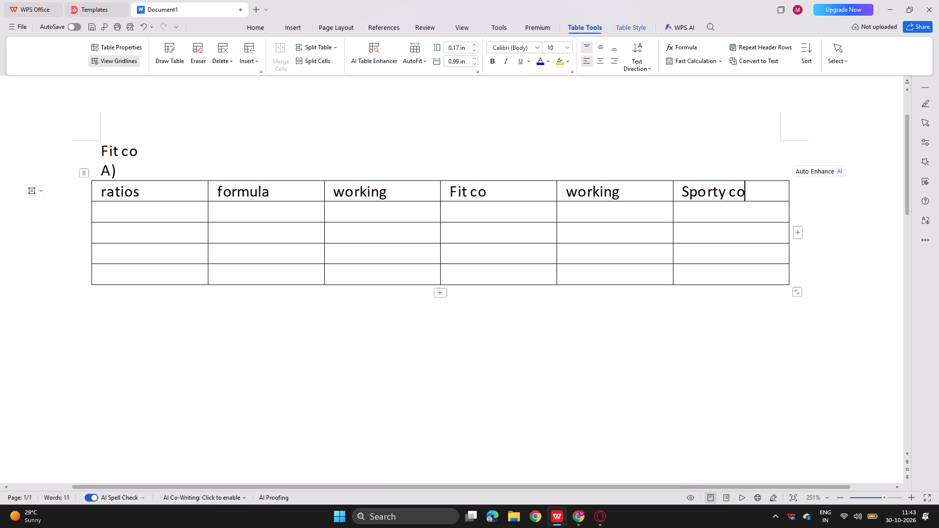
Check the required ratios in the question and enter "Gross profit margin" and "Operating profit margin" in the first two rows under "ratios".
{"action": "left_click", "coordinate": [167, 213]}
{"action": "key", "text": "alt+Tab"}
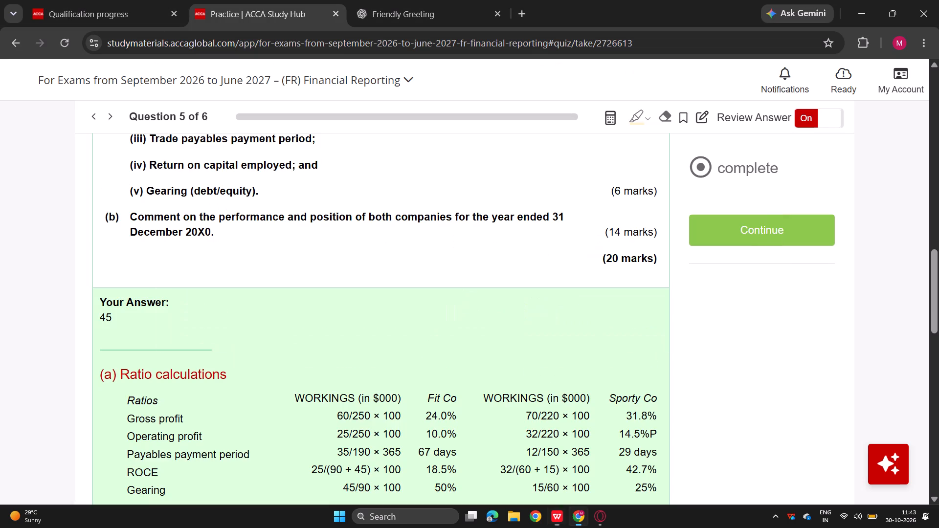
{"action": "scroll", "coordinate": [167, 213], "scroll_direction": "up", "scroll_amount": 4}
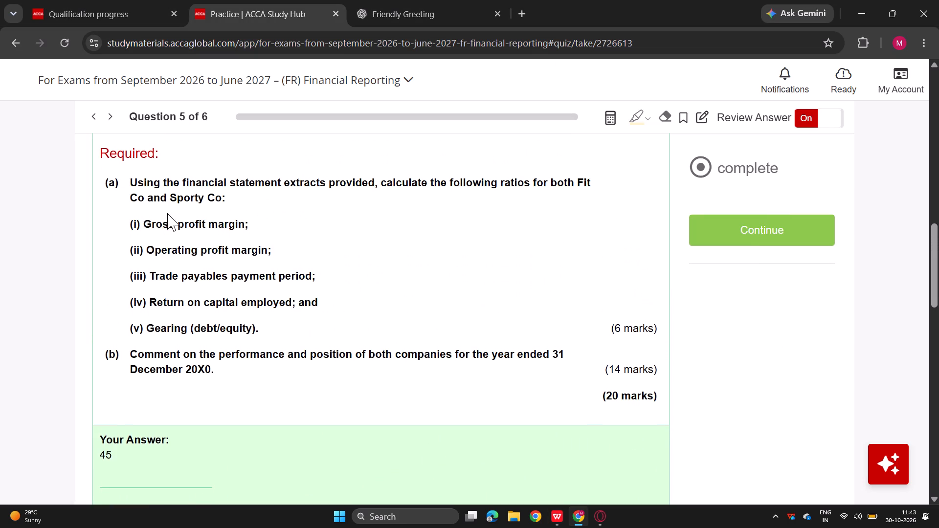
{"action": "key", "text": "alt+Tab"}
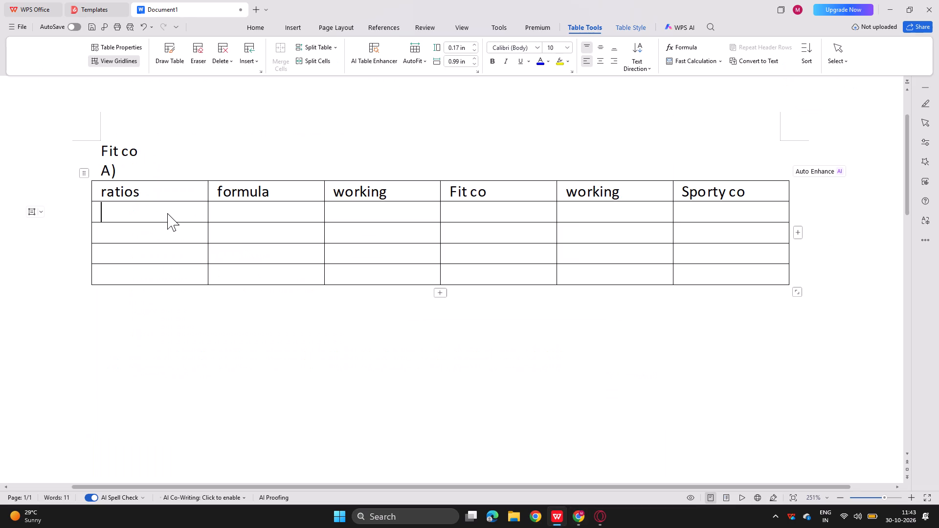
{"action": "type", "text": "go"}
{"action": "key", "text": "BackSpace"}
{"action": "key", "text": "BackSpace"}
{"action": "key", "text": "r"}
{"action": "key", "text": "BackSpace"}
{"action": "type", "text": "gross profit margin"}
{"action": "key", "text": "Down"}
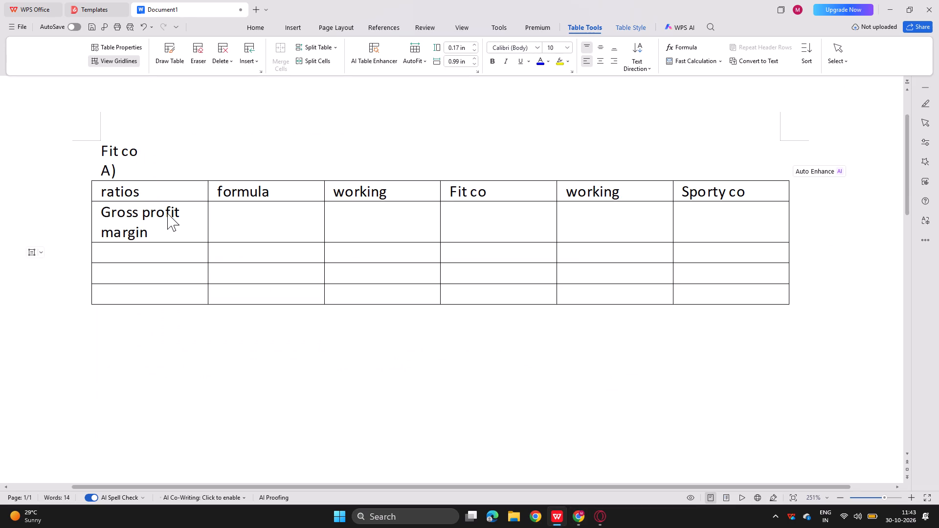
{"action": "type", "text": "operating profit margin"}
Consult the required ratios again and add "Trade payables payment period" and "Return on capital employed" in the next two rows under "ratios".
{"action": "key", "text": "Down"}
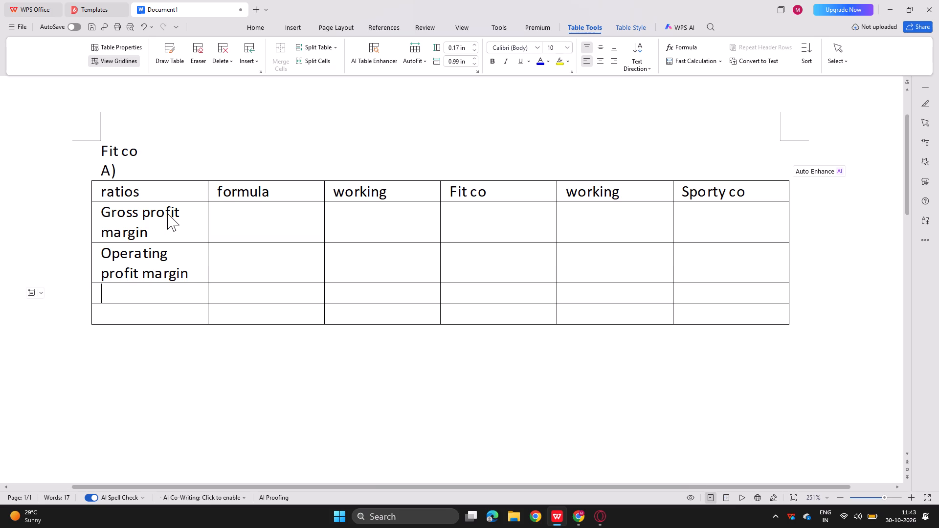
{"action": "key", "text": "alt+super+Tab"}
{"action": "key", "text": "alt+Tab"}
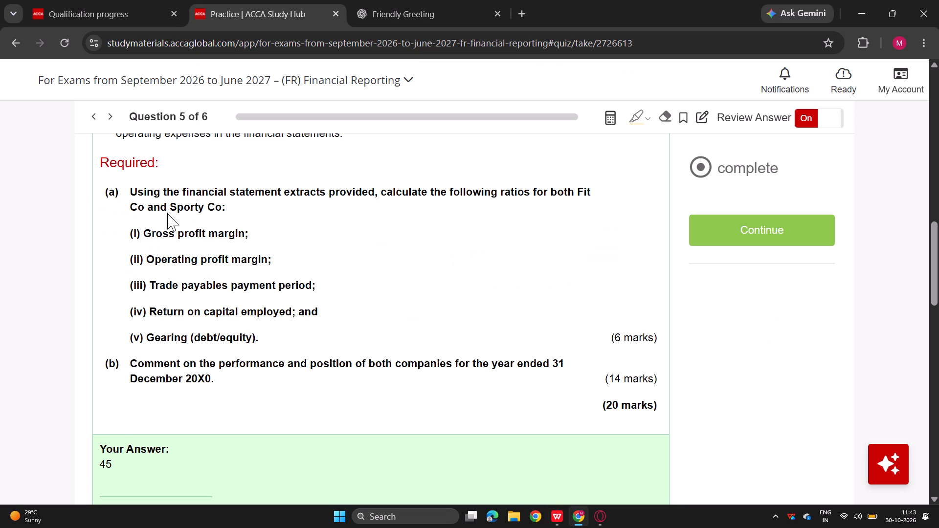
{"action": "type", "text": "tradepaya"}
{"action": "key", "text": "BackSpace"}
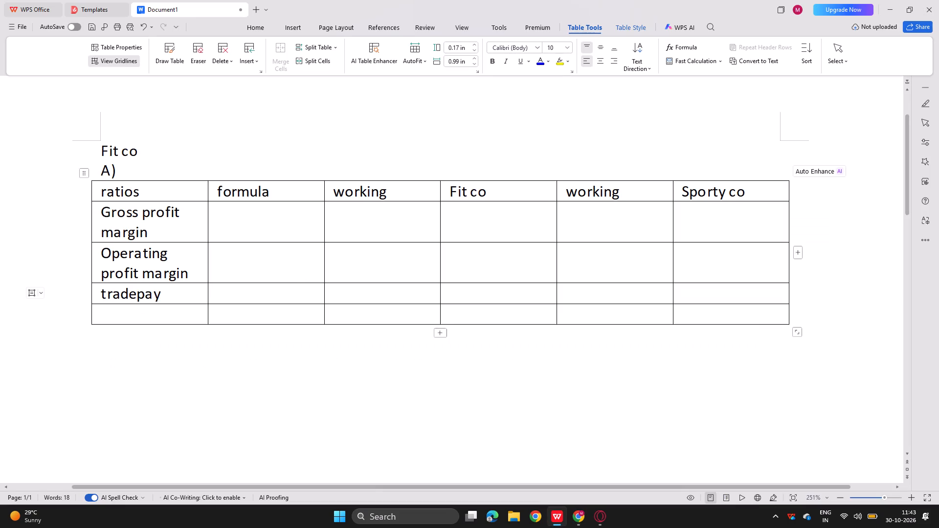
{"action": "key", "text": "BackSpace"}
{"action": "key", "text": "BackSpace"}
{"action": "key", "text": "BackSpace"}
{"action": "key", "text": "space"}
{"action": "type", "text": "payables payment period"}
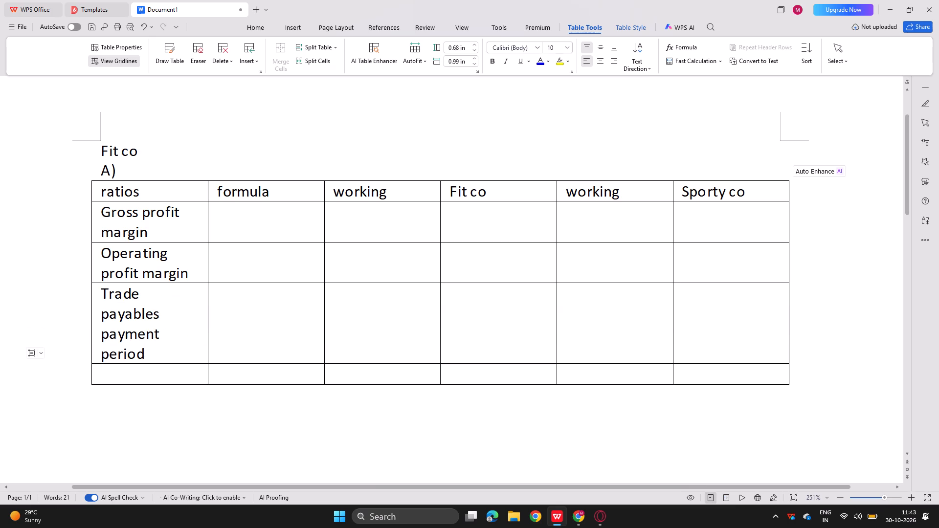
{"action": "key", "text": "Down"}
{"action": "key", "text": "alt+Tab"}
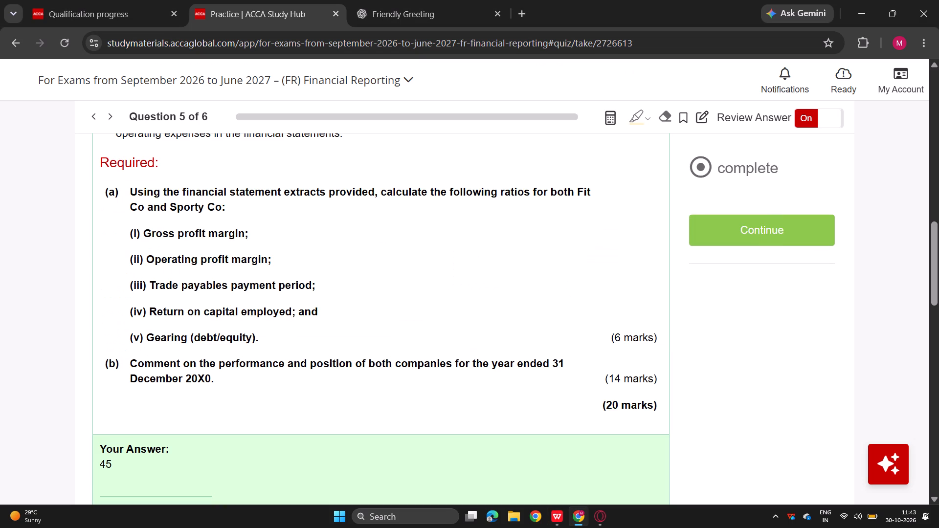
{"action": "key", "text": "alt+Tab"}
{"action": "type", "text": "return on capital employed"}
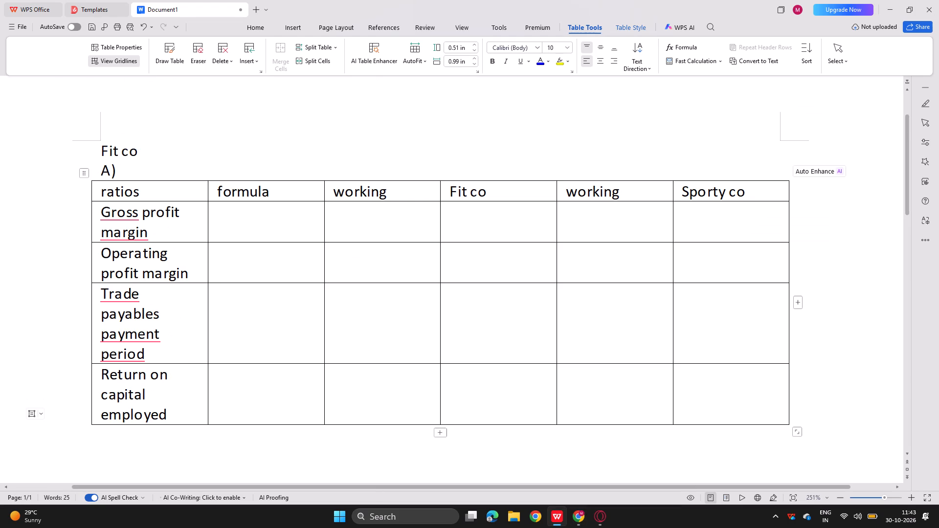
Add a row at the bottom of the table and label it "greaing" for the question's fifth required ratio.
{"action": "left_click", "coordinate": [440, 434]}
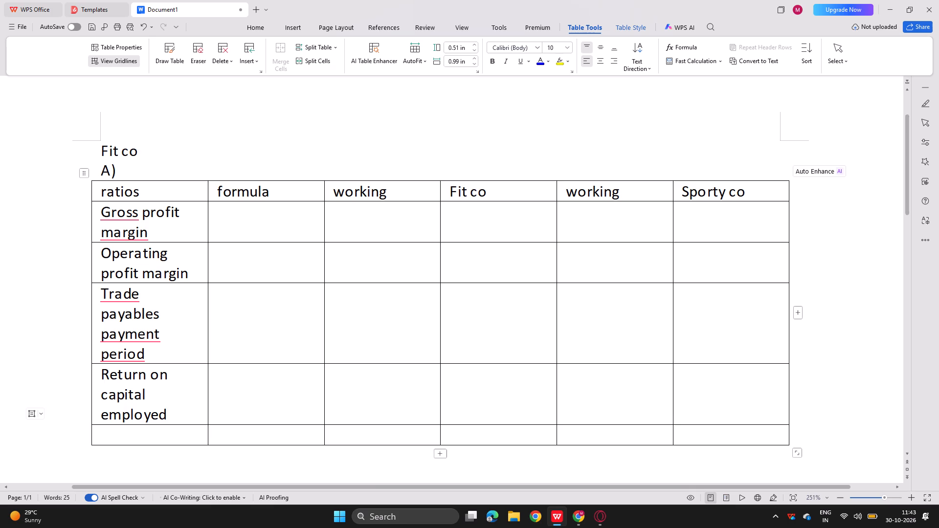
{"action": "left_click", "coordinate": [152, 435]}
{"action": "key", "text": "alt+Tab"}
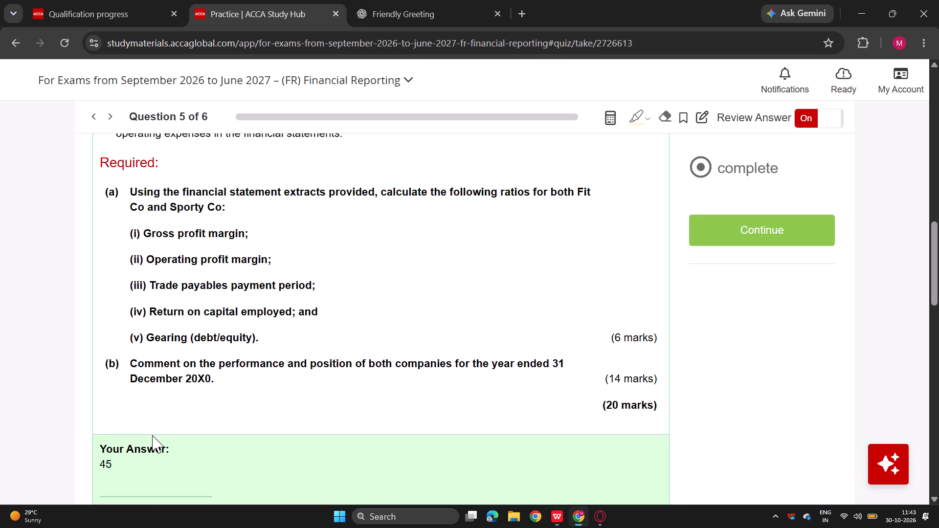
{"action": "key", "text": "alt+Tab"}
{"action": "type", "text": "grea"}
{"action": "key", "text": "BackSpace"}
{"action": "key", "text": "BackSpace"}
{"action": "key", "text": "BackSpace"}
{"action": "type", "text": "reaing"}
Enter "Debt/equity" as the formula in the "greaing" row.
{"action": "key", "text": "Right"}
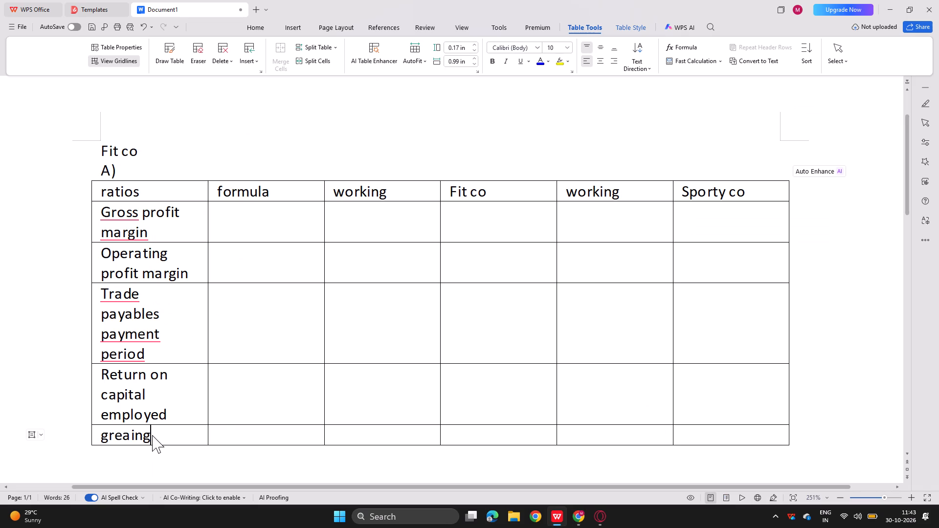
{"action": "type", "text": "debt/equity"}
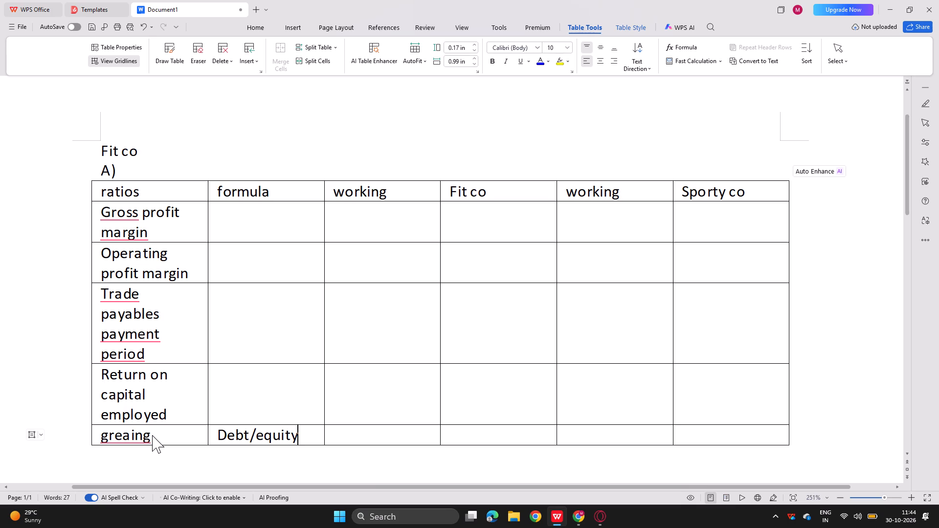
Enter "Operating profit/ capital employed" as the formula in the "Return on capital employed" row, correcting the spelling of "capital".
{"action": "key", "text": "Up"}
{"action": "type", "text": "operating pdo"}
{"action": "key", "text": "BackSpace"}
{"action": "key", "text": "BackSpace"}
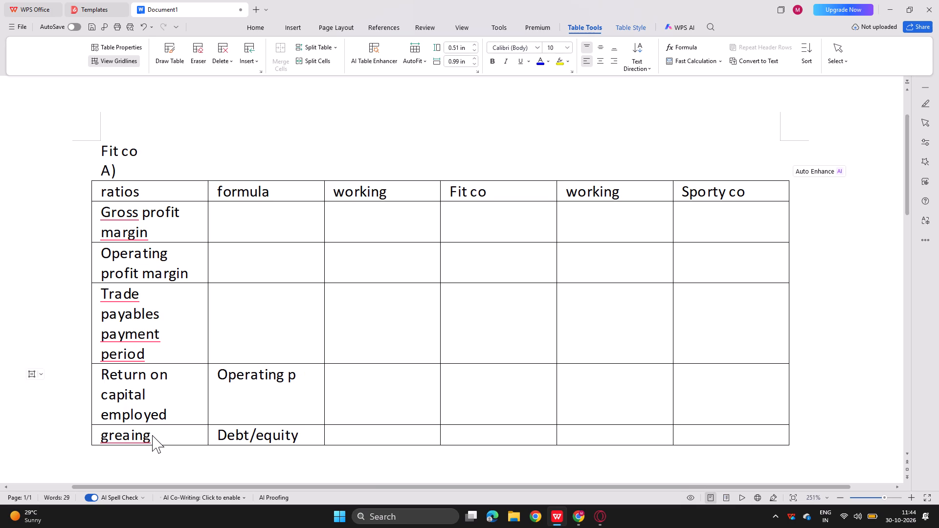
{"action": "type", "text": "rofit/ cpaital emp"}
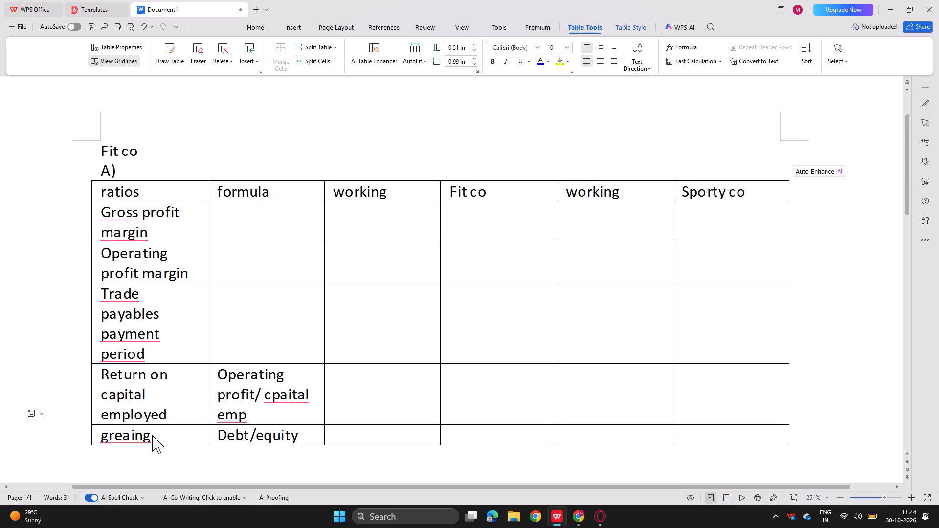
{"action": "type", "text": "loyed"}
{"action": "key", "text": "Up"}
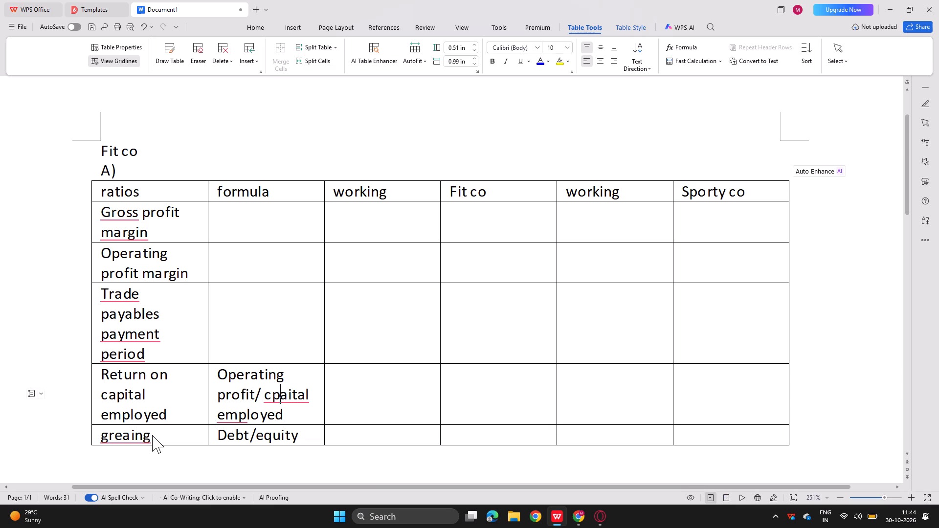
{"action": "key", "text": "Up"}
{"action": "key", "text": "Up"}
{"action": "key", "text": "Up"}
{"action": "key", "text": "Down"}
{"action": "left_click", "coordinate": [286, 399]}
{"action": "key", "text": "BackSpace"}
{"action": "key", "text": "BackSpace"}
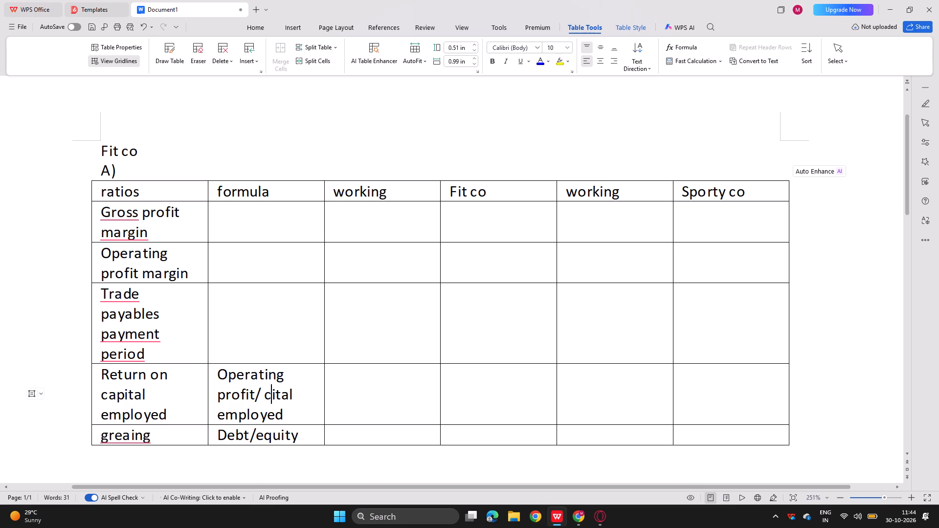
{"action": "type", "text": "ap"}
With the trade payables formula cell selected, switch to Chrome and examine the question's required ratios, model workings and financial statement extracts.
{"action": "left_click", "coordinate": [235, 309]}
{"action": "key", "text": "alt+Tab"}
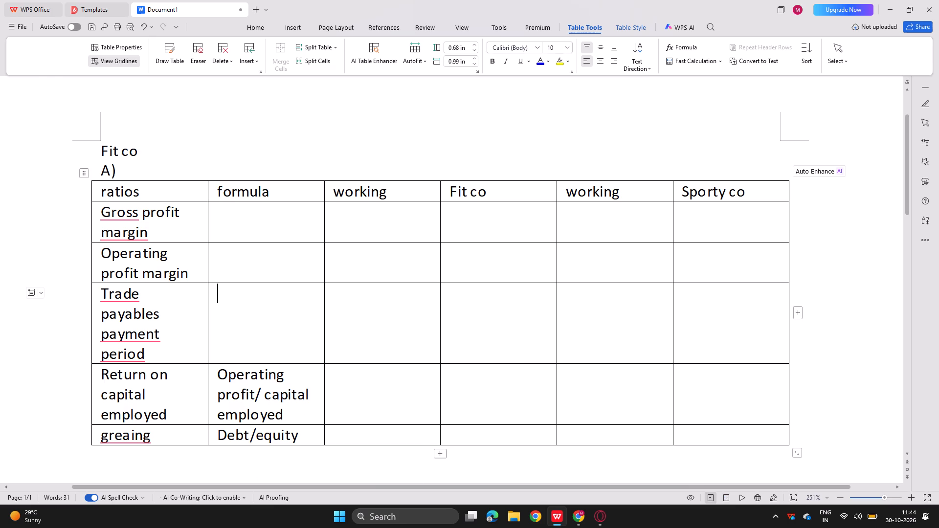
{"action": "scroll", "coordinate": [235, 309], "scroll_direction": "up", "scroll_amount": 1}
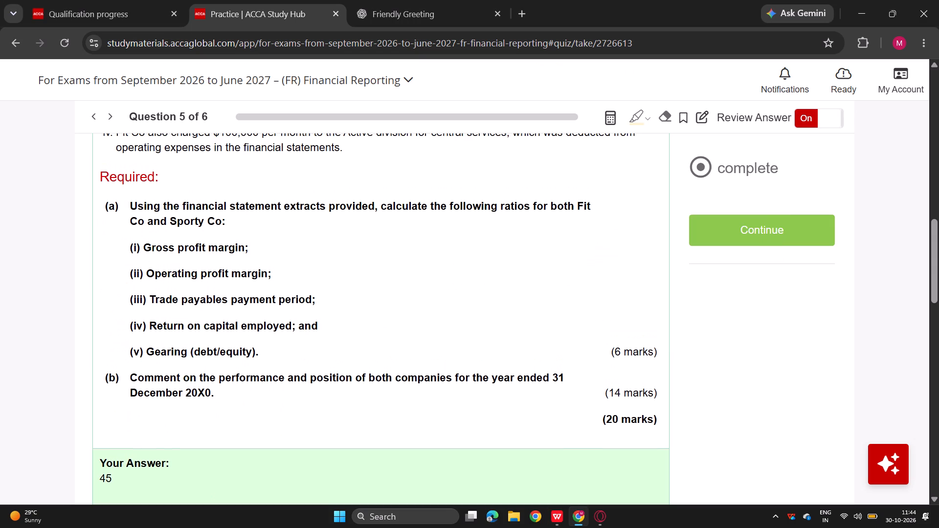
{"action": "scroll", "coordinate": [235, 309], "scroll_direction": "up", "scroll_amount": 1}
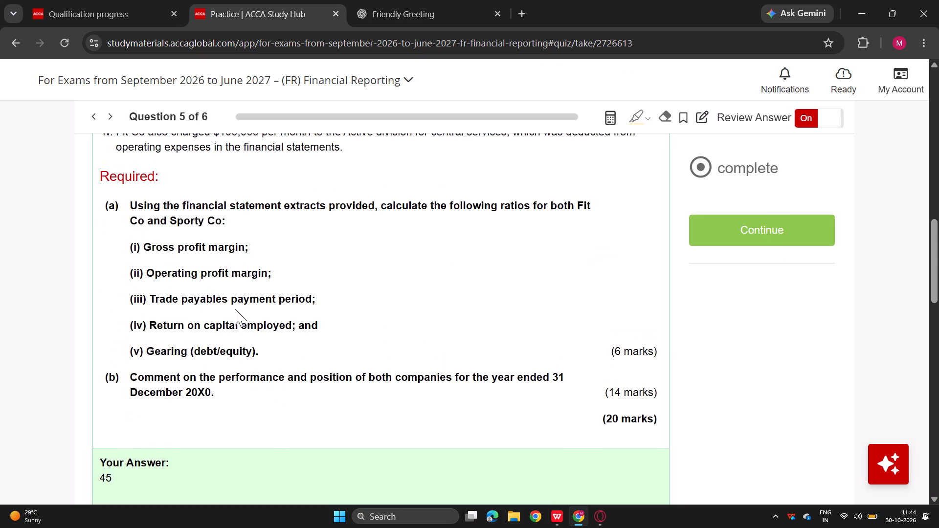
{"action": "scroll", "coordinate": [235, 309], "scroll_direction": "down", "scroll_amount": 1}
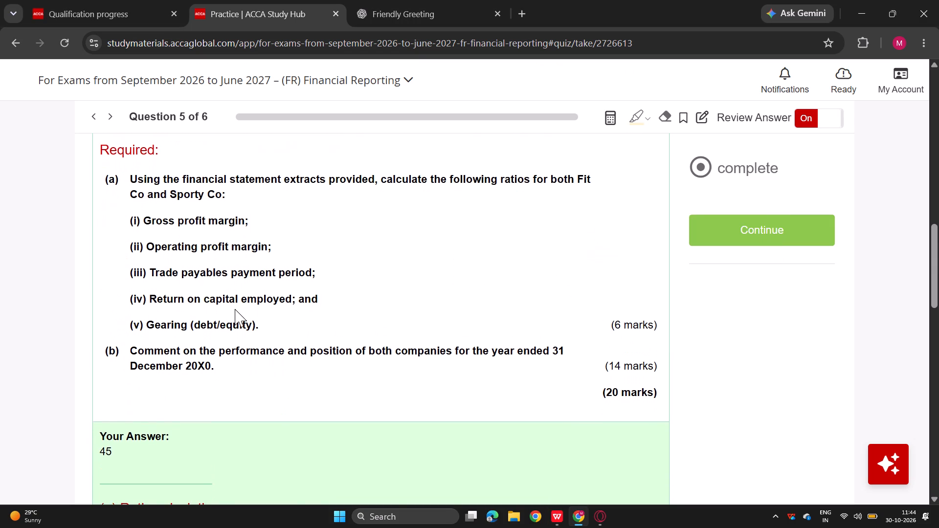
{"action": "scroll", "coordinate": [235, 309], "scroll_direction": "down", "scroll_amount": 3}
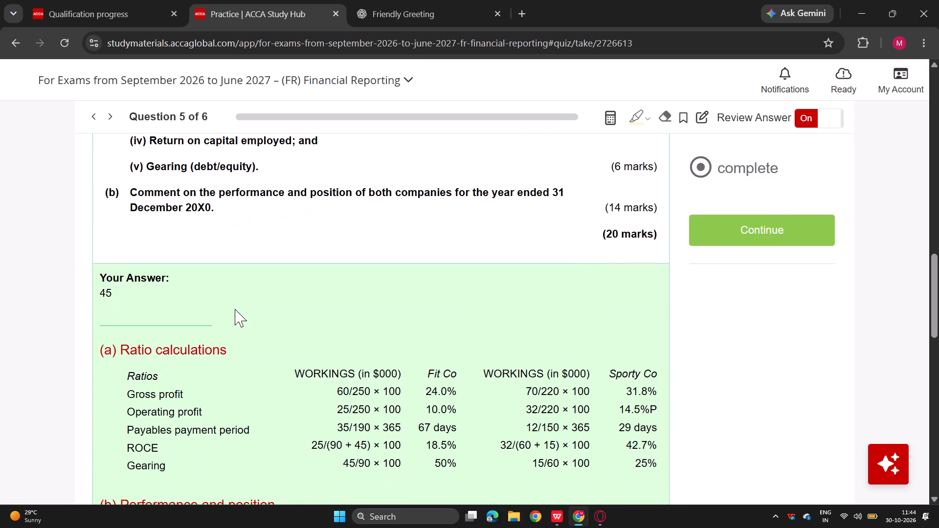
{"action": "scroll", "coordinate": [235, 309], "scroll_direction": "down", "scroll_amount": 1}
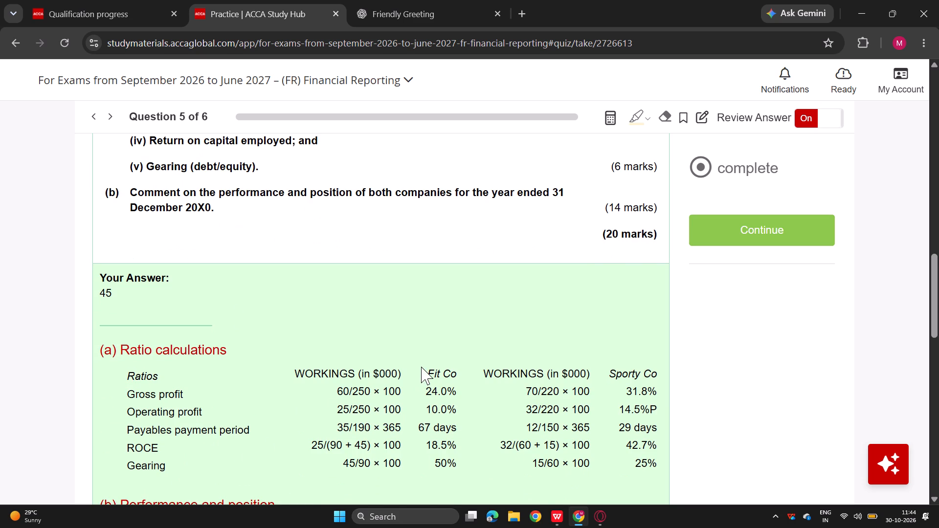
{"action": "scroll", "coordinate": [421, 367], "scroll_direction": "up", "scroll_amount": 6}
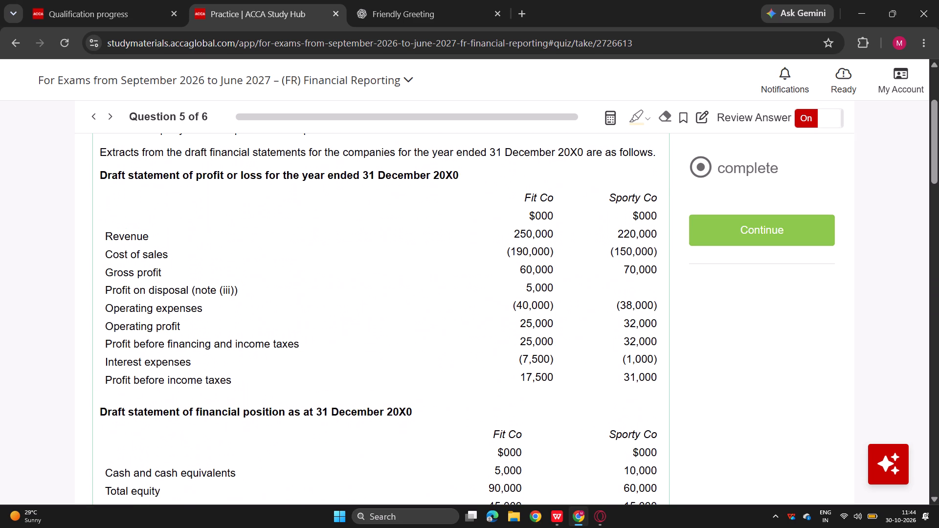
{"action": "scroll", "coordinate": [527, 323], "scroll_direction": "down", "scroll_amount": 1}
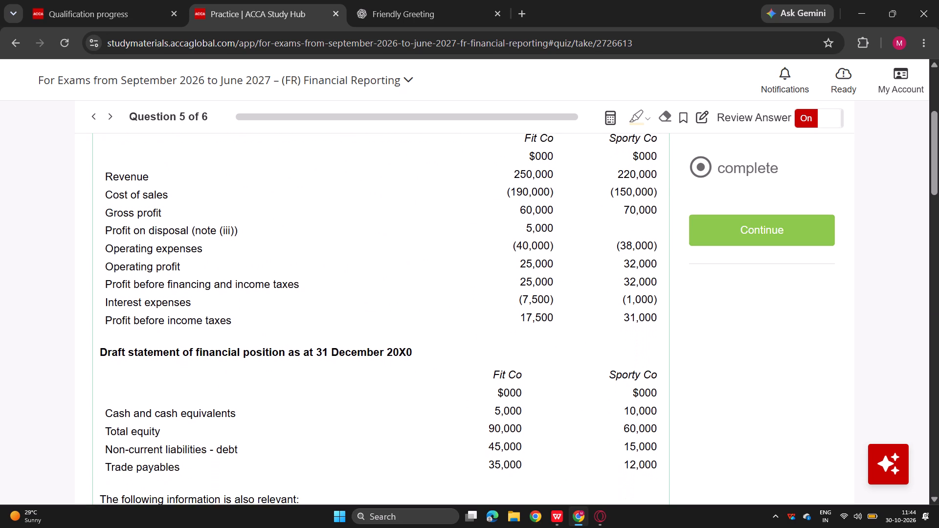
{"action": "scroll", "coordinate": [527, 323], "scroll_direction": "down", "scroll_amount": 2}
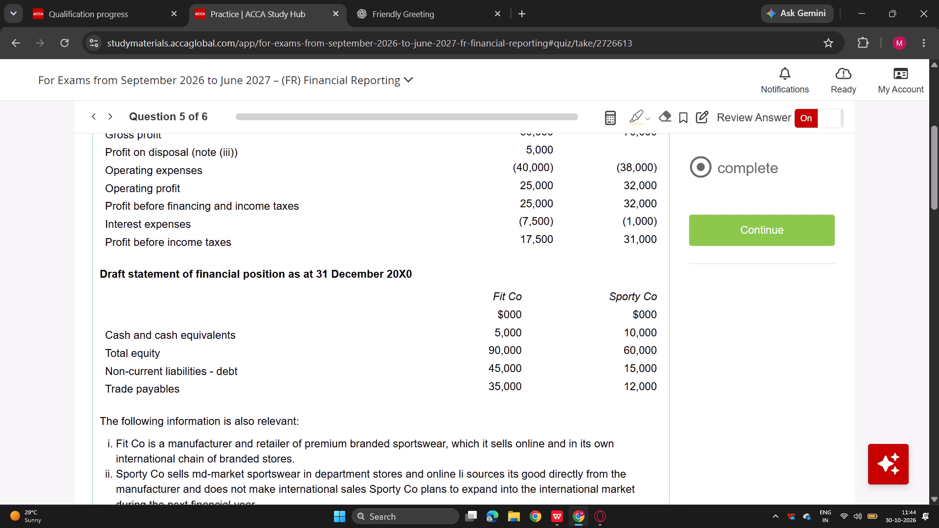
{"action": "scroll", "coordinate": [495, 371], "scroll_direction": "up", "scroll_amount": 1}
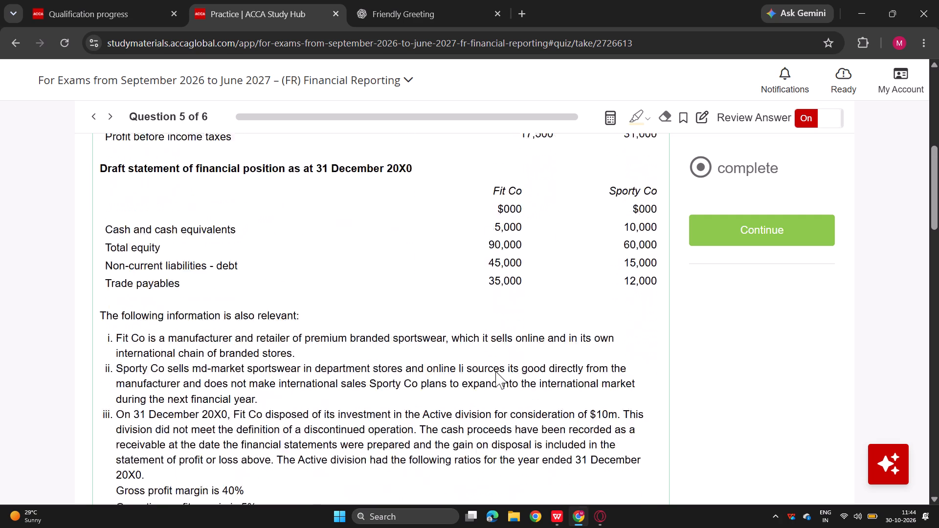
{"action": "scroll", "coordinate": [495, 371], "scroll_direction": "up", "scroll_amount": 2}
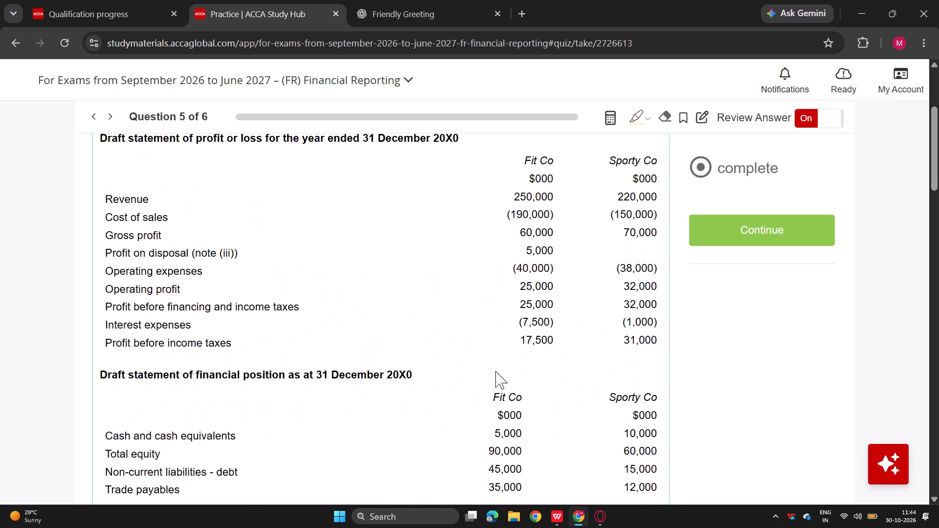
{"action": "scroll", "coordinate": [509, 250], "scroll_direction": "down", "scroll_amount": 1}
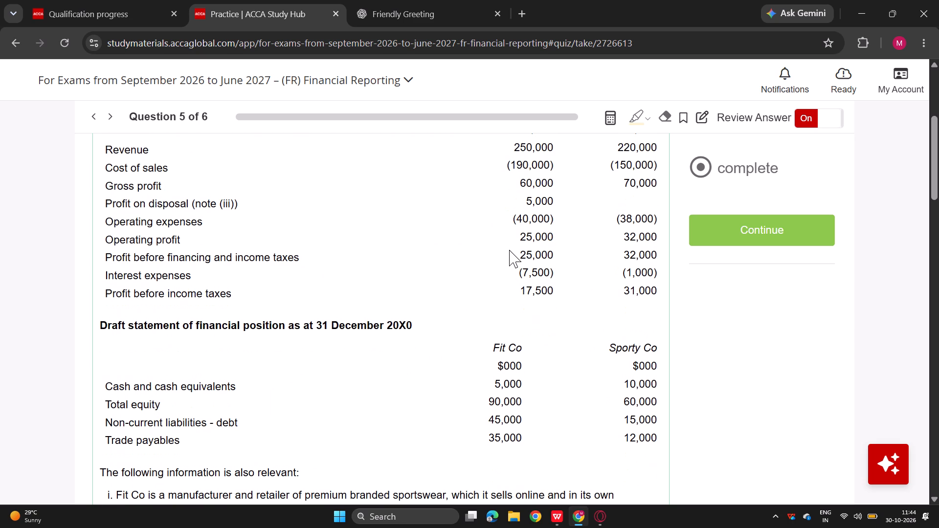
{"action": "key", "text": "alt+Tab"}
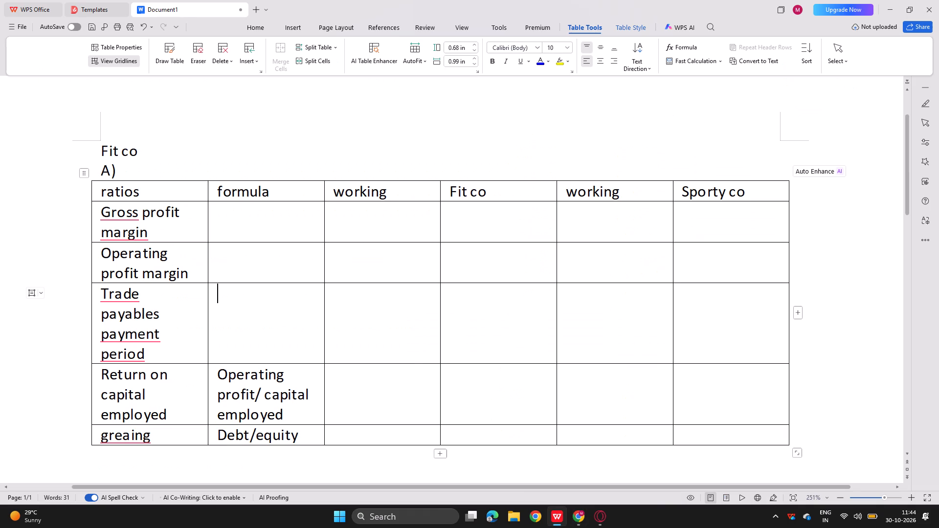
Enter "Trade payable/ cost of sales" as the formula in the "Trade payables payment period" row, correcting the spelling of "payable".
{"action": "type", "text": "trade oayable"}
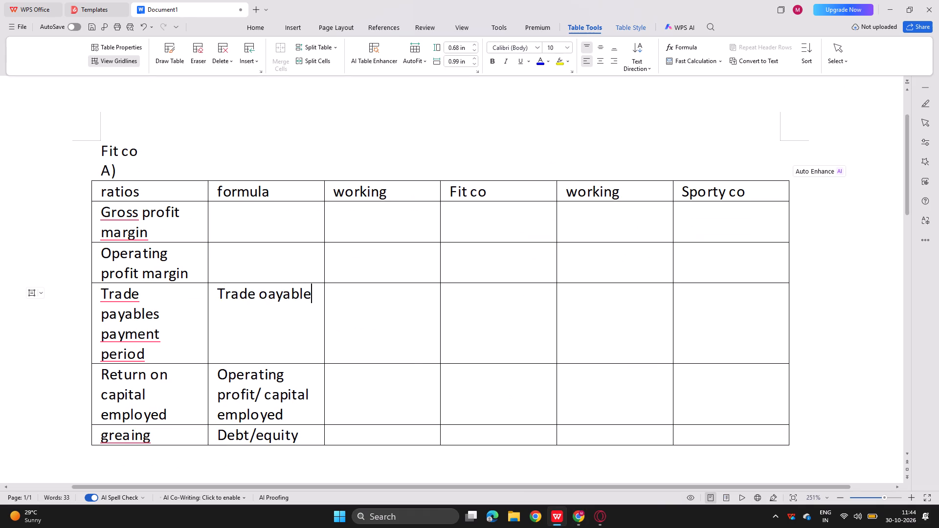
{"action": "key", "text": "BackSpace"}
{"action": "key", "text": "BackSpace"}
{"action": "key", "text": "BackSpace"}
{"action": "key", "text": "BackSpace"}
{"action": "key", "text": "BackSpace"}
{"action": "key", "text": "BackSpace"}
{"action": "key", "text": "BackSpace"}
{"action": "type", "text": "pyabe"}
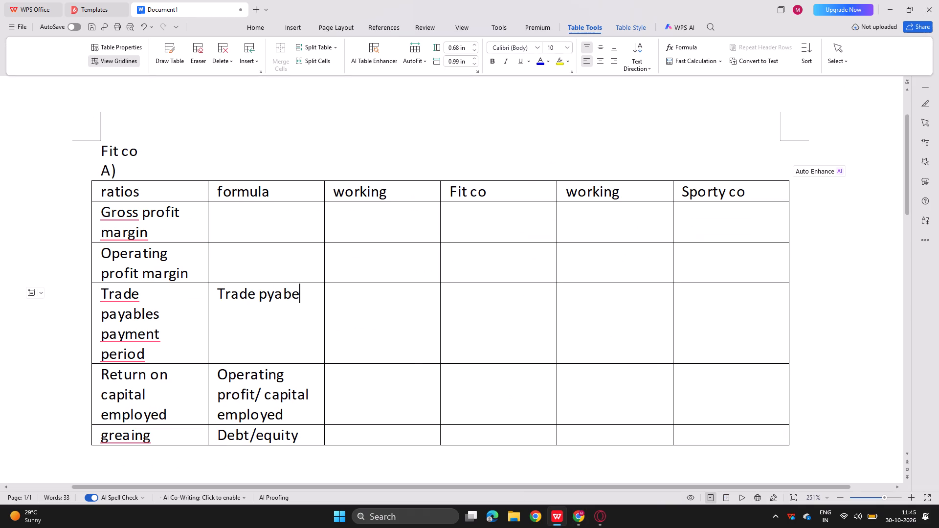
{"action": "key", "text": "BackSpace"}
{"action": "key", "text": "BackSpace"}
{"action": "key", "text": "BackSpace"}
{"action": "key", "text": "BackSpace"}
{"action": "type", "text": "ayabel"}
{"action": "key", "text": "e"}
{"action": "key", "text": "BackSpace"}
{"action": "key", "text": "BackSpace"}
{"action": "key", "text": "BackSpace"}
{"action": "type", "text": "le."}
{"action": "key", "text": "BackSpace"}
{"action": "type", "text": "/ cost of sales"}
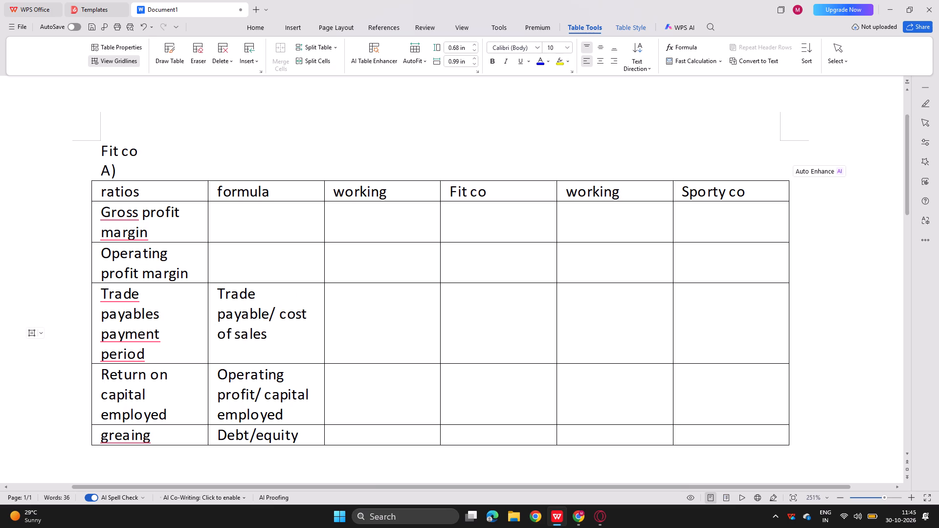
Enter "Operating profit/ revenue" as the formula in the "Operating profit margin" row, correcting the typing slips.
{"action": "left_click", "coordinate": [277, 245]}
{"action": "type", "text": "operatinf"}
{"action": "key", "text": "space"}
{"action": "key", "text": "BackSpace"}
{"action": "key", "text": "BackSpace"}
{"action": "type", "text": "g prfot"}
{"action": "key", "text": "space"}
{"action": "key", "text": "BackSpace"}
{"action": "key", "text": "BackSpace"}
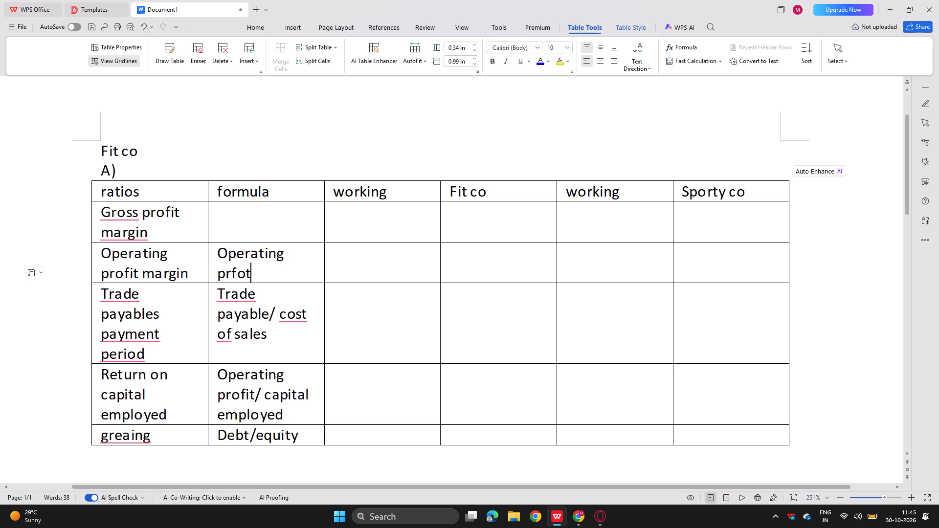
{"action": "key", "text": "BackSpace"}
{"action": "key", "text": "BackSpace"}
{"action": "type", "text": "ofit"}
{"action": "type", "text": "/"}
{"action": "key", "text": "space"}
{"action": "type", "text": "reve"}
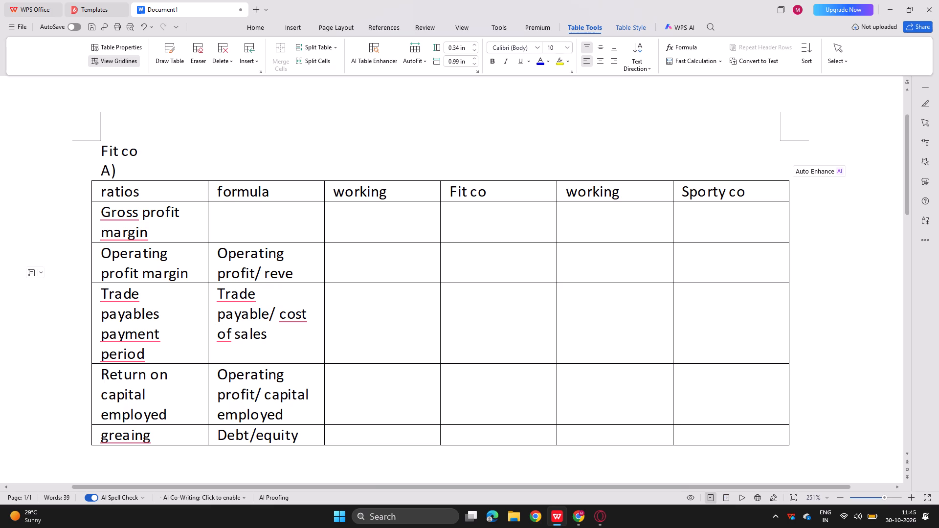
{"action": "type", "text": "nue"}
Enter "Gross profit/ revenue" as the formula in the "Gross profit margin" row.
{"action": "key", "text": "Up"}
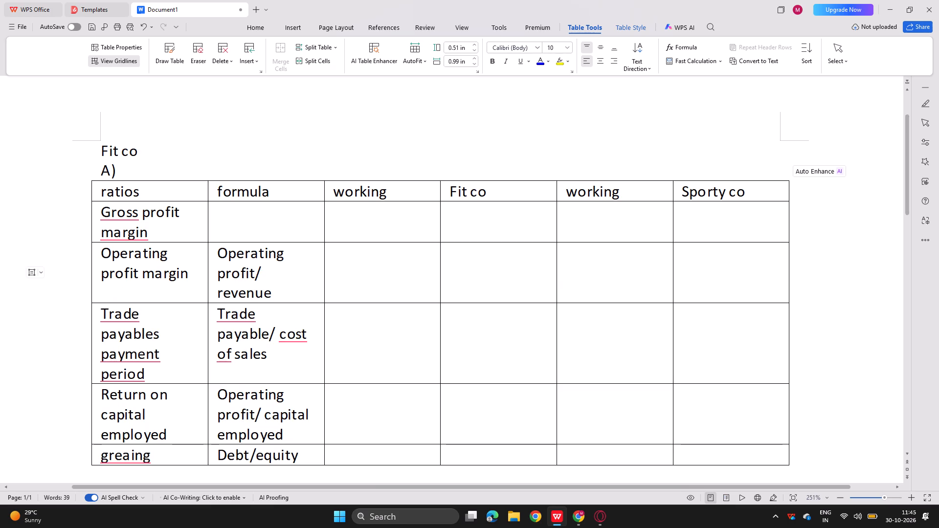
{"action": "key", "text": "Up"}
{"action": "key", "text": "Up"}
{"action": "type", "text": "gross proi"}
{"action": "key", "text": "BackSpace"}
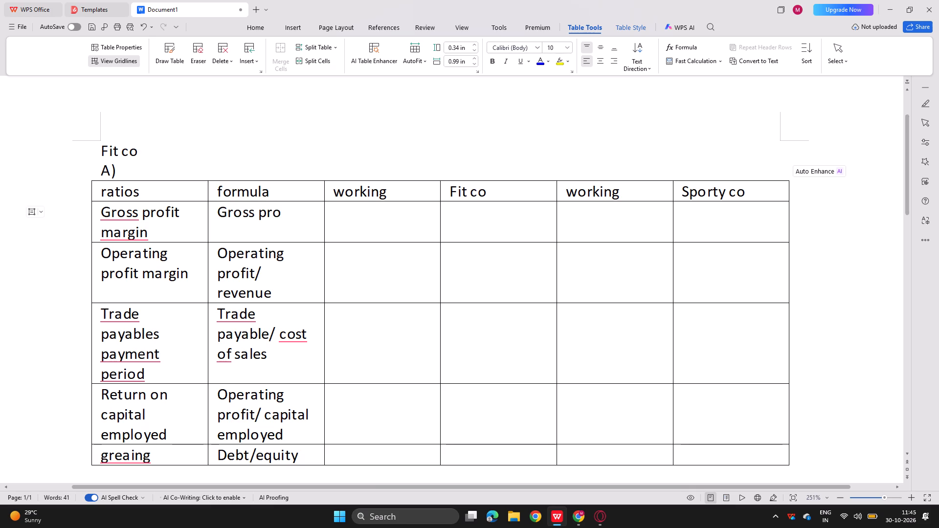
{"action": "type", "text": "fit"}
{"action": "type", "text": "/ revenue"}
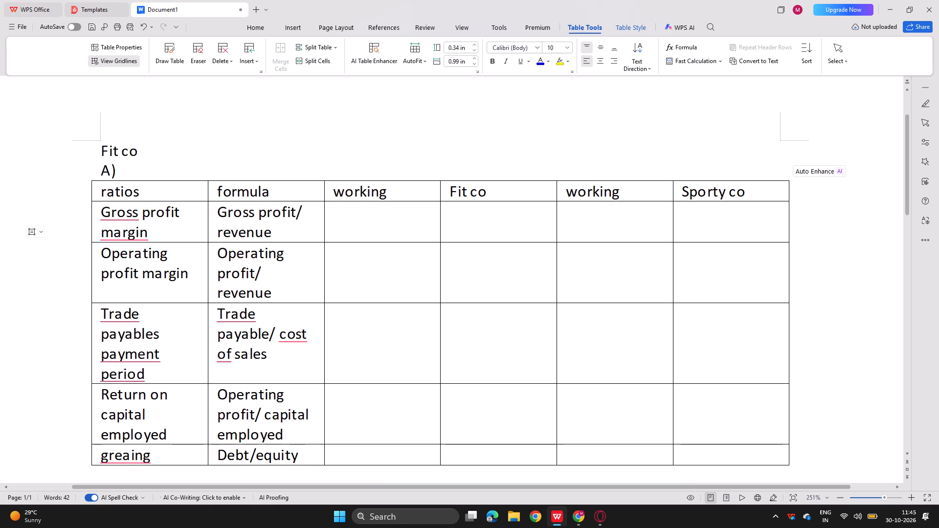
Consult Fit Co's profit or loss figures in Chrome and enter "60000/250000" as its gross profit margin working in the WPS table.
{"action": "left_click", "coordinate": [362, 224]}
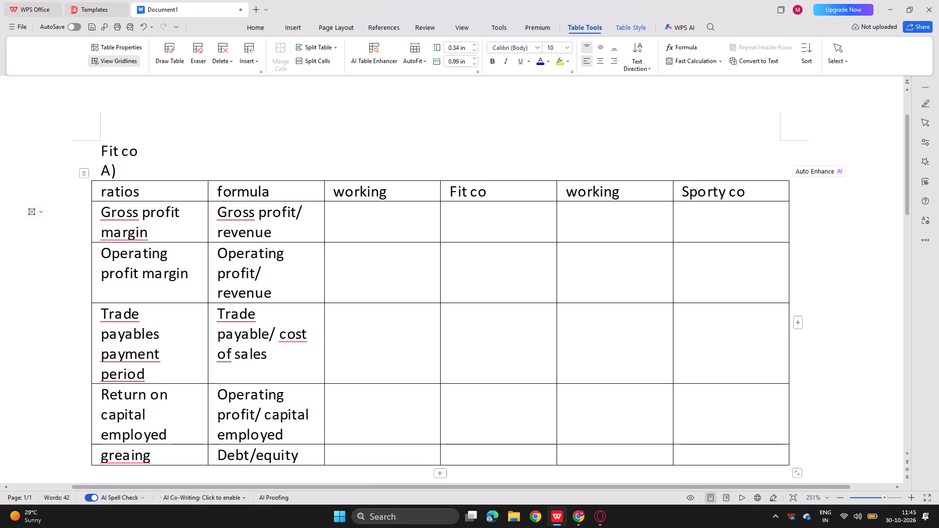
{"action": "key", "text": "alt+Tab"}
{"action": "scroll", "coordinate": [348, 263], "scroll_direction": "up", "scroll_amount": 1}
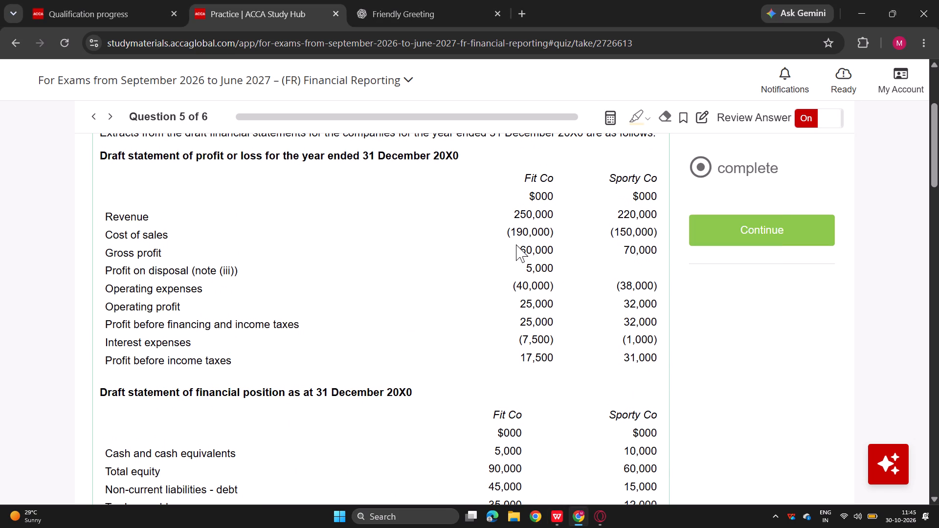
{"action": "key", "text": "alt+Tab"}
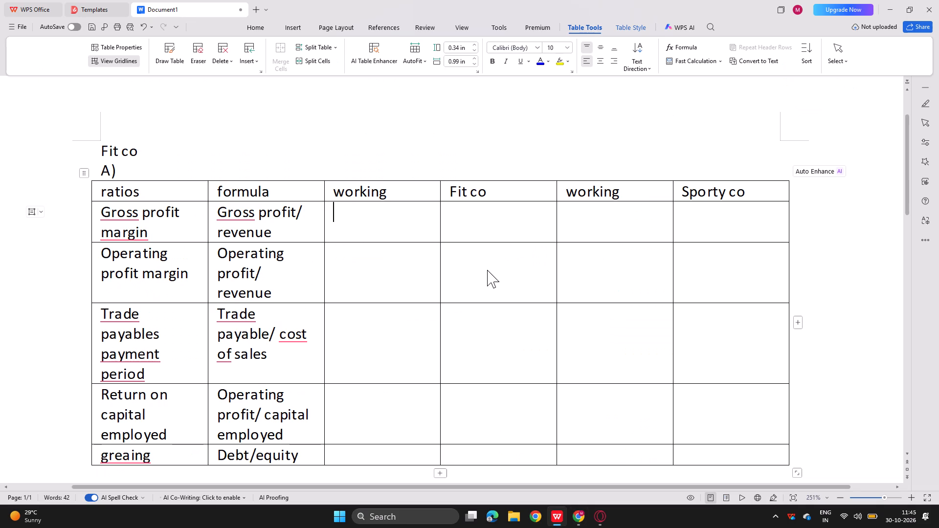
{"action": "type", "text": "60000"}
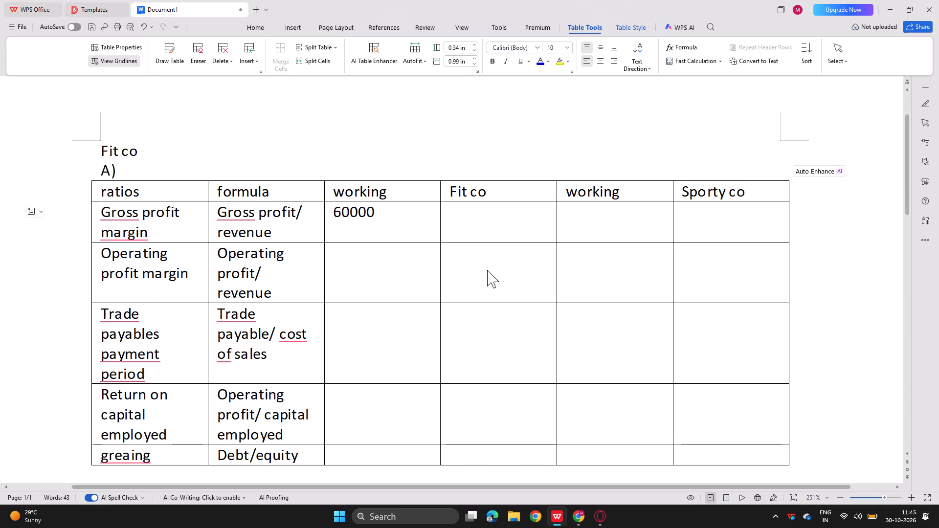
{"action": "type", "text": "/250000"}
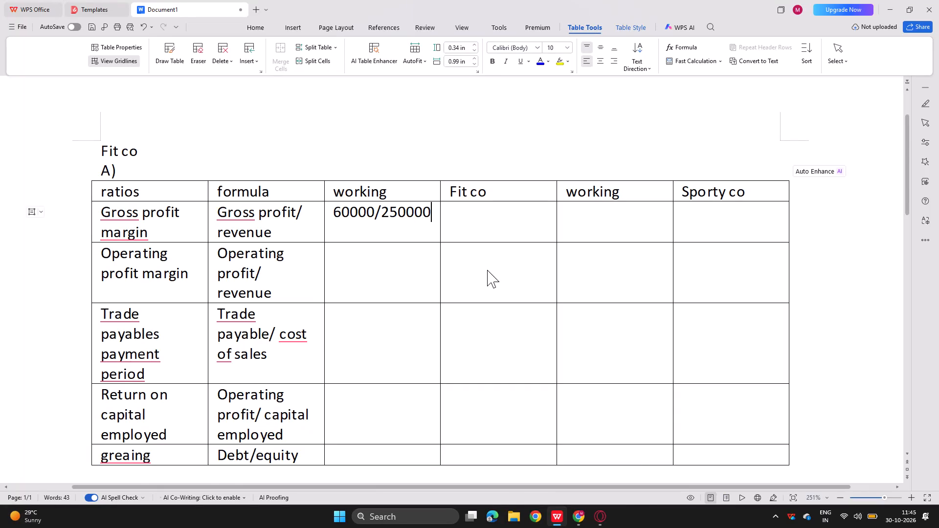
Consult the required ratios and the draft statement of profit or loss in Chrome again, returning to the WPS document.
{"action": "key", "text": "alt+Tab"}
{"action": "scroll", "coordinate": [270, 356], "scroll_direction": "down", "scroll_amount": 6}
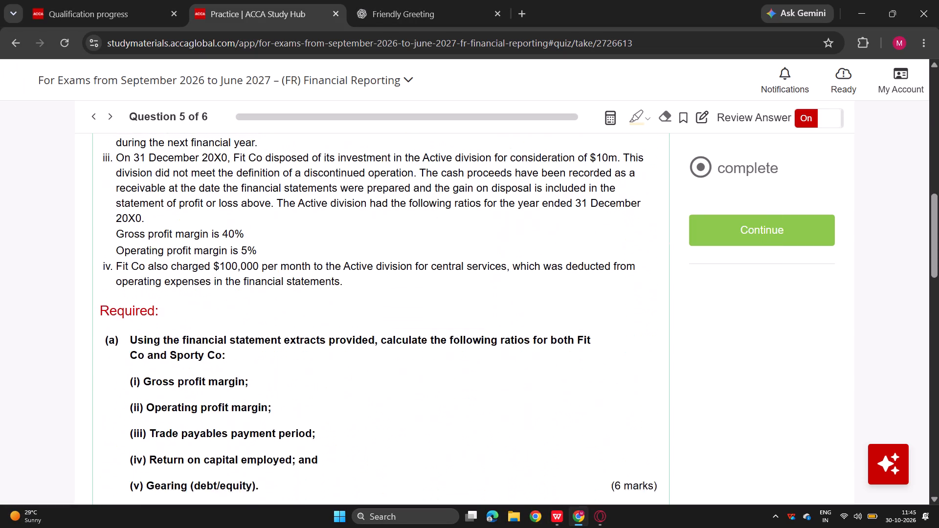
{"action": "scroll", "coordinate": [270, 356], "scroll_direction": "down", "scroll_amount": 1}
{"action": "scroll", "coordinate": [270, 356], "scroll_direction": "up", "scroll_amount": 2}
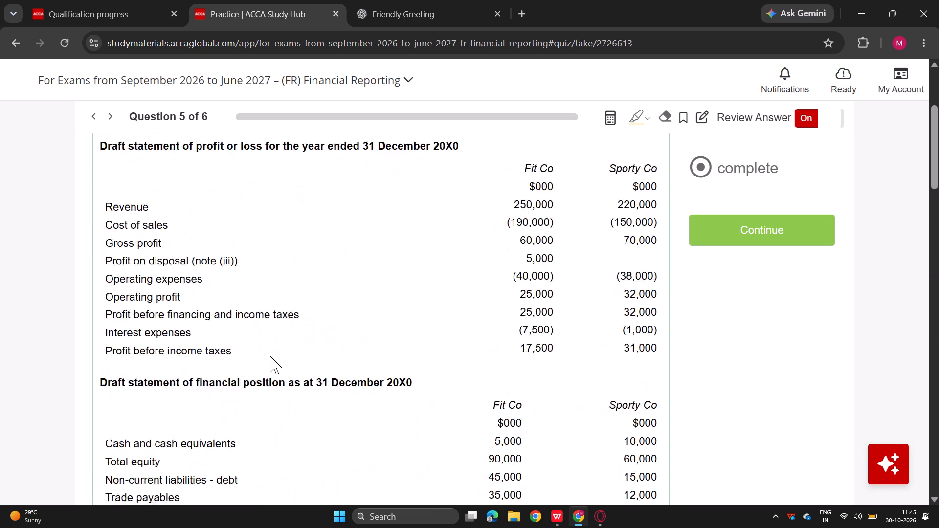
{"action": "scroll", "coordinate": [270, 356], "scroll_direction": "up", "scroll_amount": 1}
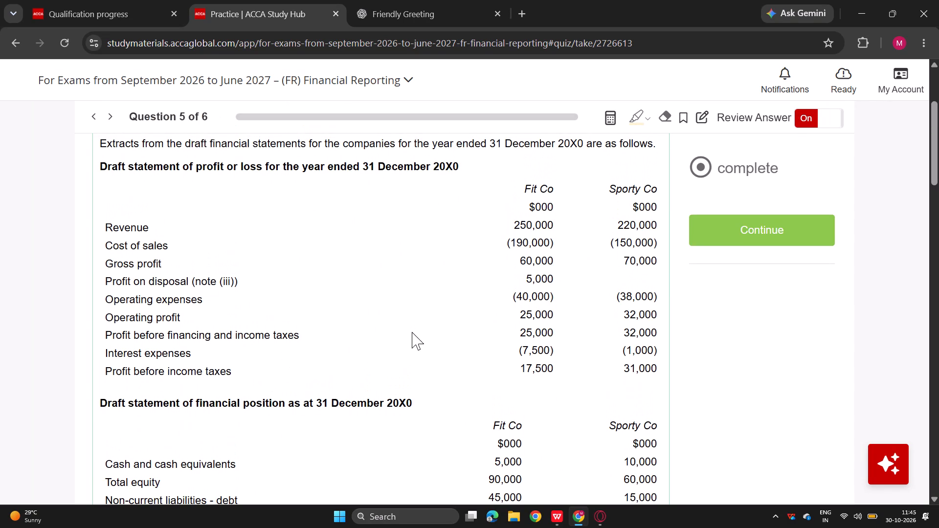
{"action": "key", "text": "alt+Tab"}
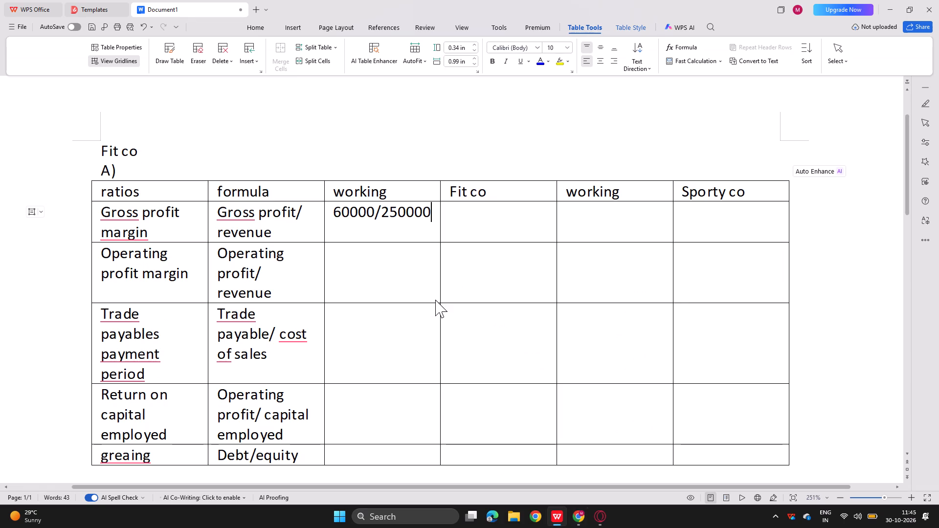
Enter "25000/250000" as Fit Co's working in the "Operating profit margin" row.
{"action": "left_click", "coordinate": [398, 270]}
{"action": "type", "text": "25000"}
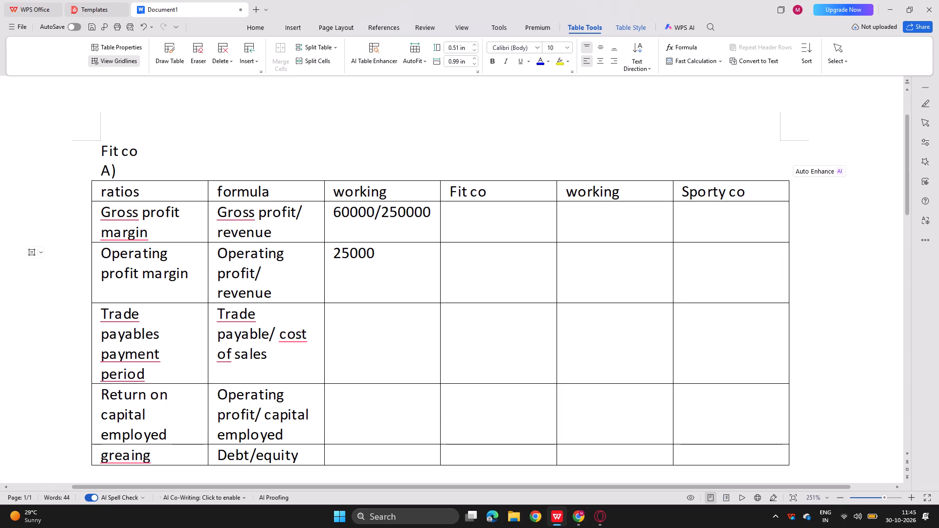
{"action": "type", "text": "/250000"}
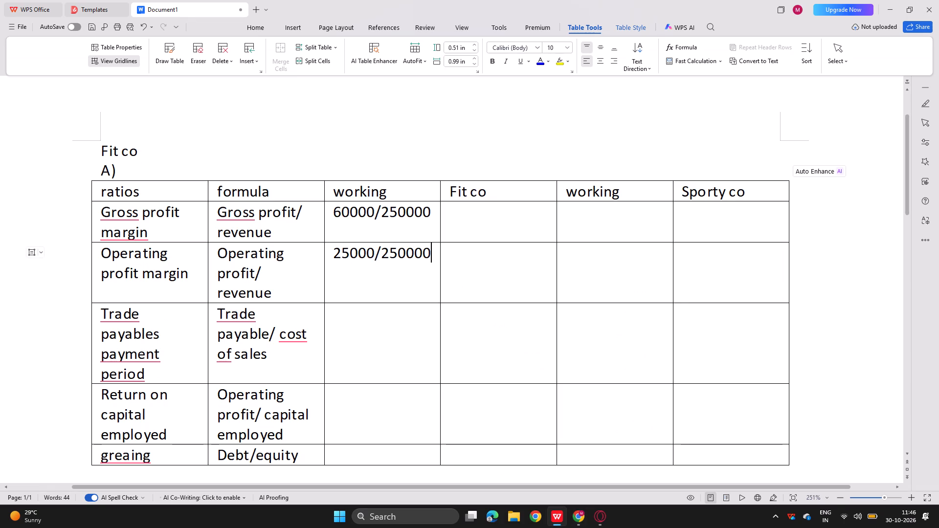
Enter "35000/190000" as Fit Co's working in the "Trade payables payment period" row.
{"action": "left_click", "coordinate": [365, 354]}
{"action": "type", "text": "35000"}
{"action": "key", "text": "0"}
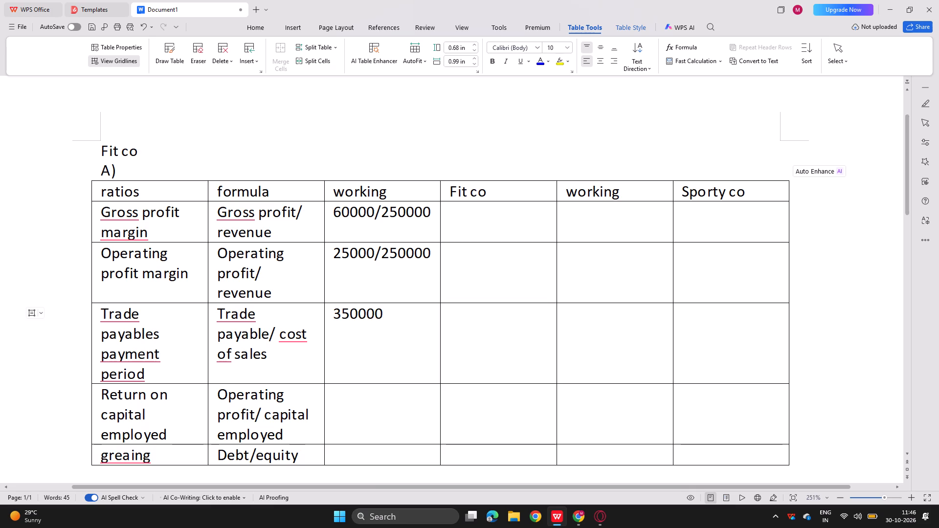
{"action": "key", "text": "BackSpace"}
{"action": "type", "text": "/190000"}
Consult Fit Co's equity and debt and the model ratio calculations in Chrome, and enter "25000/90000+45000" as its return on capital employed working in WPS.
{"action": "left_click", "coordinate": [363, 410]}
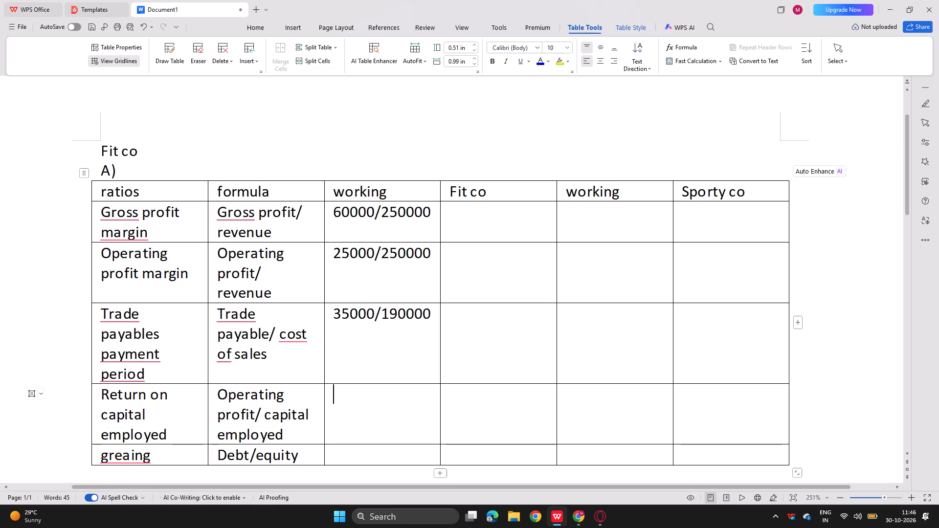
{"action": "key", "text": "alt+Tab"}
{"action": "key", "text": "alt+Tab"}
{"action": "scroll", "coordinate": [375, 348], "scroll_direction": "down", "scroll_amount": 1}
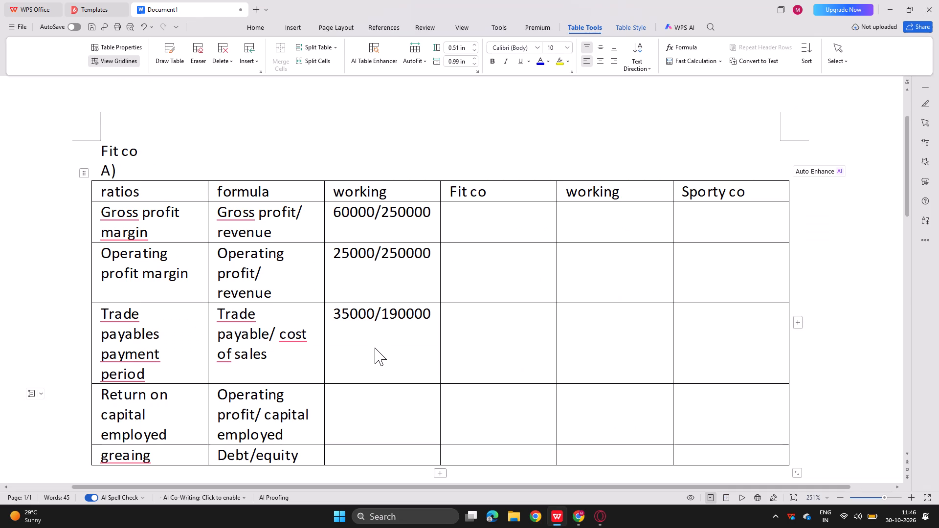
{"action": "scroll", "coordinate": [375, 348], "scroll_direction": "down", "scroll_amount": 1}
{"action": "type", "text": "25000"}
{"action": "key", "text": "slash"}
{"action": "key", "text": "alt+Tab"}
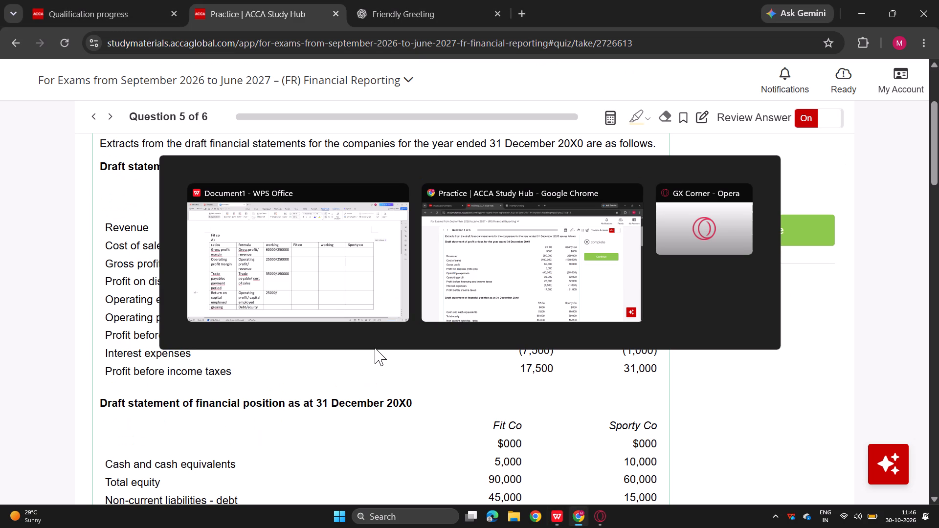
{"action": "scroll", "coordinate": [316, 392], "scroll_direction": "down", "scroll_amount": 1}
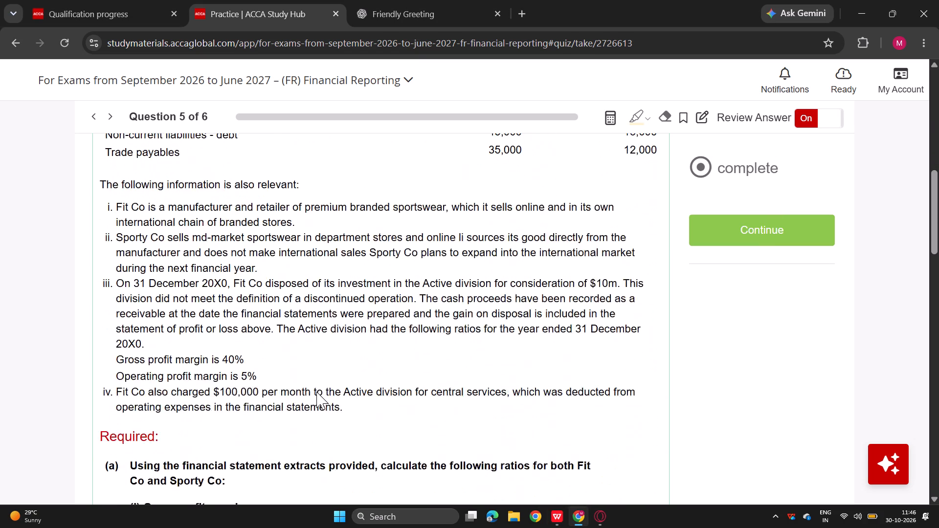
{"action": "scroll", "coordinate": [316, 392], "scroll_direction": "up", "scroll_amount": 2}
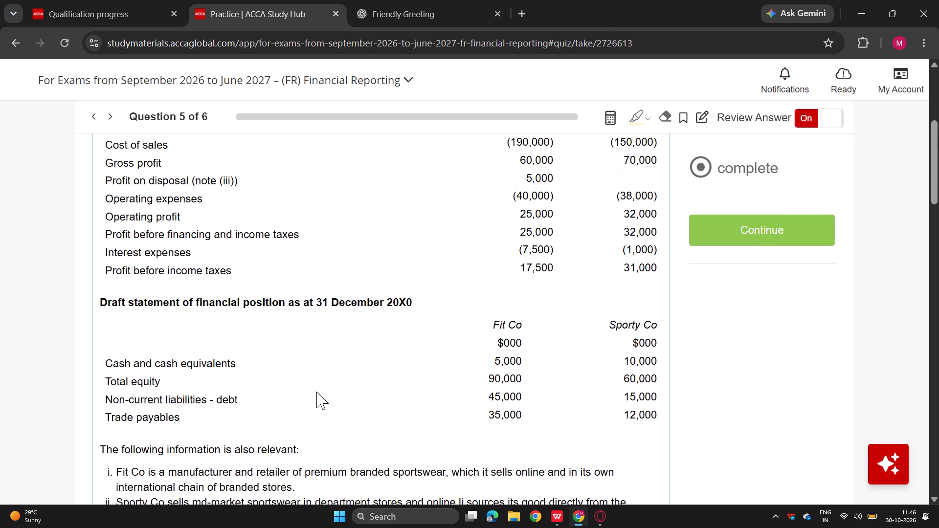
{"action": "scroll", "coordinate": [316, 392], "scroll_direction": "up", "scroll_amount": 1}
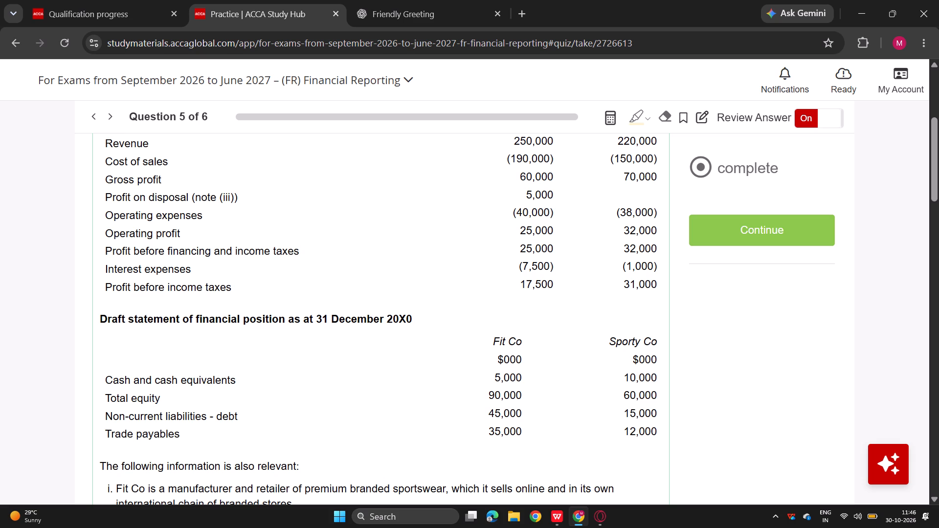
{"action": "key", "text": "alt+Tab"}
{"action": "key", "text": "alt+Tab"}
{"action": "scroll", "coordinate": [321, 388], "scroll_direction": "down", "scroll_amount": 3}
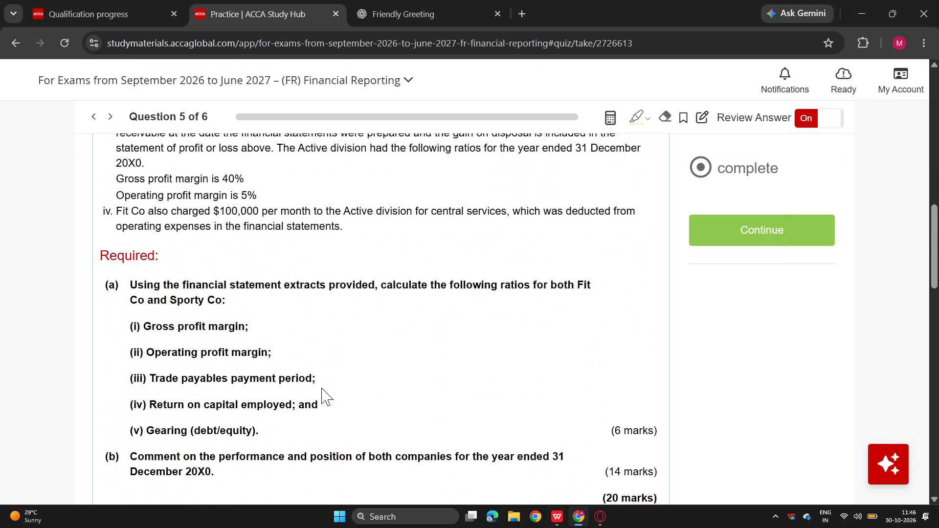
{"action": "scroll", "coordinate": [321, 388], "scroll_direction": "down", "scroll_amount": 5}
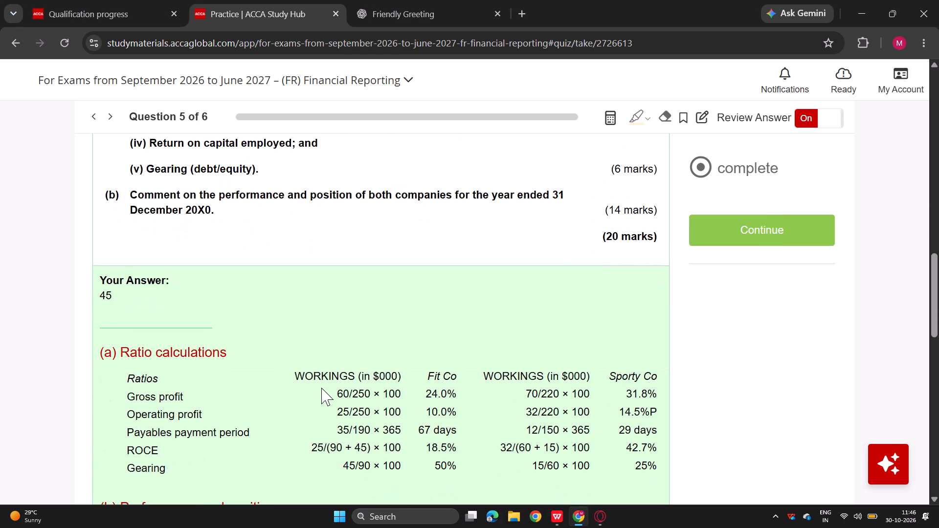
{"action": "key", "text": "alt+Tab"}
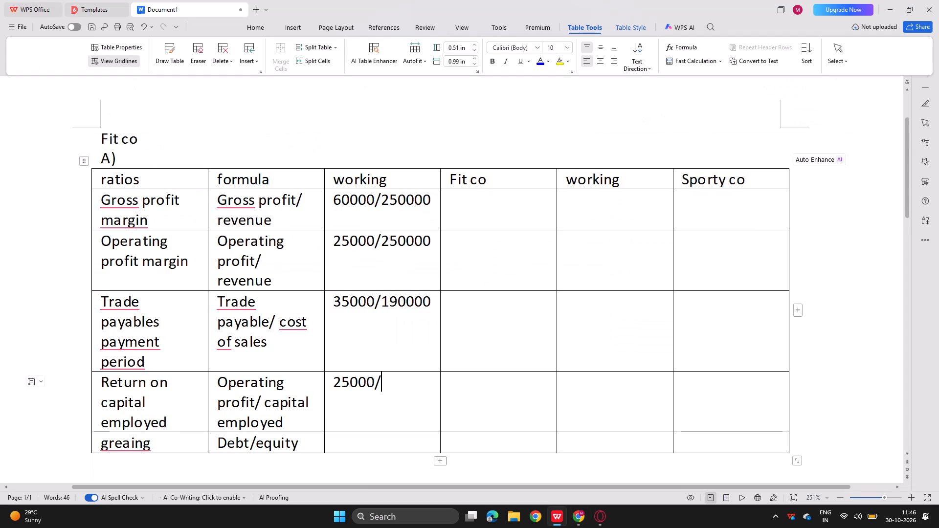
{"action": "type", "text": "90000+45000"}
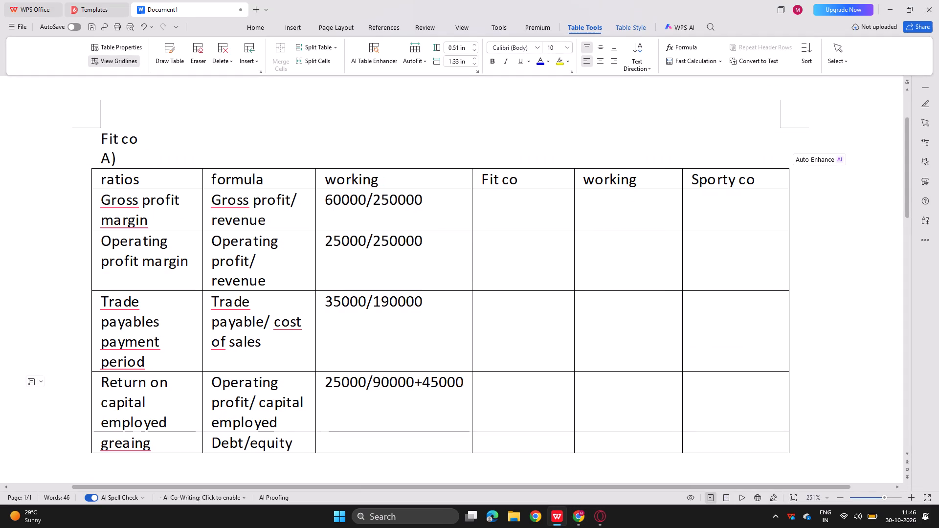
Check Fit Co's debt and equity figures in Chrome and enter "45000/90000" as its gearing working in the WPS table.
{"action": "left_click", "coordinate": [355, 445]}
{"action": "key", "text": "alt+Tab"}
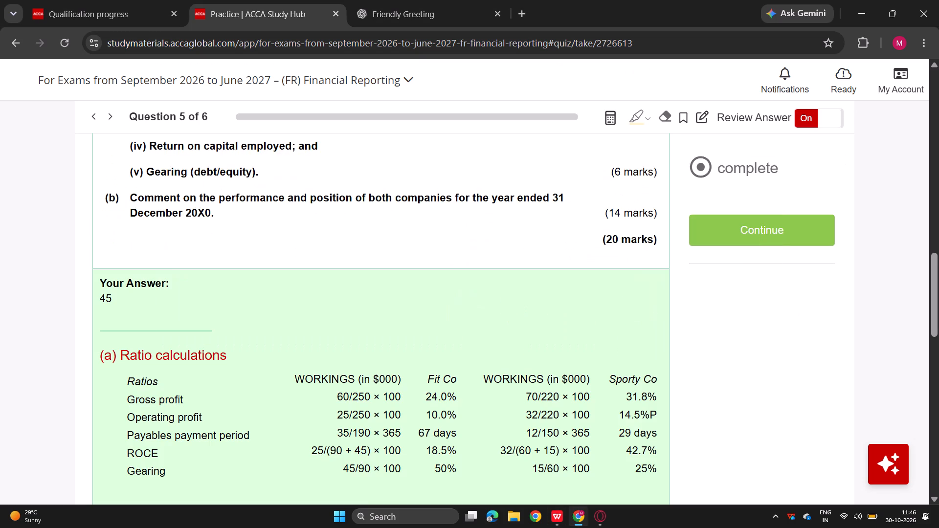
{"action": "scroll", "coordinate": [422, 324], "scroll_direction": "up", "scroll_amount": 7}
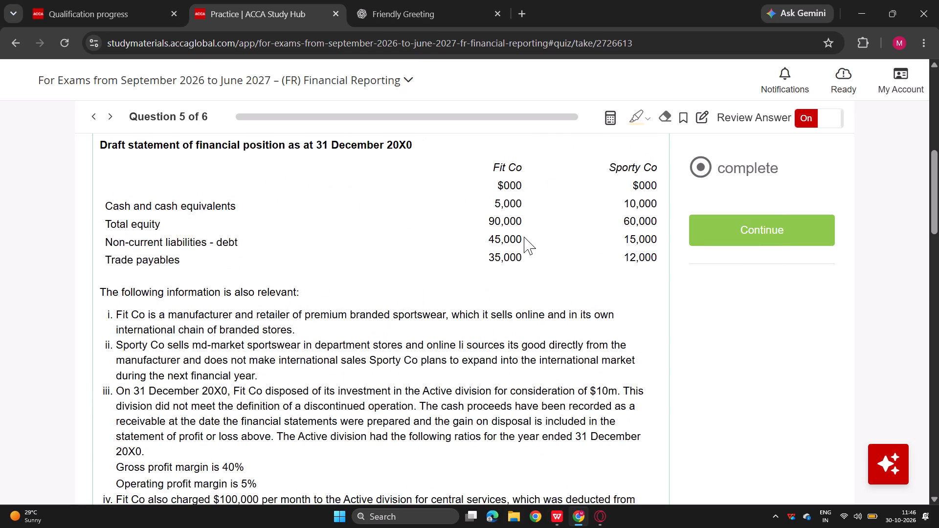
{"action": "key", "text": "alt+Tab"}
{"action": "key", "text": "alt+Tab"}
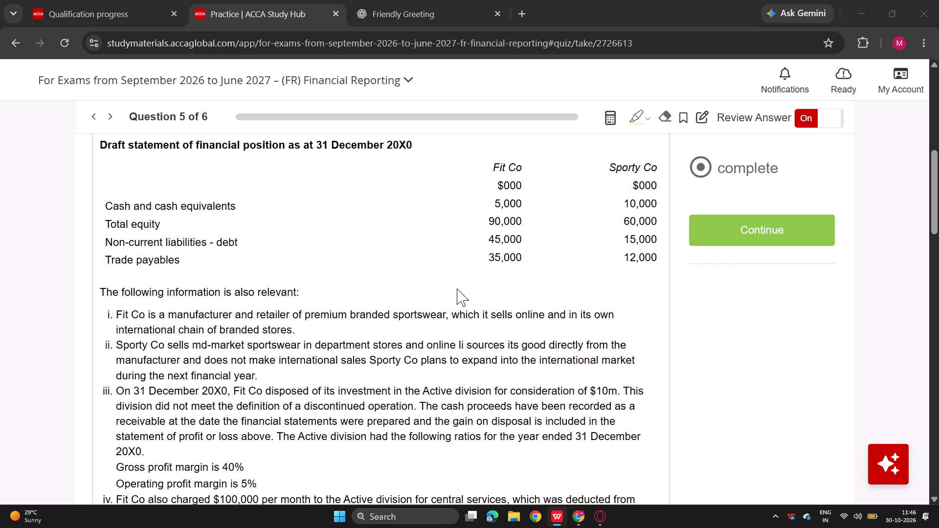
{"action": "scroll", "coordinate": [457, 288], "scroll_direction": "down", "scroll_amount": 8}
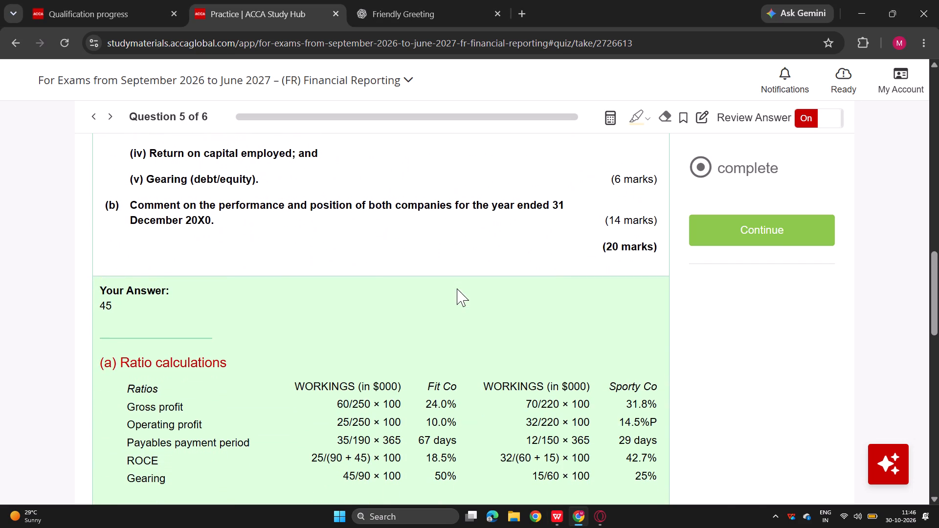
{"action": "key", "text": "alt+Tab"}
{"action": "type", "text": "45000/90000"}
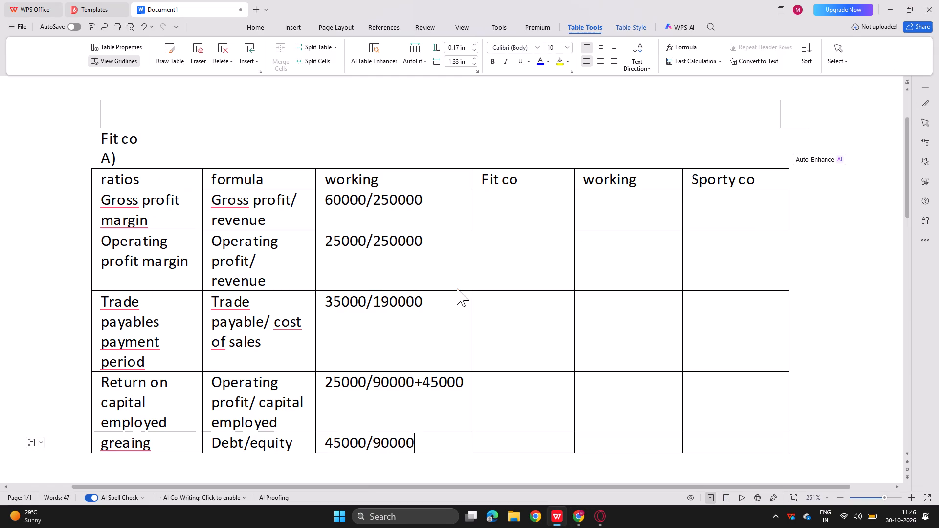
Look up Sporty Co's gross profit and revenue in Chrome and enter "70000/220000" as its gross profit margin working in the WPS table.
{"action": "key", "text": "Right"}
{"action": "key", "text": "Up"}
{"action": "key", "text": "Up"}
{"action": "key", "text": "Up"}
{"action": "key", "text": "Right"}
{"action": "key", "text": "Up"}
{"action": "key", "text": "alt+Tab"}
{"action": "scroll", "coordinate": [403, 349], "scroll_direction": "up", "scroll_amount": 3}
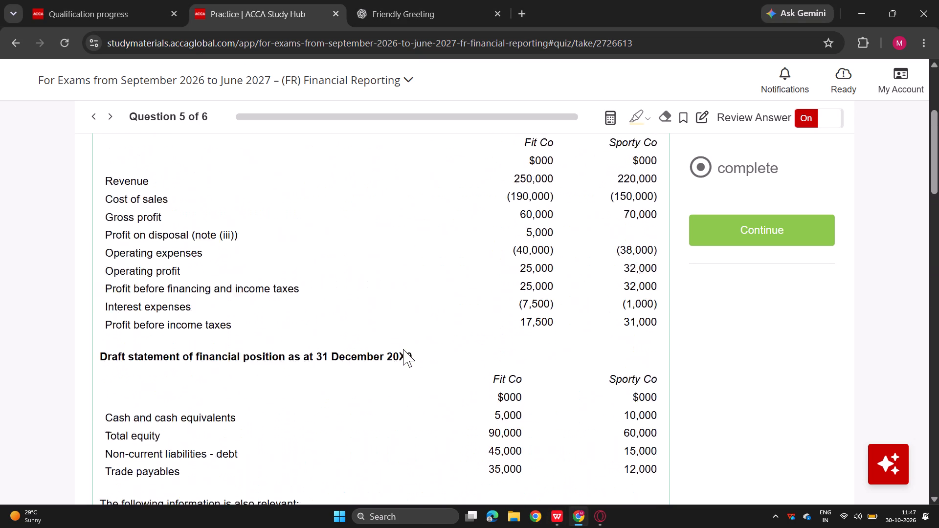
{"action": "scroll", "coordinate": [403, 349], "scroll_direction": "up", "scroll_amount": 3}
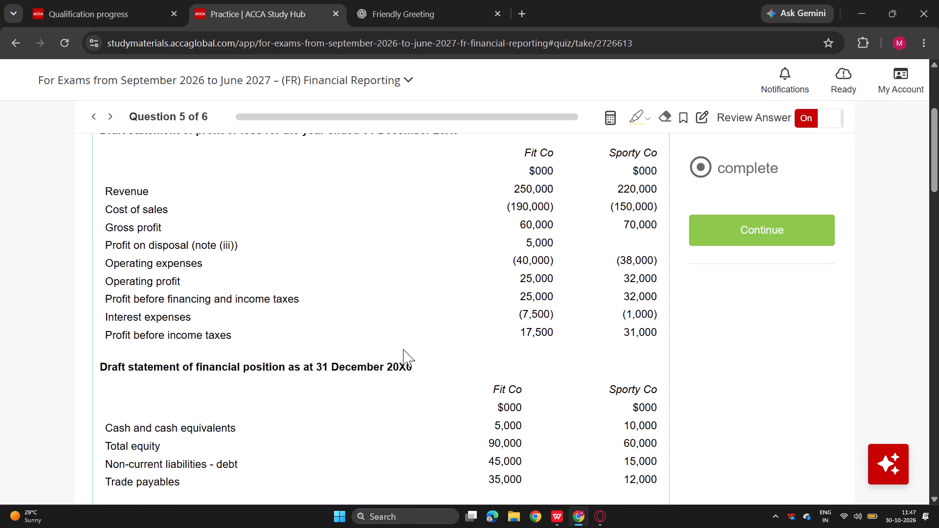
{"action": "key", "text": "alt+Tab"}
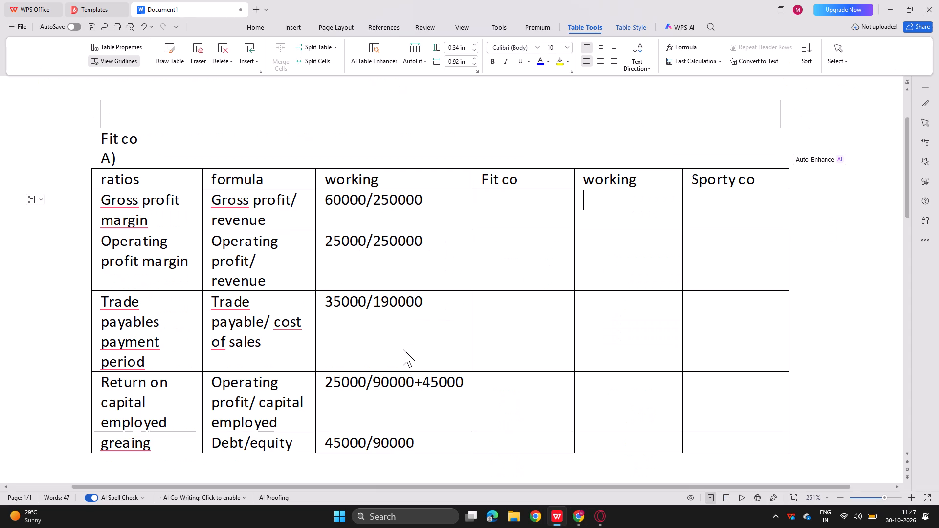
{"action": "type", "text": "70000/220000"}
Check Sporty Co's operating profit and revenue in Chrome and enter "32000/220000" as its operating profit margin working in the WPS table.
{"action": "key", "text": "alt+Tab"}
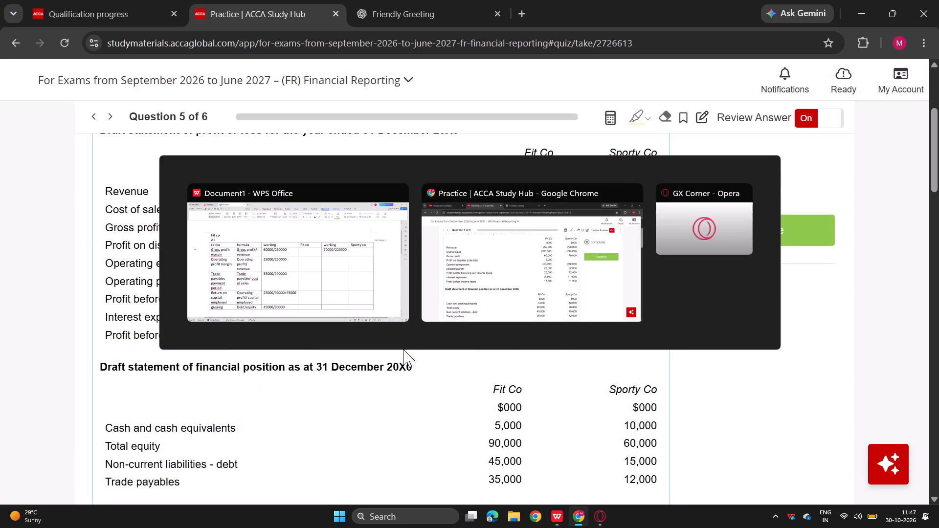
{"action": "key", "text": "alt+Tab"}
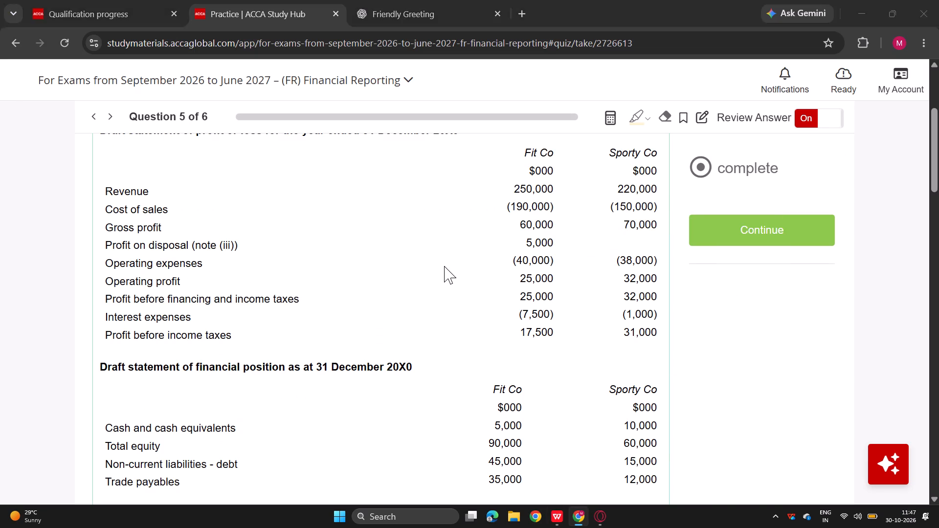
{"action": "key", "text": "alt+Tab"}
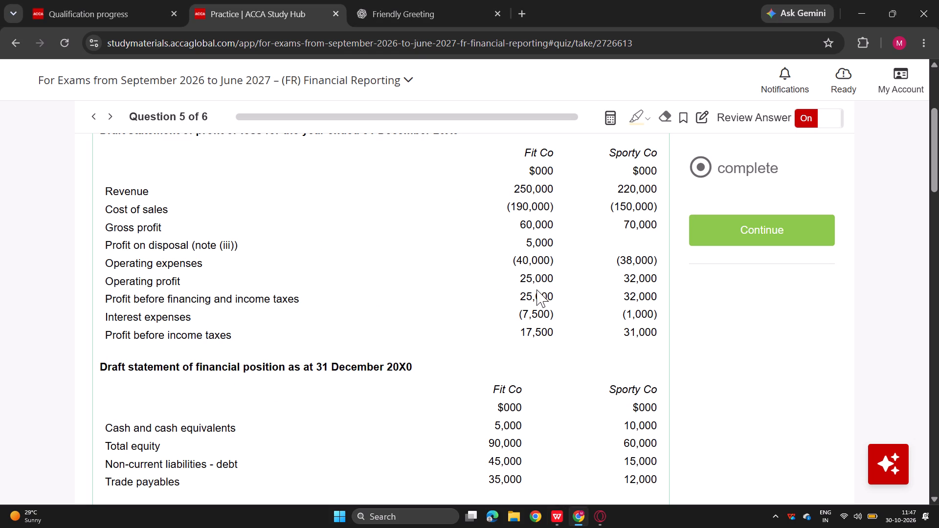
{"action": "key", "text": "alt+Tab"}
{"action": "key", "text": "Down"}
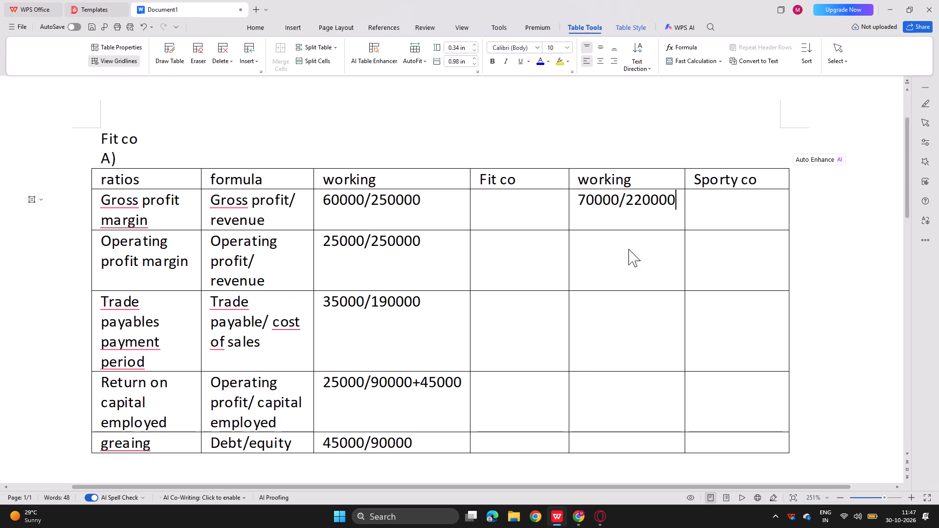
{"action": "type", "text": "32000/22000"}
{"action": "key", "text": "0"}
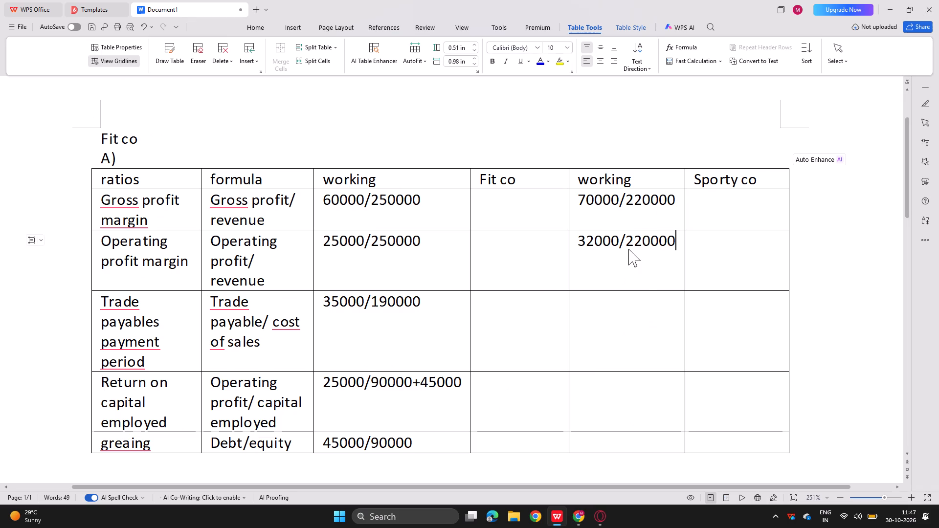
Look up Sporty Co's trade payables and cost of sales in Chrome and enter "12000/150000" as its trade payables payment period working in WPS.
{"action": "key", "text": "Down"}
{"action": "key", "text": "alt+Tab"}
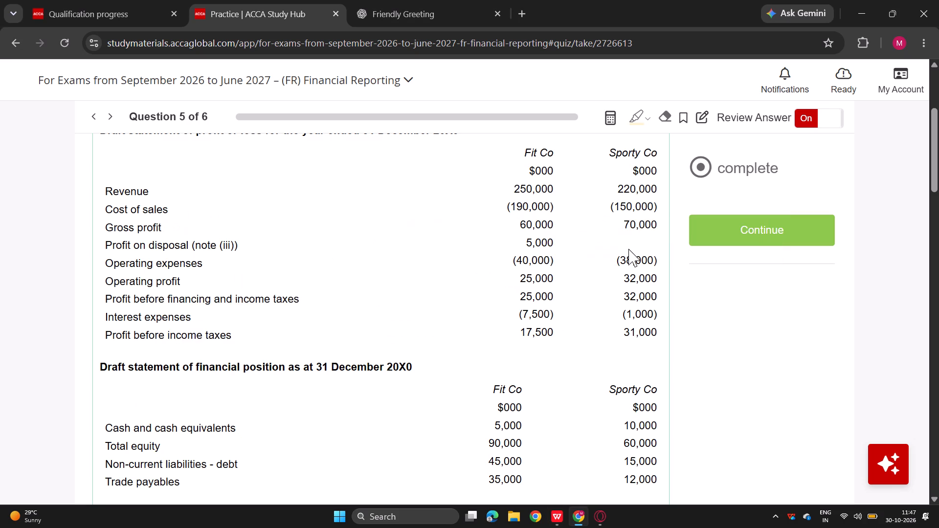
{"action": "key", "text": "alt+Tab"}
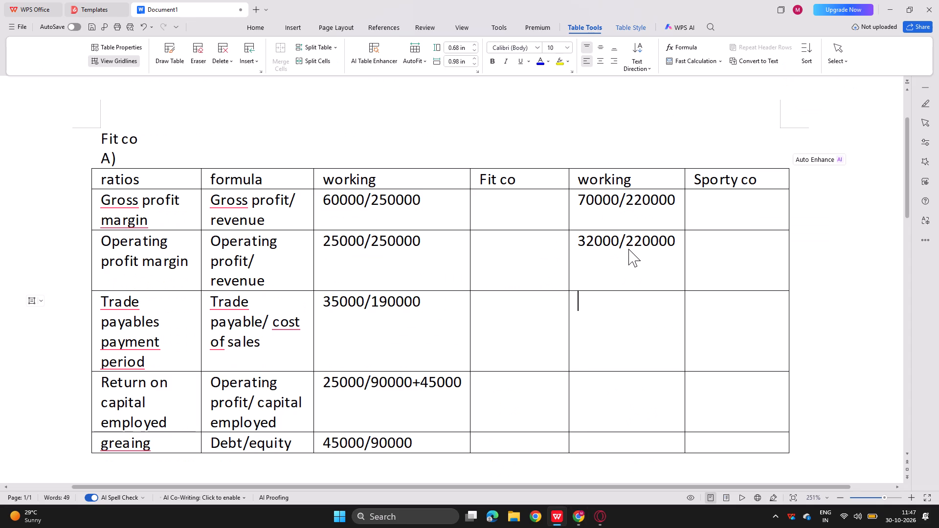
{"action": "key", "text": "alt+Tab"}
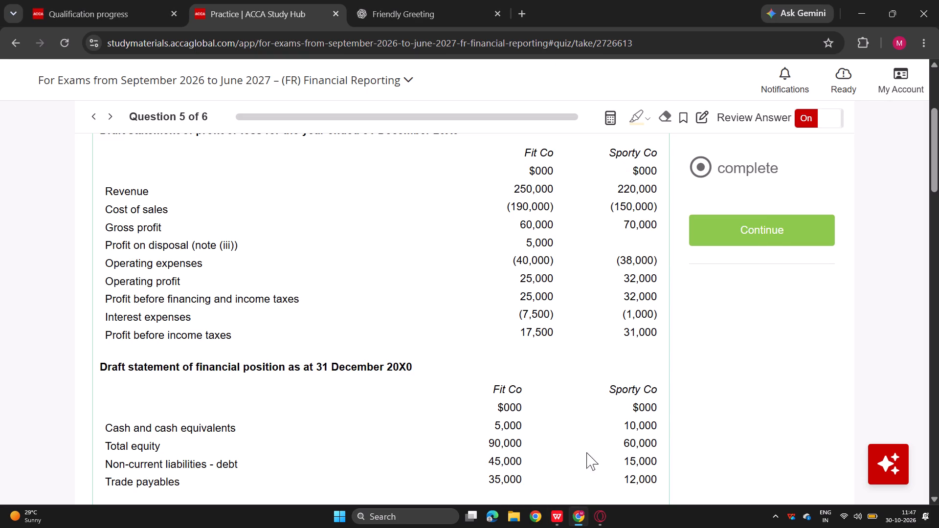
{"action": "scroll", "coordinate": [609, 330], "scroll_direction": "down", "scroll_amount": 1}
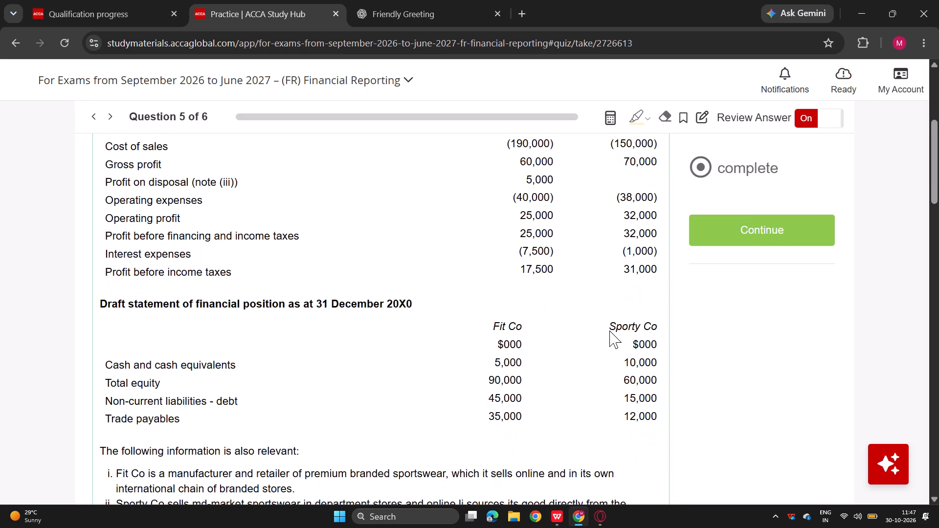
{"action": "scroll", "coordinate": [609, 330], "scroll_direction": "down", "scroll_amount": 1}
{"action": "scroll", "coordinate": [606, 353], "scroll_direction": "up", "scroll_amount": 1}
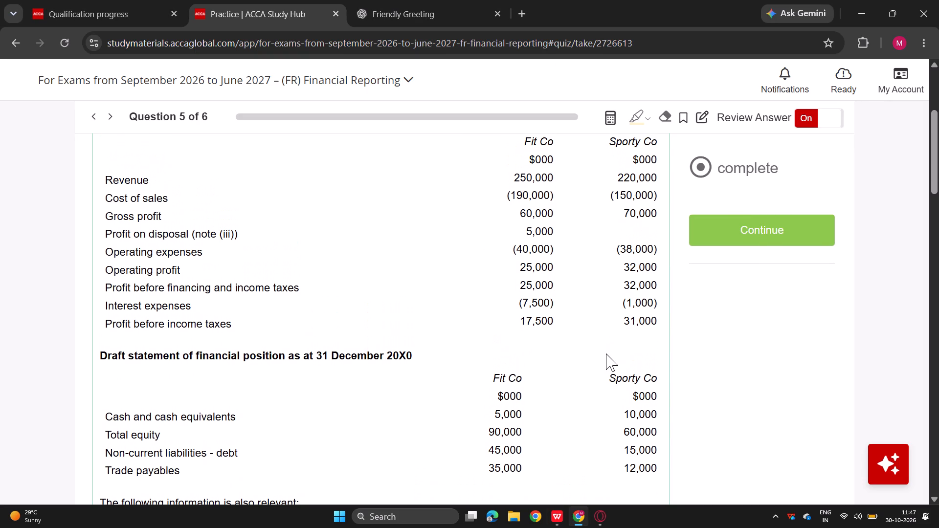
{"action": "key", "text": "alt+Tab"}
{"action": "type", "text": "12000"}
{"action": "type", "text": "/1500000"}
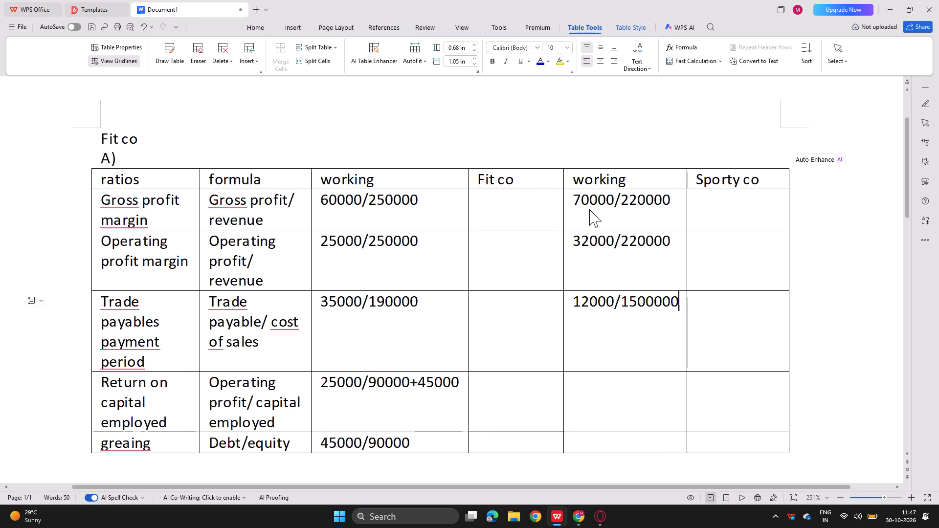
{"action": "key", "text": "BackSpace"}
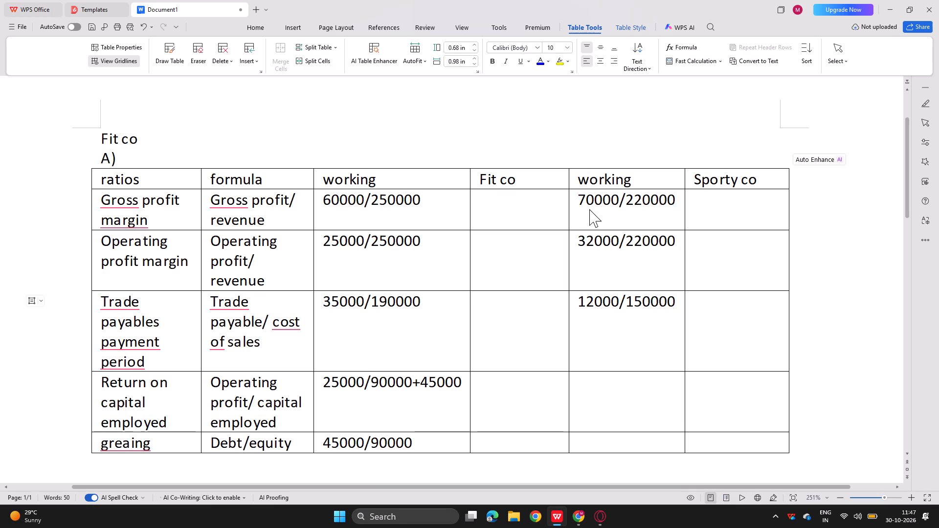
Check Sporty Co's operating profit, equity and debt in Chrome and enter "32000/60000+15000" as its return on capital employed working in WPS.
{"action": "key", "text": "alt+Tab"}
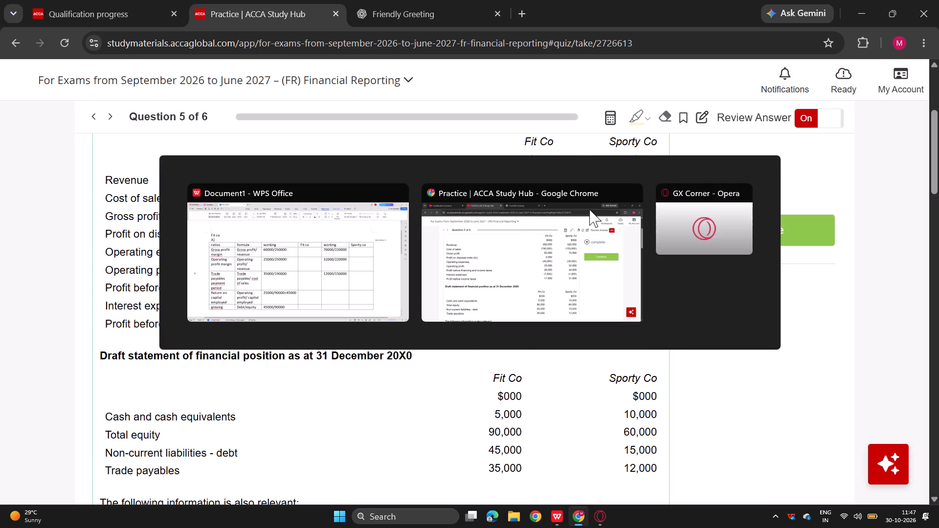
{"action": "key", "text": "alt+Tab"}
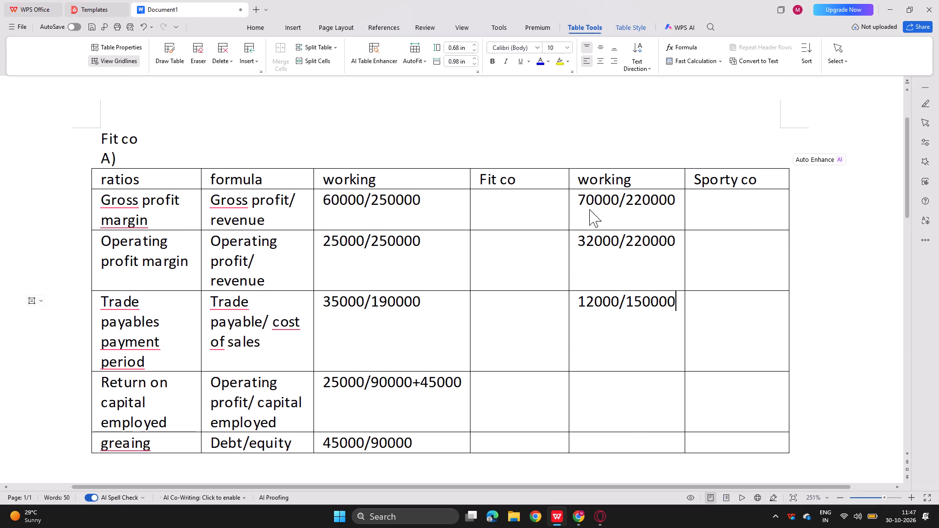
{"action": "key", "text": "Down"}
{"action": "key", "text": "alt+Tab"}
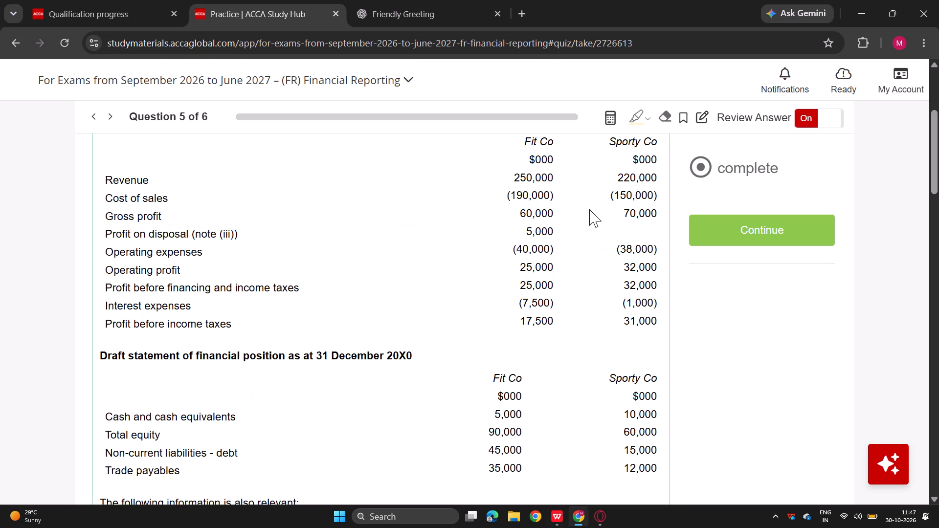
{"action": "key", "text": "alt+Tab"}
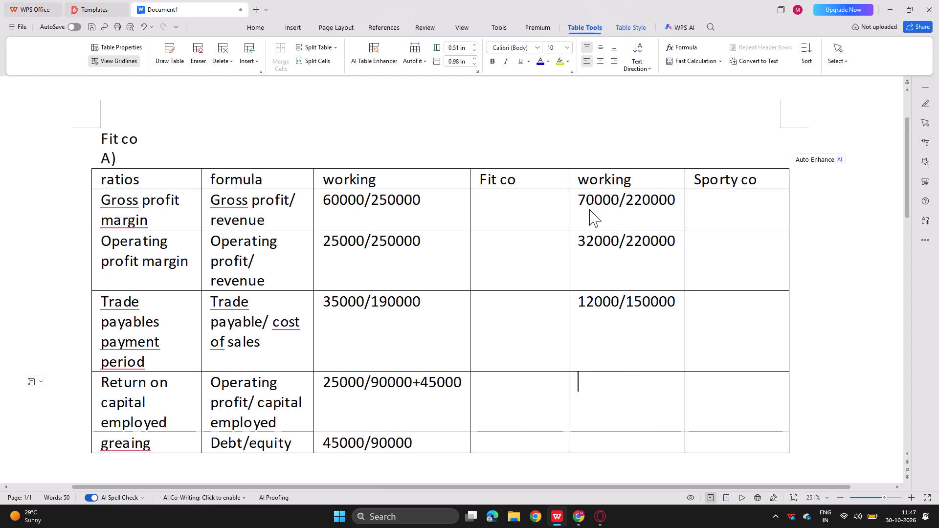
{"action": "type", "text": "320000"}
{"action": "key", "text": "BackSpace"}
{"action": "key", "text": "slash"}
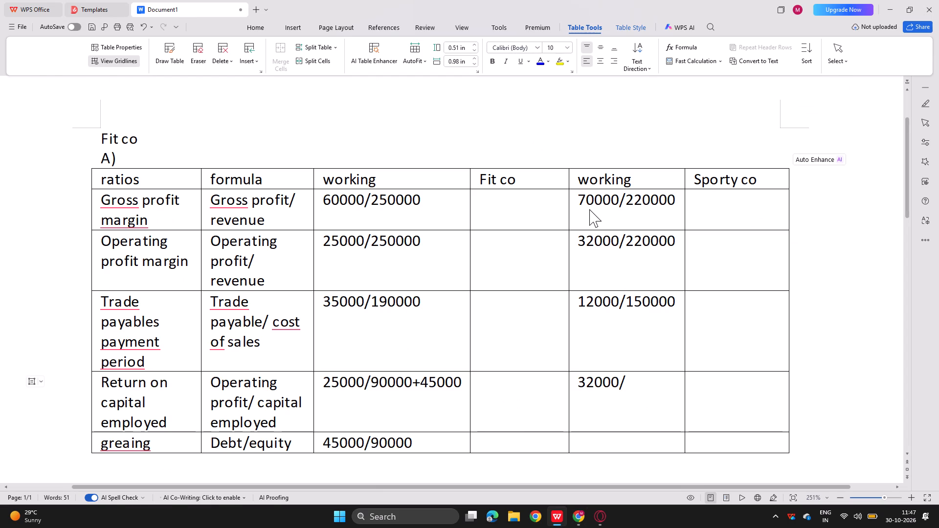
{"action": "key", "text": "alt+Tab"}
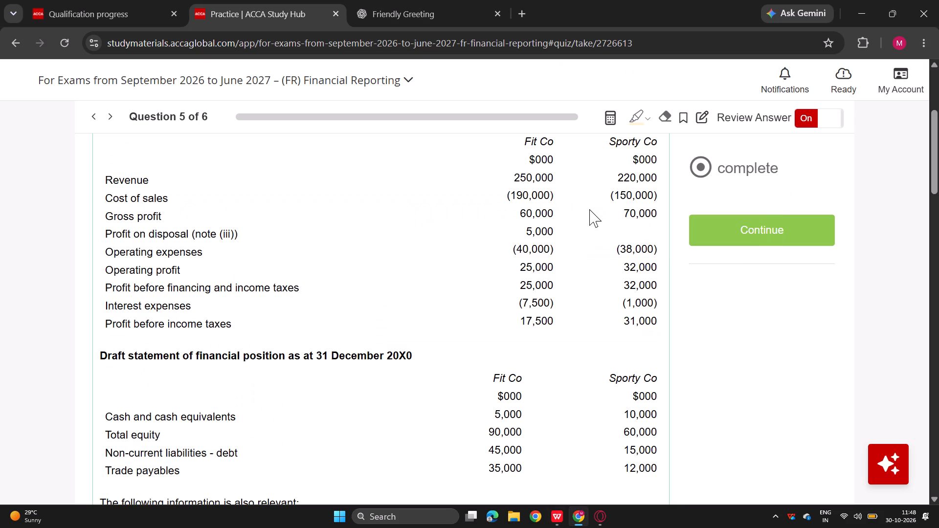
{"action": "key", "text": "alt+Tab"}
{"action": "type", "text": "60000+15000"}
Check Sporty Co's debt and equity in Chrome and enter "15000/60000" as its gearing working in the WPS table.
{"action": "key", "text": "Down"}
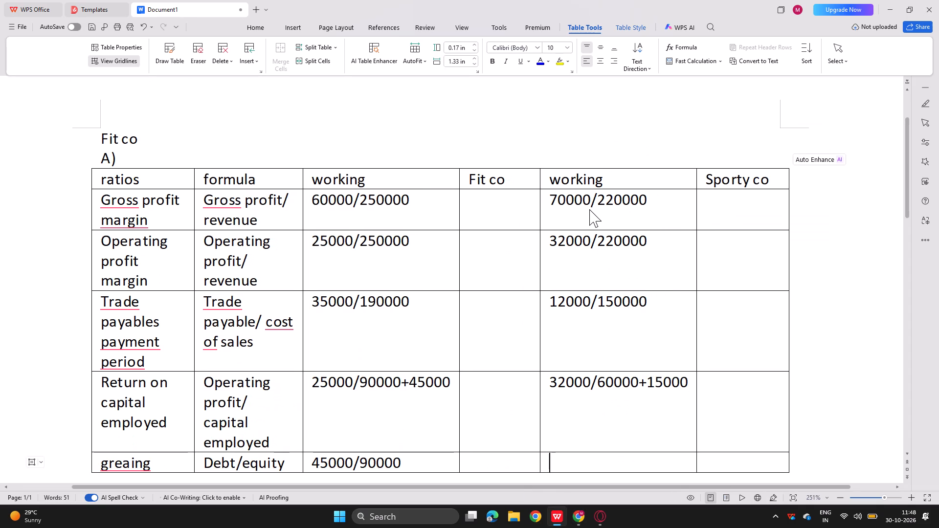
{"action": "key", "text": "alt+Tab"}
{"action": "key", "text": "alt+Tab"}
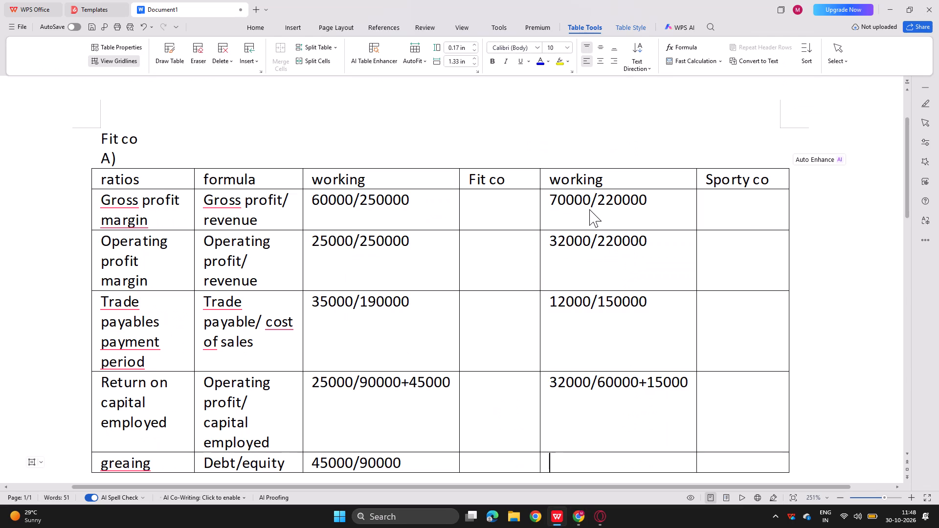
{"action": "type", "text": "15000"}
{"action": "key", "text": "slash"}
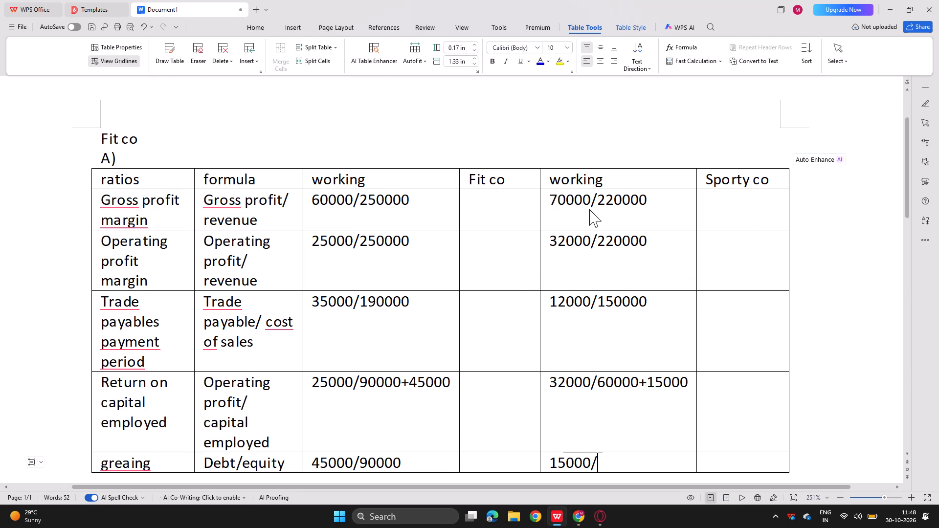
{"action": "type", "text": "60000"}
Enter 24% as Fit Co's gross profit margin result in the Fit co column.
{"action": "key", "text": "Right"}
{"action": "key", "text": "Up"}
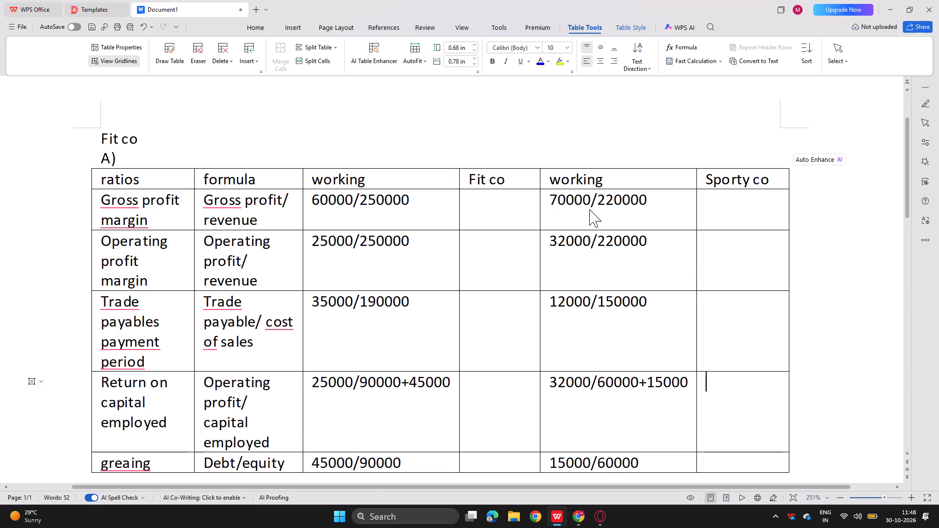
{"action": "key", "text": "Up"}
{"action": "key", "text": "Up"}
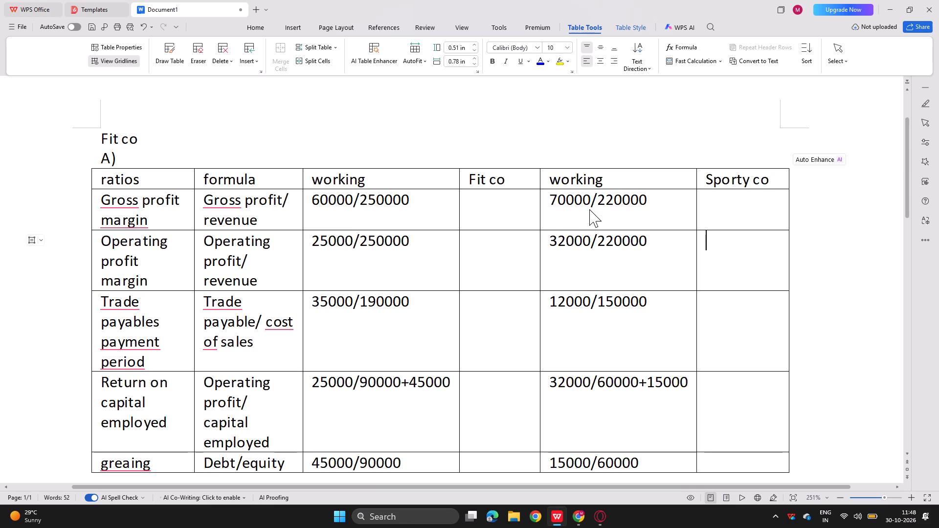
{"action": "left_click", "coordinate": [495, 213]}
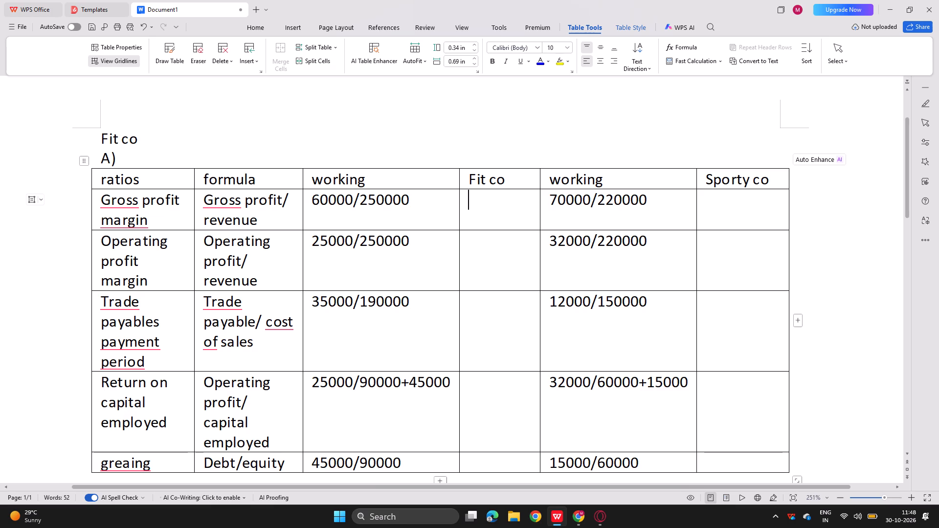
{"action": "type", "text": "24"}
{"action": "key", "text": "shift+percent"}
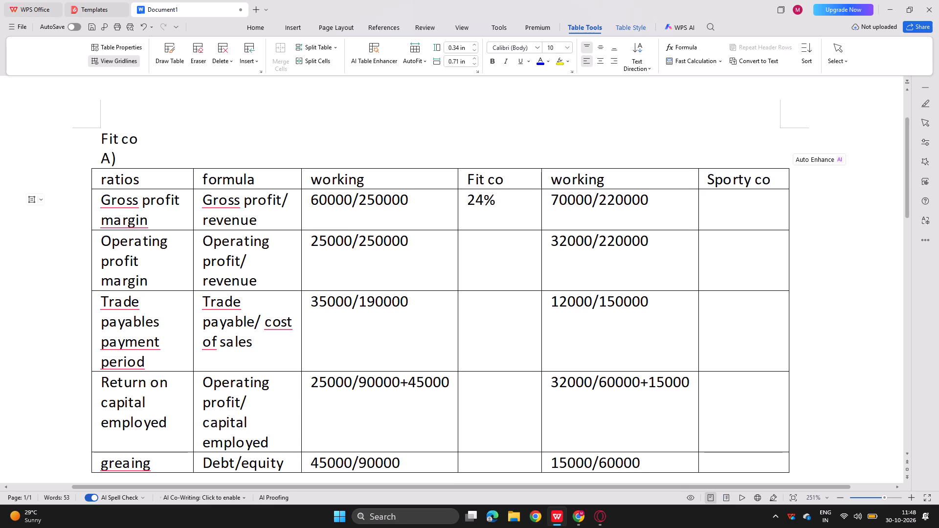
Enter 10% as Fit Co's operating profit margin result in the Fit co column.
{"action": "key", "text": "Down"}
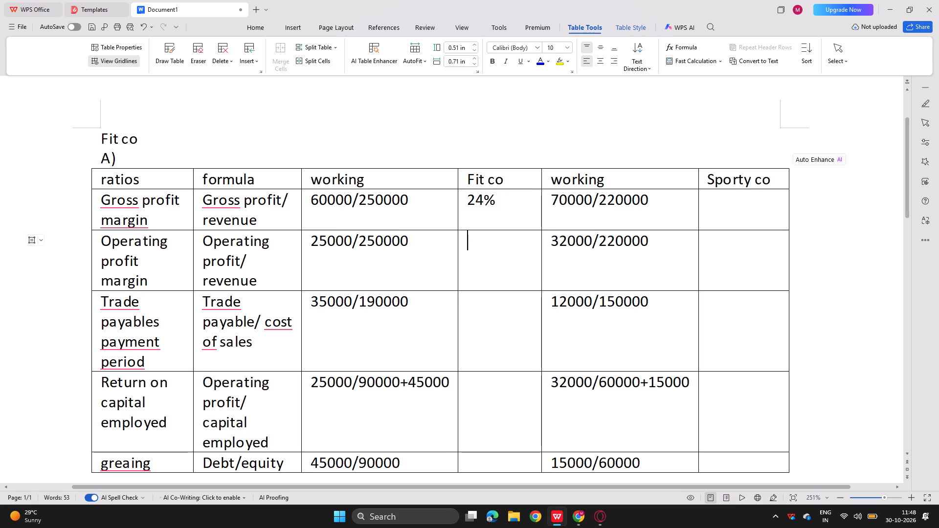
{"action": "key", "text": "1"}
{"action": "key", "text": "shift+percent"}
{"action": "key", "text": "Left"}
{"action": "key", "text": "0"}
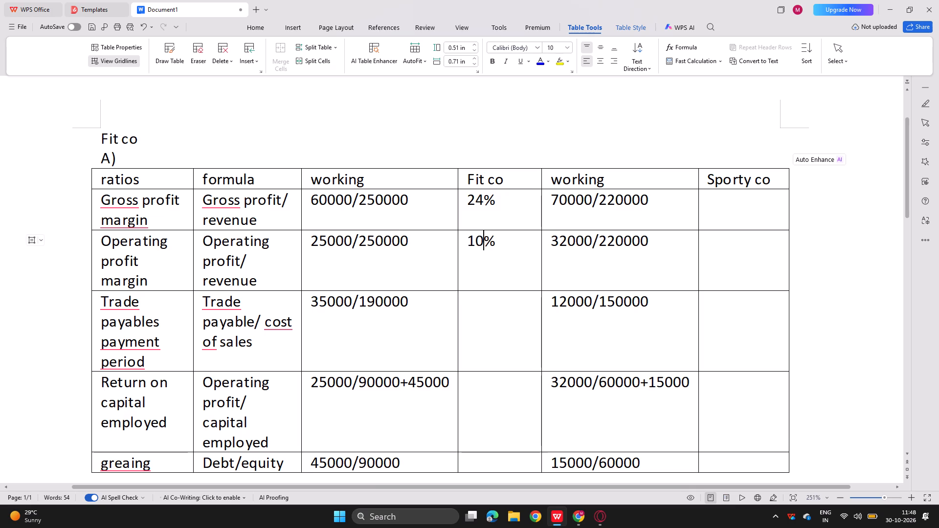
Consult the question's figures and model ratio calculations in Chrome and enter "67 days" as Fit Co's trade payables payment period result in WPS.
{"action": "key", "text": "alt+Tab"}
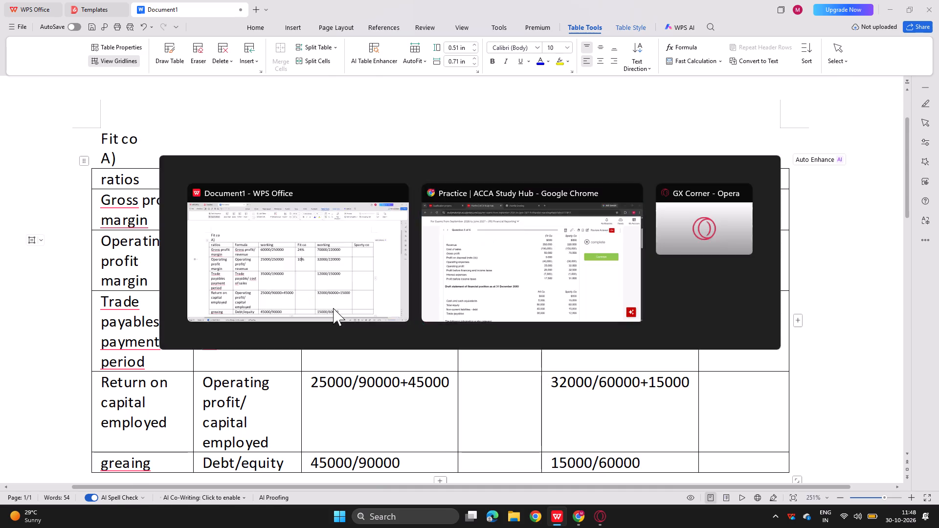
{"action": "scroll", "coordinate": [380, 320], "scroll_direction": "down", "scroll_amount": 6}
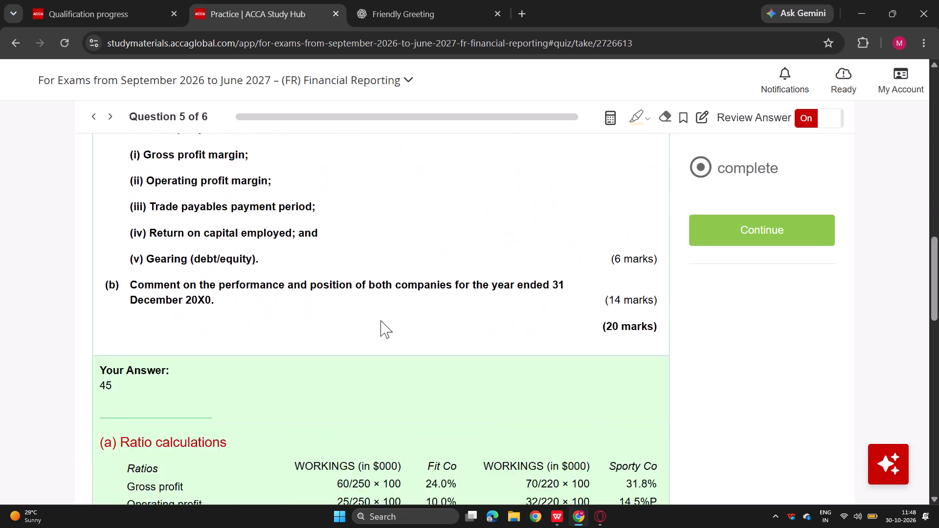
{"action": "scroll", "coordinate": [380, 320], "scroll_direction": "down", "scroll_amount": 5}
{"action": "scroll", "coordinate": [380, 320], "scroll_direction": "up", "scroll_amount": 7}
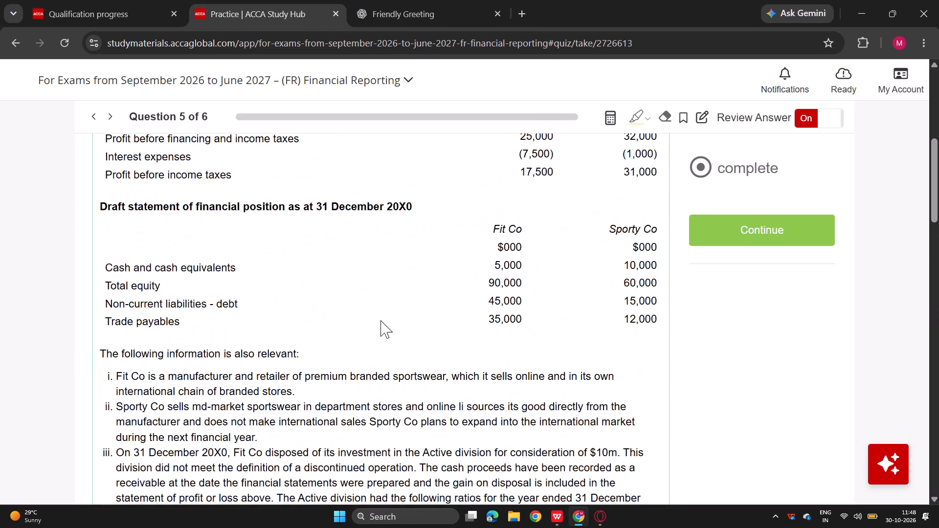
{"action": "key", "text": "alt+Tab"}
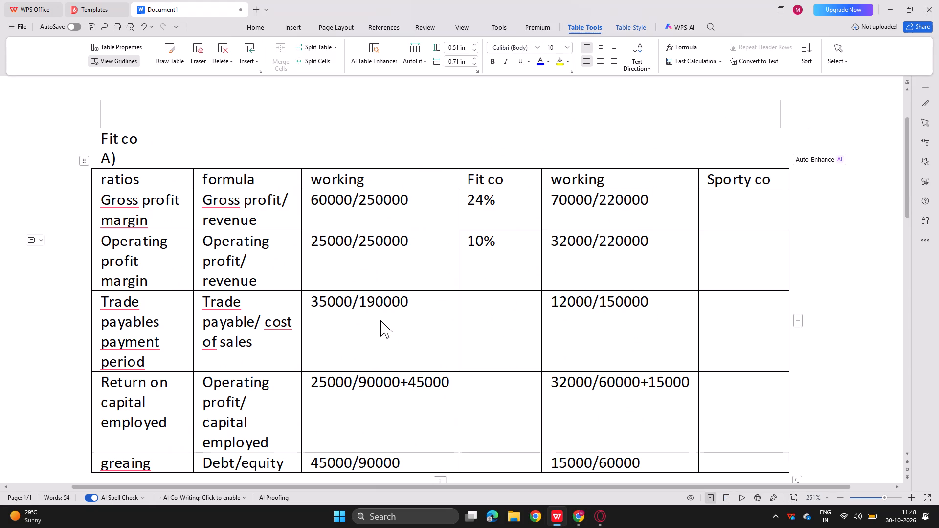
{"action": "left_click", "coordinate": [488, 329]}
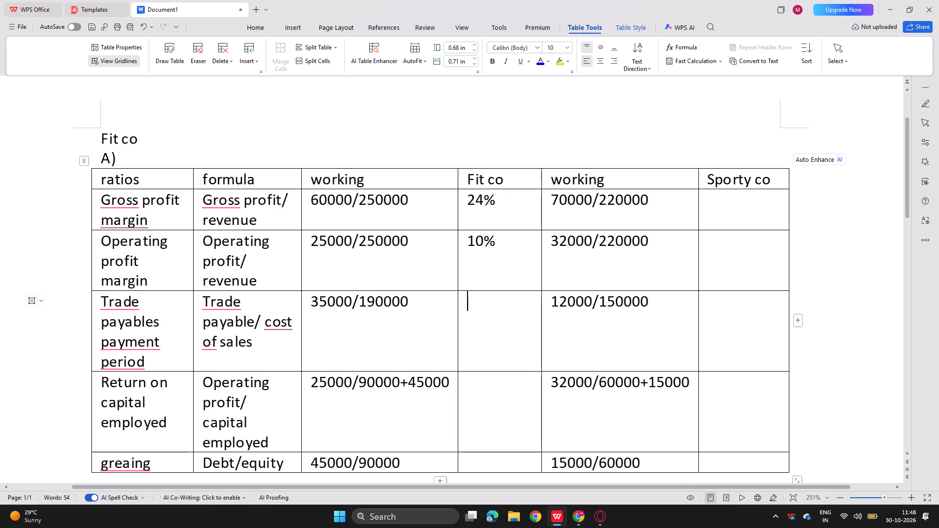
{"action": "type", "text": "67 days"}
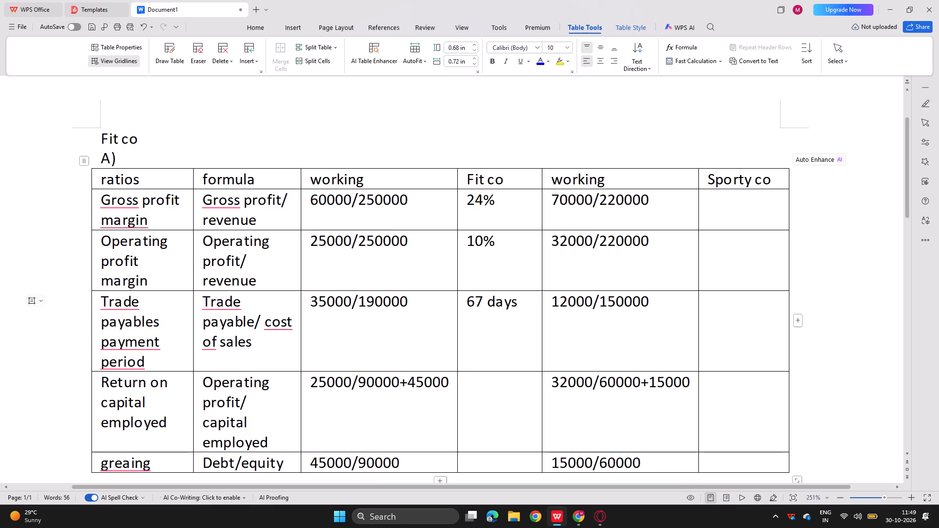
Append "*365" to the trade payables payment period workings of both Fit Co and Sporty Co.
{"action": "left_click", "coordinate": [431, 308]}
{"action": "type", "text": "*365"}
{"action": "left_click", "coordinate": [671, 309]}
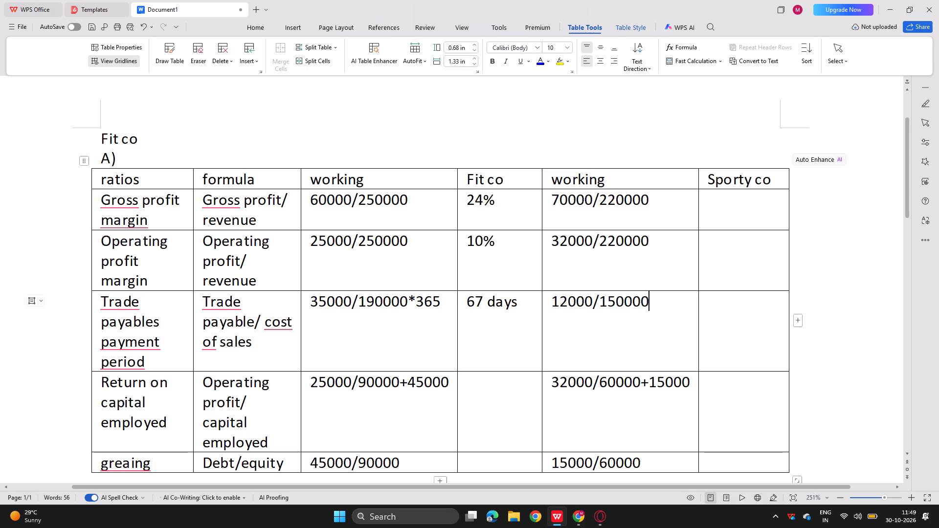
{"action": "type", "text": "*365"}
Consult the model ratio calculations in Chrome and enter Fit Co's results in WPS: 18.5% for return on capital employed and 50% for gearing.
{"action": "left_click", "coordinate": [489, 413]}
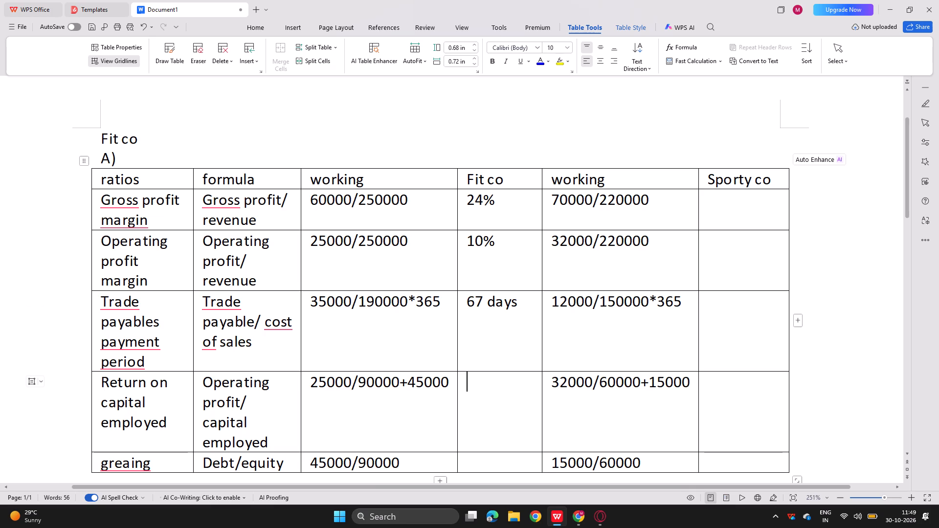
{"action": "key", "text": "alt+Tab"}
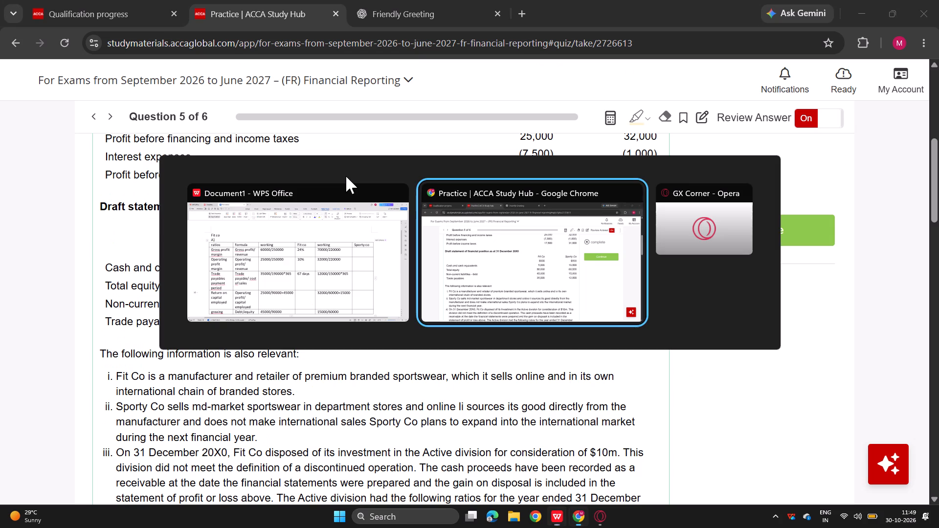
{"action": "scroll", "coordinate": [334, 234], "scroll_direction": "down", "scroll_amount": 8}
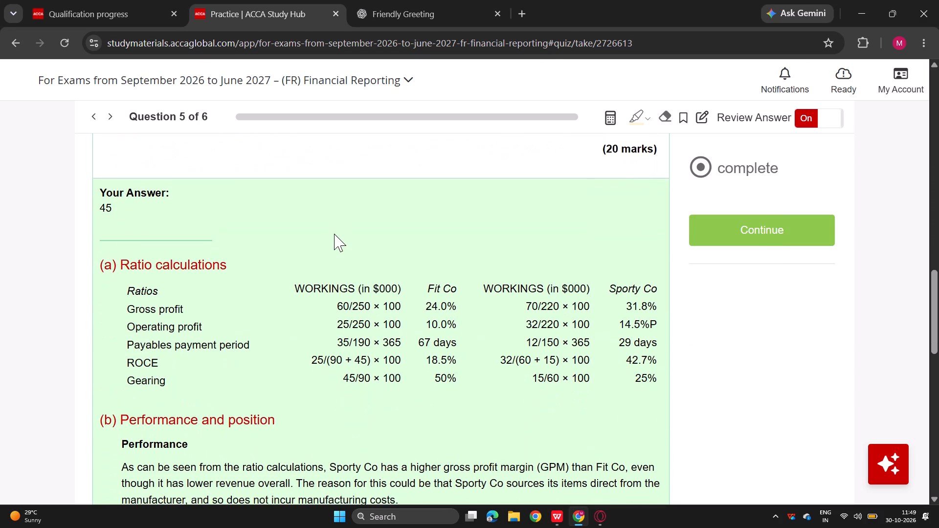
{"action": "scroll", "coordinate": [334, 234], "scroll_direction": "up", "scroll_amount": 6}
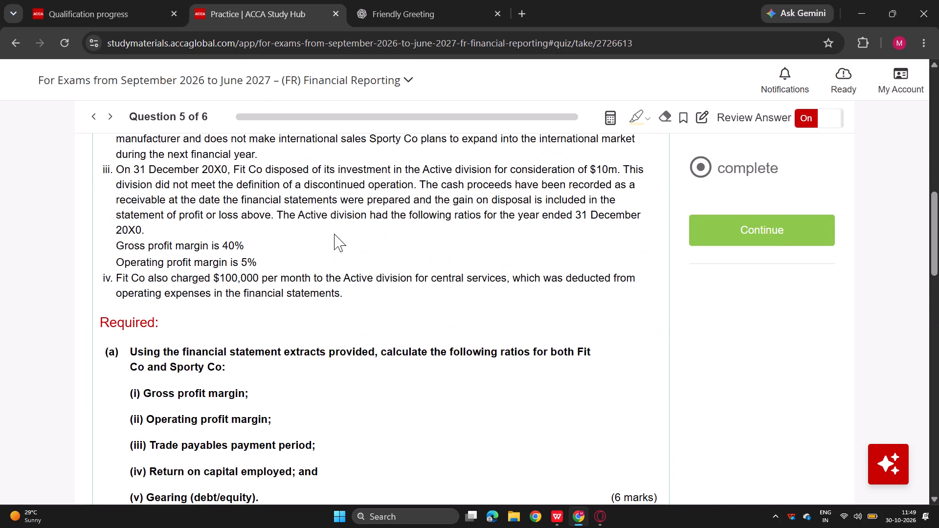
{"action": "key", "text": "alt+Tab"}
{"action": "type", "text": "18.5"}
{"action": "key", "text": "shift+percent"}
{"action": "key", "text": "Down"}
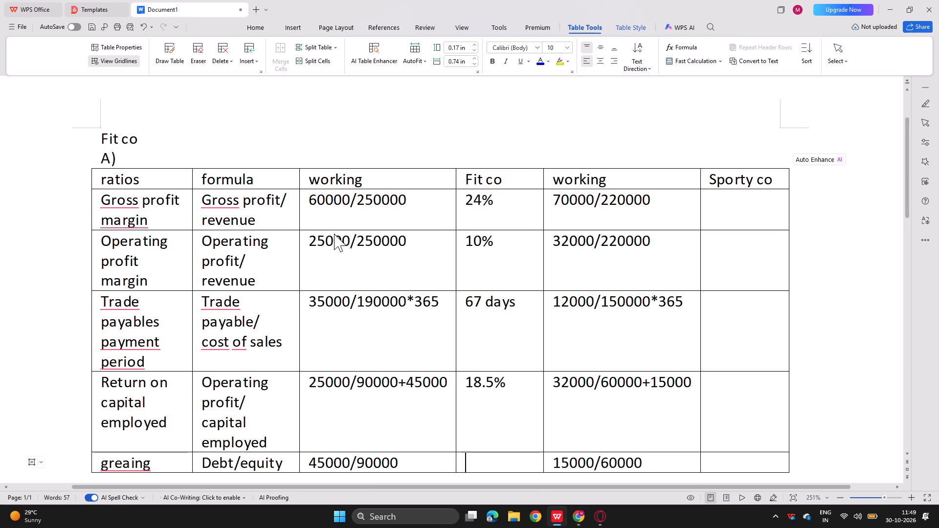
{"action": "type", "text": "50"}
{"action": "key", "text": "shift+percent"}
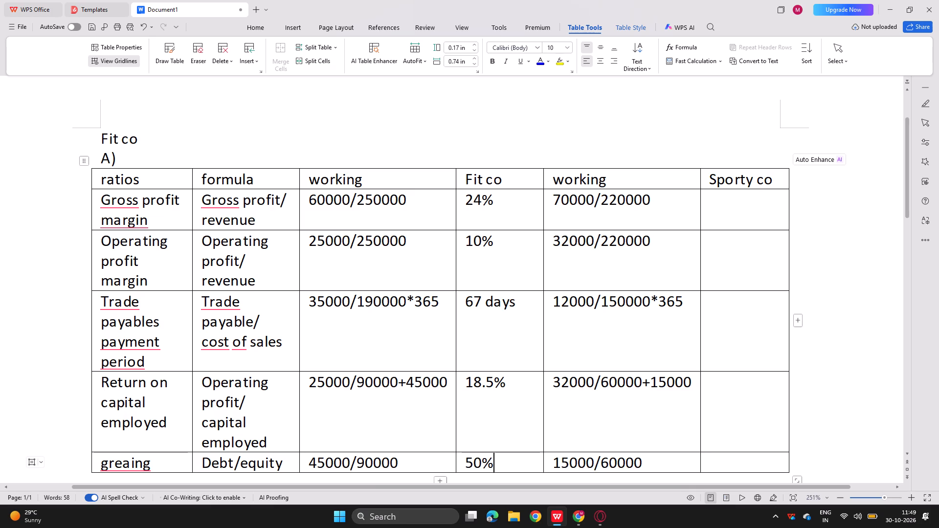
Using the model calculations in Chrome, enter Sporty Co's results in WPS: 31.8% for gross profit margin and 14.5% for operating profit margin.
{"action": "left_click", "coordinate": [738, 207]}
{"action": "key", "text": "alt+Tab"}
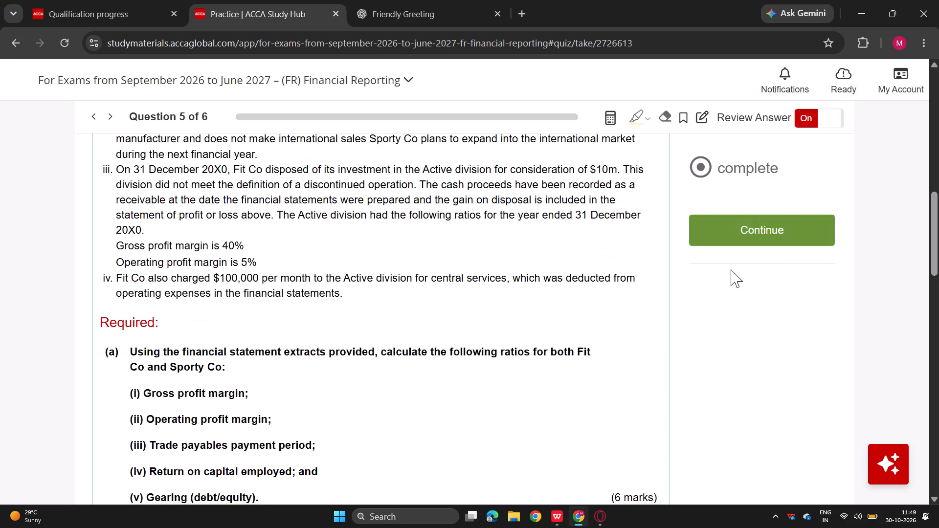
{"action": "scroll", "coordinate": [719, 304], "scroll_direction": "down", "scroll_amount": 4}
{"action": "key", "text": "alt+Tab"}
{"action": "key", "text": "alt+space"}
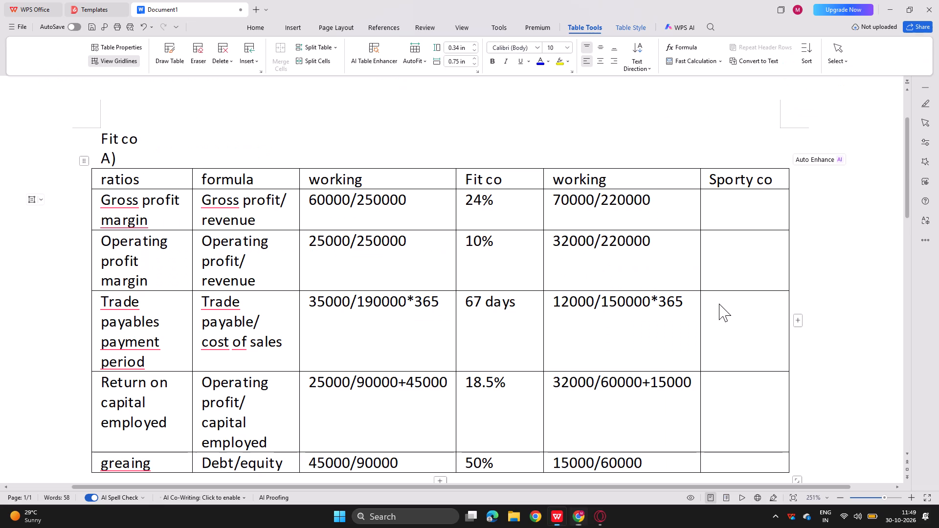
{"action": "type", "text": "31.8%"}
{"action": "key", "text": "Down"}
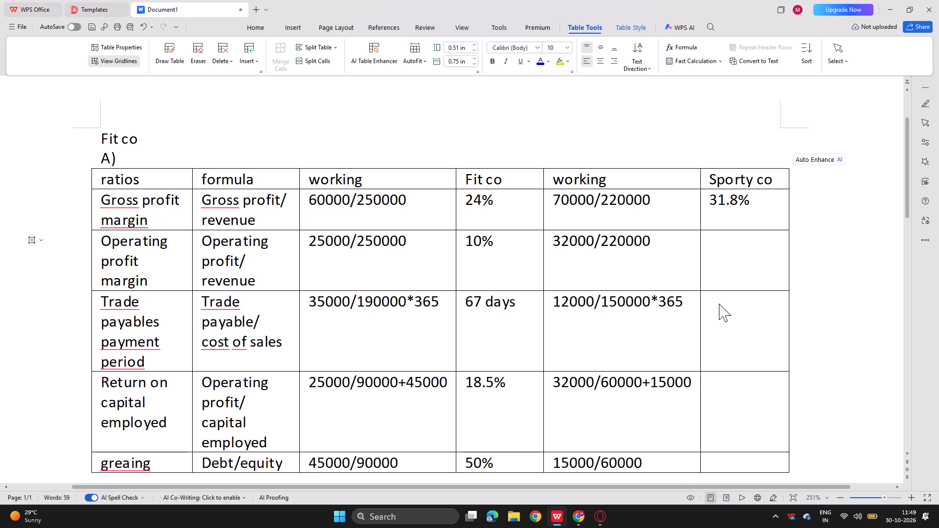
{"action": "key", "text": "alt+Tab"}
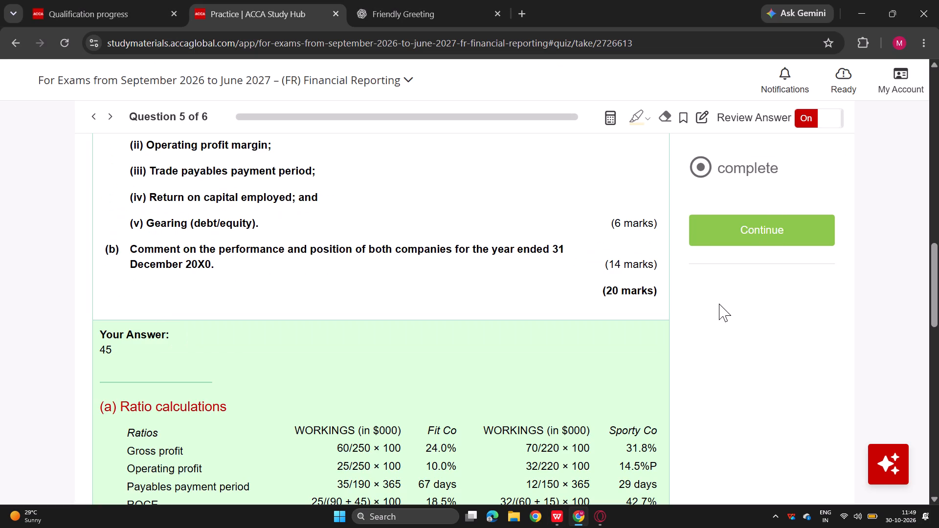
{"action": "key", "text": "alt+Tab"}
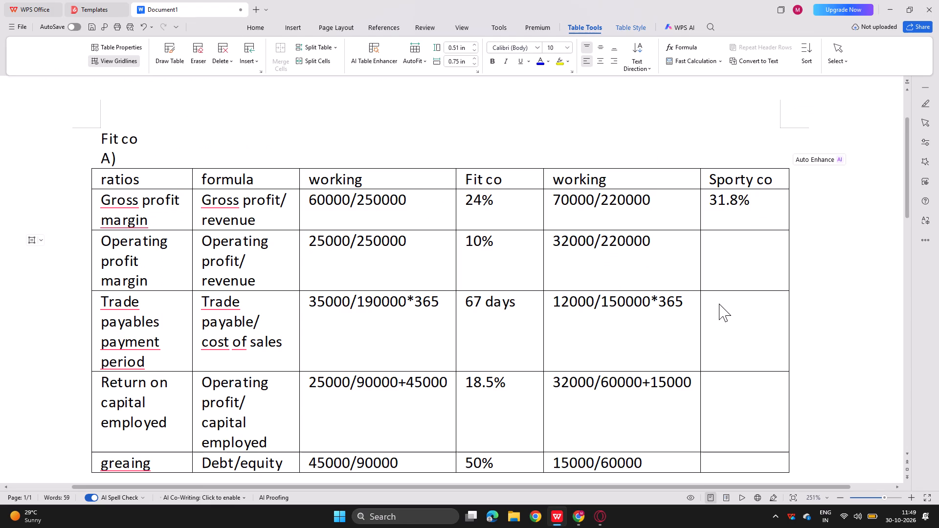
{"action": "type", "text": "14.5"}
{"action": "key", "text": "shift+percent"}
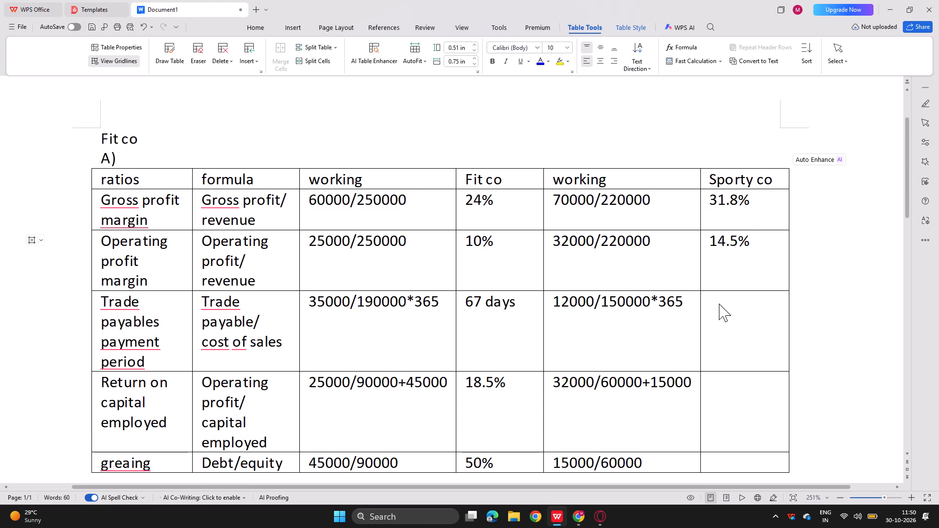
Enter "29 days" as Sporty Co's trade payables payment period result in WPS, checking it against the model calculations in Chrome.
{"action": "key", "text": "Down"}
{"action": "type", "text": "29.2"}
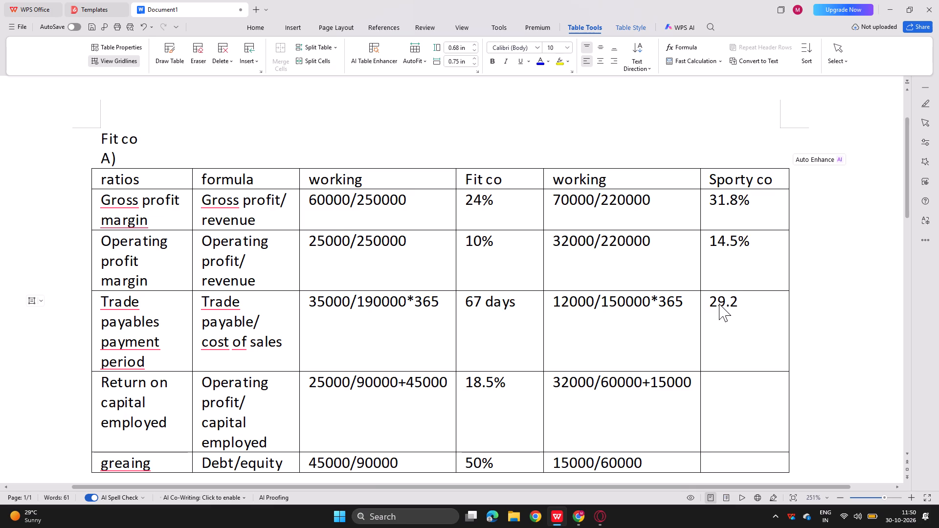
{"action": "key", "text": "shift+percent"}
{"action": "key", "text": "alt+Tab"}
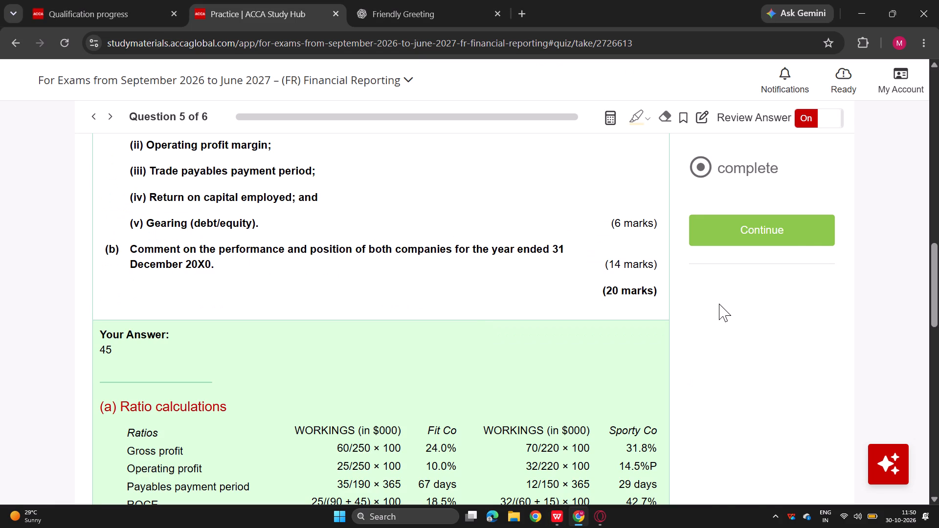
{"action": "key", "text": "alt+Tab"}
{"action": "key", "text": "BackSpace"}
{"action": "key", "text": "BackSpace"}
{"action": "key", "text": "BackSpace"}
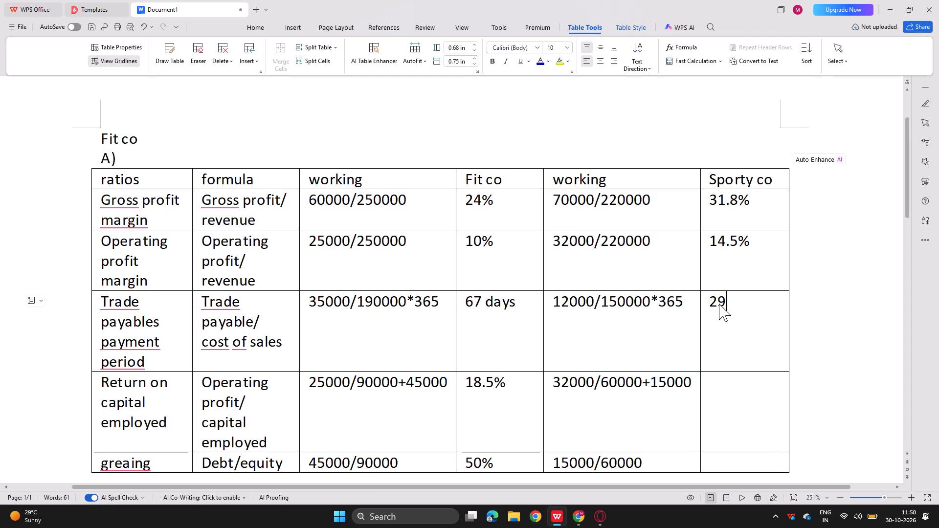
{"action": "key", "text": "space"}
{"action": "type", "text": "days"}
Consult the model calculations in Chrome and enter Sporty Co's results in WPS: 42.7% for return on capital employed and 25% for gearing.
{"action": "key", "text": "Down"}
{"action": "key", "text": "Down"}
{"action": "key", "text": "Up"}
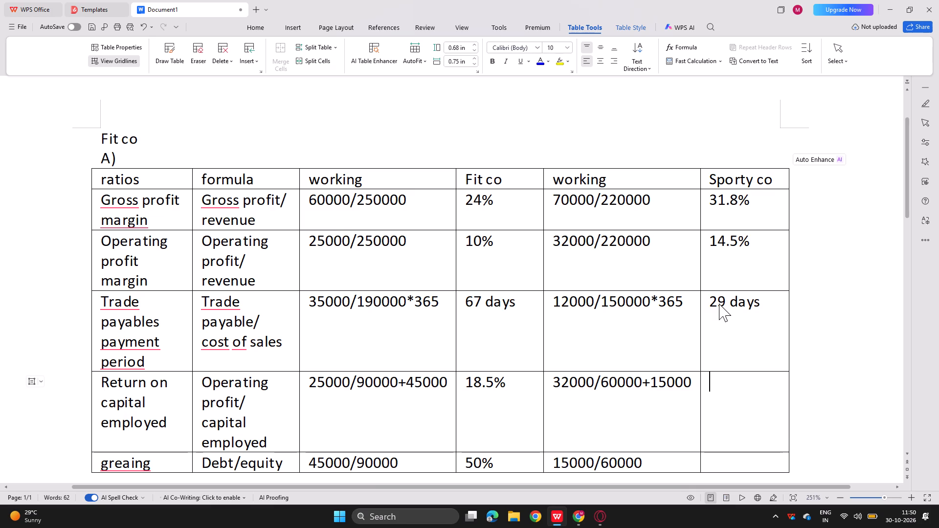
{"action": "key", "text": "alt+Tab"}
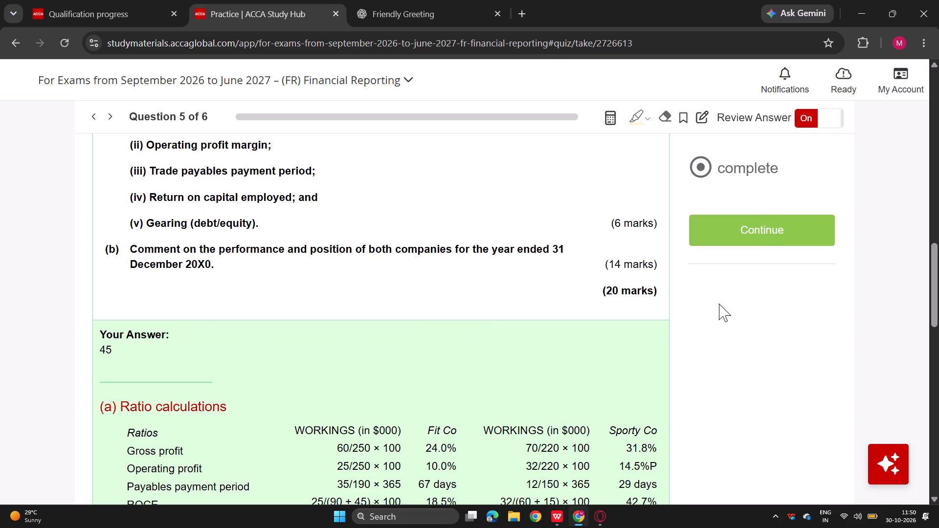
{"action": "key", "text": "alt+Tab"}
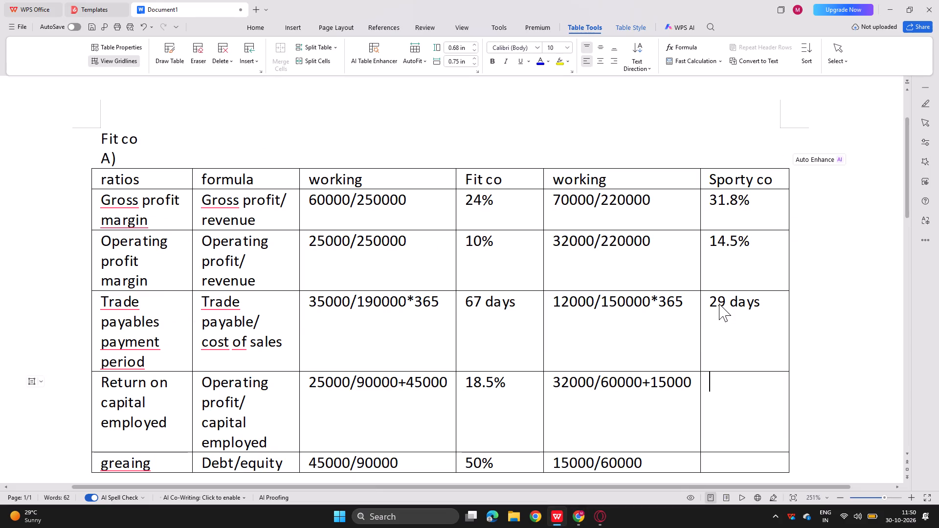
{"action": "type", "text": "42.7%"}
{"action": "key", "text": "Down"}
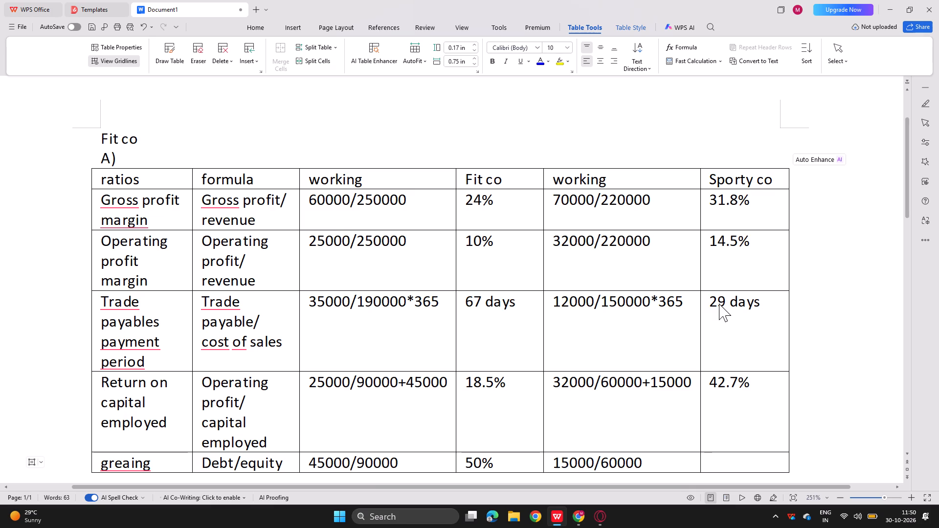
{"action": "type", "text": "25"}
{"action": "key", "text": "shift+percent"}
Check the ratio table in WPS, and reread the Fit Co scenario's financial statements, notes and requirements in Chrome.
{"action": "scroll", "coordinate": [547, 410], "scroll_direction": "down", "scroll_amount": 2}
{"action": "scroll", "coordinate": [547, 410], "scroll_direction": "up", "scroll_amount": 1}
{"action": "scroll", "coordinate": [547, 410], "scroll_direction": "down", "scroll_amount": 1}
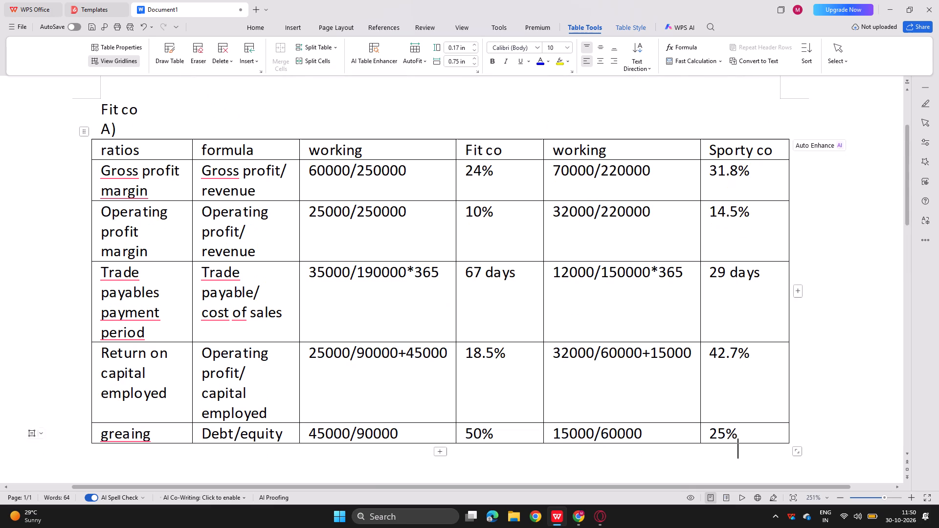
{"action": "scroll", "coordinate": [547, 410], "scroll_direction": "down", "scroll_amount": 1}
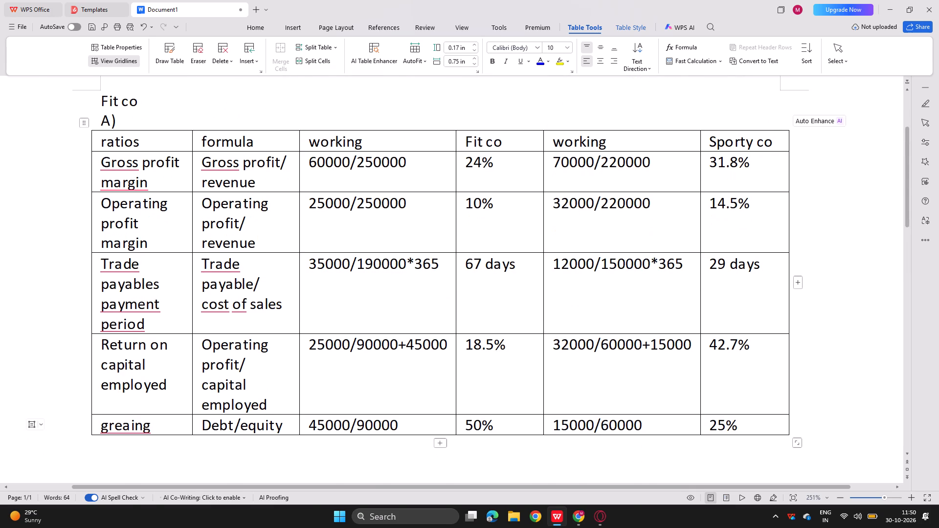
{"action": "key", "text": "alt+Tab"}
{"action": "scroll", "coordinate": [478, 259], "scroll_direction": "up", "scroll_amount": 9}
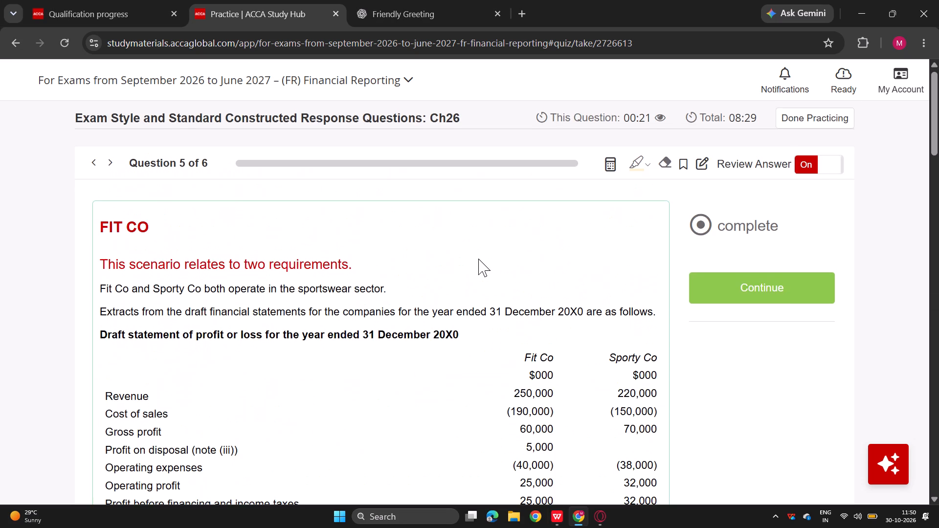
{"action": "scroll", "coordinate": [478, 259], "scroll_direction": "down", "scroll_amount": 1}
{"action": "scroll", "coordinate": [478, 259], "scroll_direction": "up", "scroll_amount": 1}
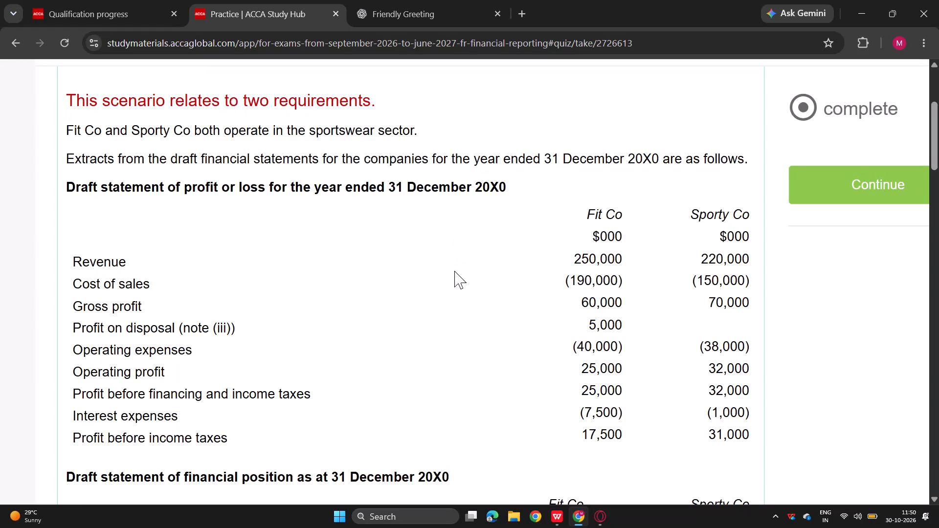
{"action": "scroll", "coordinate": [454, 271], "scroll_direction": "down", "scroll_amount": 2}
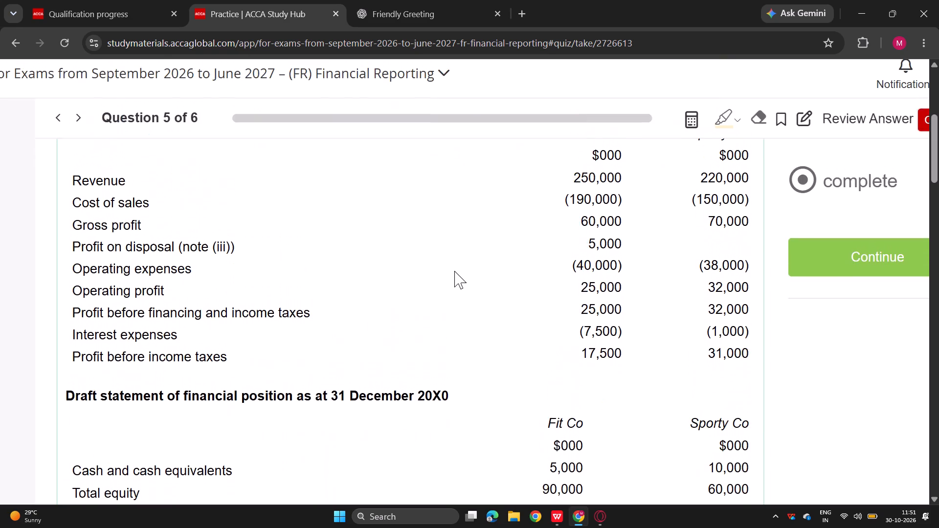
{"action": "scroll", "coordinate": [454, 271], "scroll_direction": "down", "scroll_amount": 4}
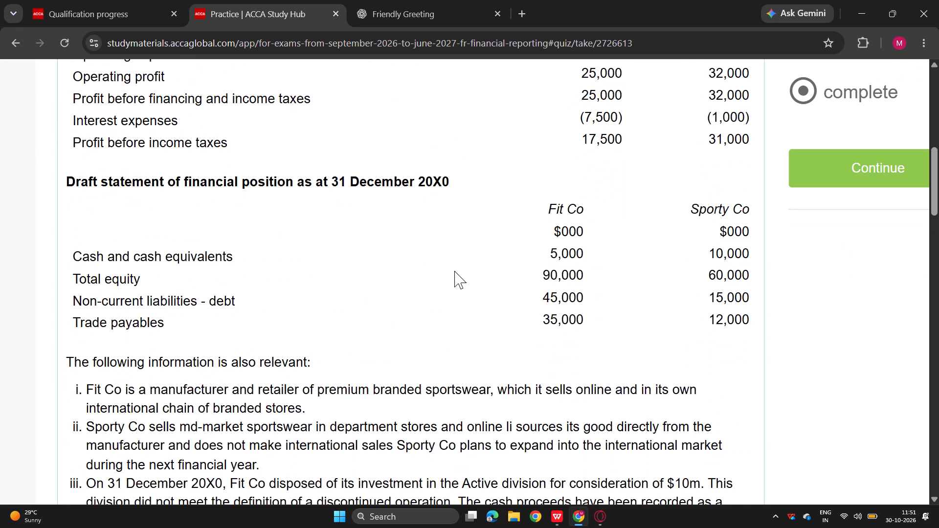
{"action": "scroll", "coordinate": [454, 271], "scroll_direction": "down", "scroll_amount": 4}
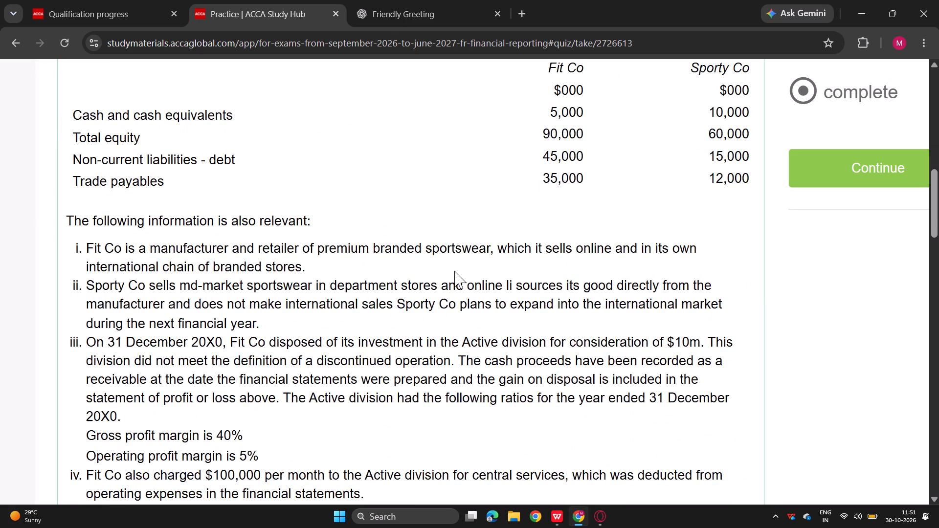
{"action": "scroll", "coordinate": [454, 271], "scroll_direction": "down", "scroll_amount": 9}
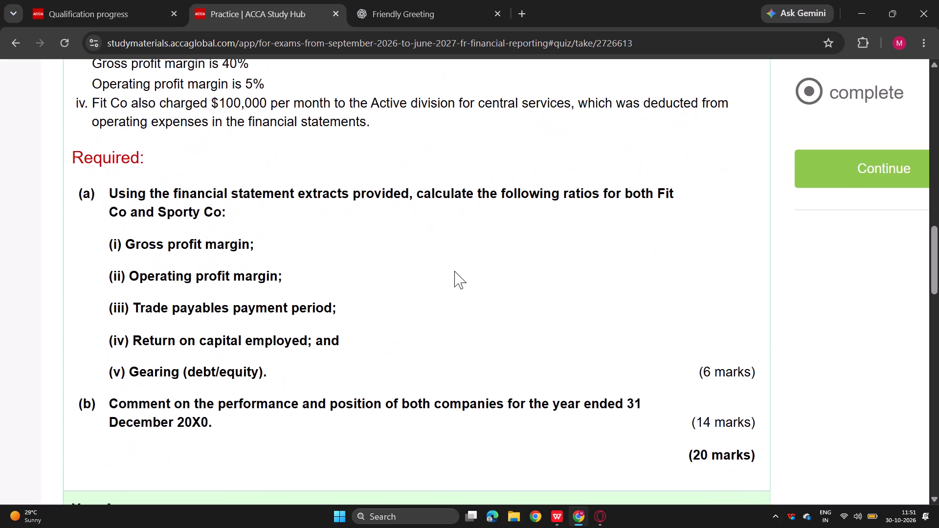
Look over the model answer's ratio calculations and the opening of its performance and position commentary.
{"action": "scroll", "coordinate": [454, 271], "scroll_direction": "down", "scroll_amount": 5}
{"action": "scroll", "coordinate": [454, 271], "scroll_direction": "up", "scroll_amount": 1}
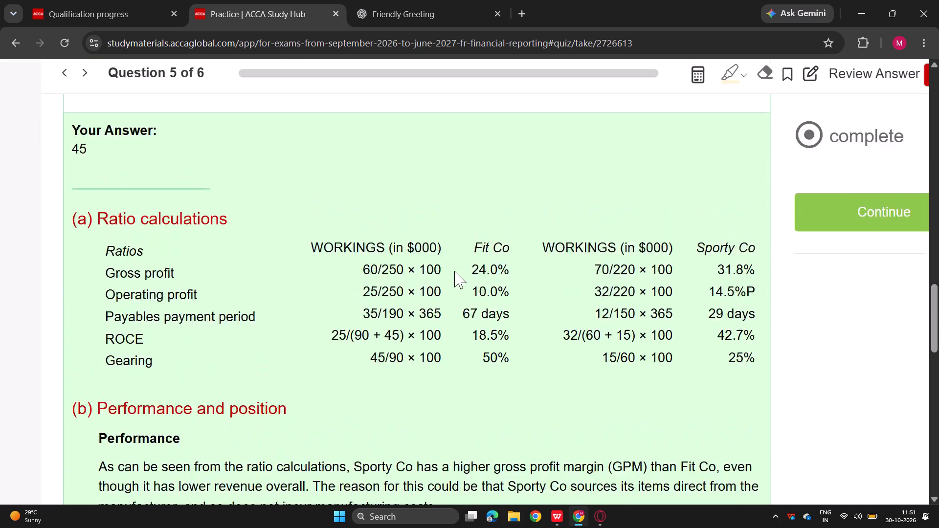
{"action": "scroll", "coordinate": [454, 271], "scroll_direction": "up", "scroll_amount": 2}
{"action": "scroll", "coordinate": [454, 271], "scroll_direction": "down", "scroll_amount": 1}
{"action": "scroll", "coordinate": [454, 271], "scroll_direction": "up", "scroll_amount": 1}
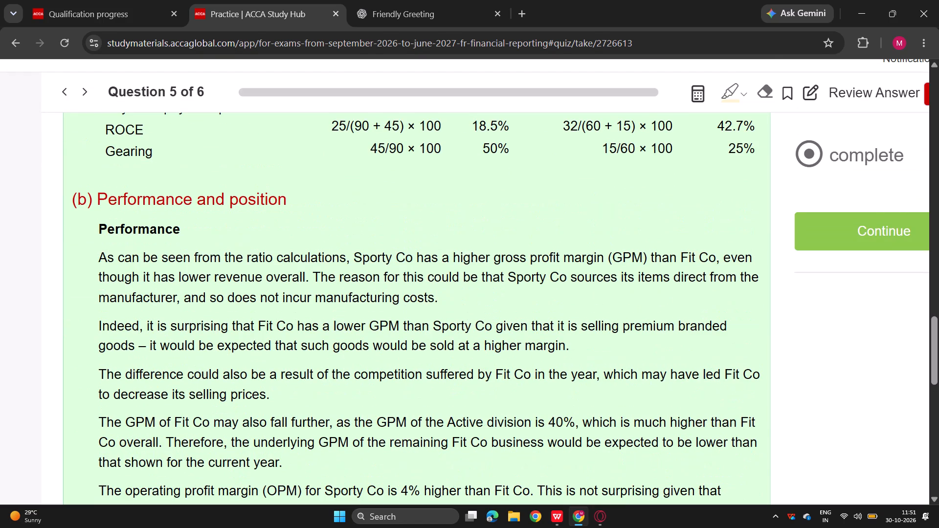
{"action": "scroll", "coordinate": [454, 271], "scroll_direction": "up", "scroll_amount": 1}
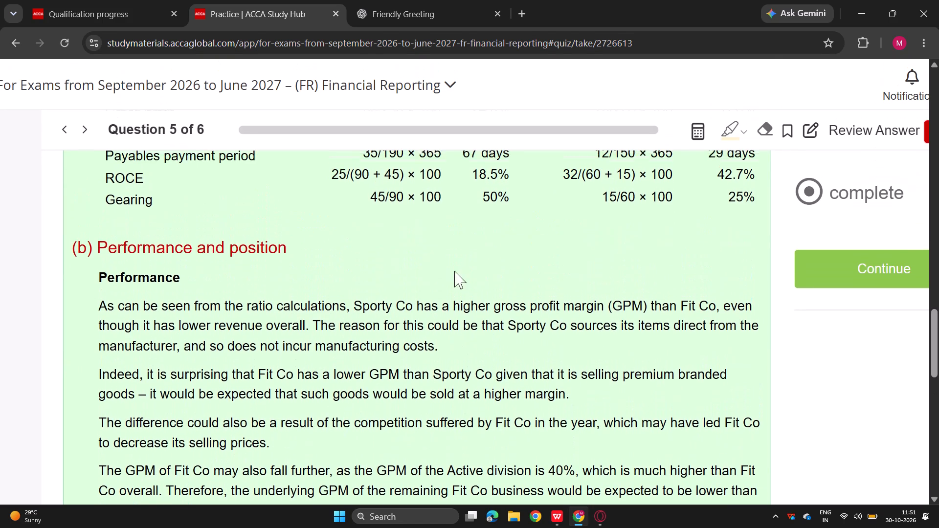
{"action": "scroll", "coordinate": [454, 271], "scroll_direction": "up", "scroll_amount": 4}
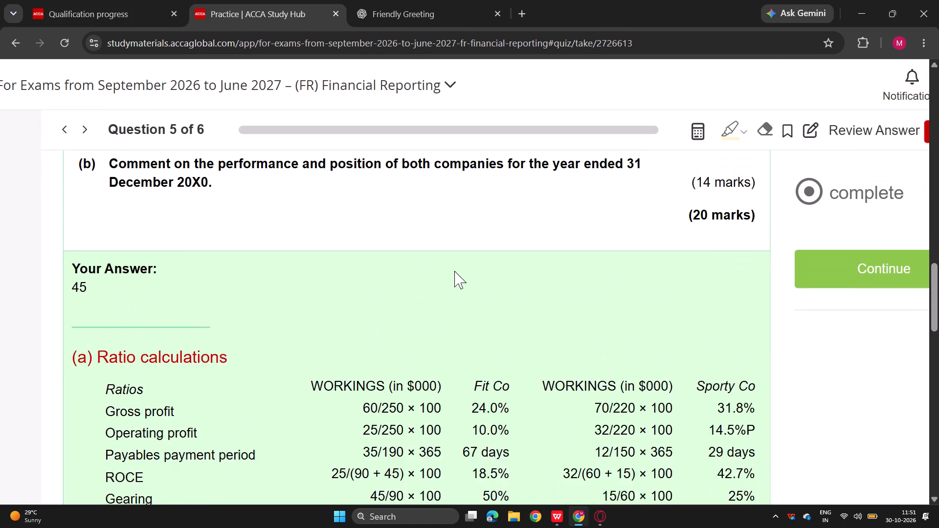
{"action": "scroll", "coordinate": [454, 271], "scroll_direction": "up", "scroll_amount": 2}
Switch to WPS and start part B with a "B)" label on the line below the ratio table.
{"action": "key", "text": "alt+Tab"}
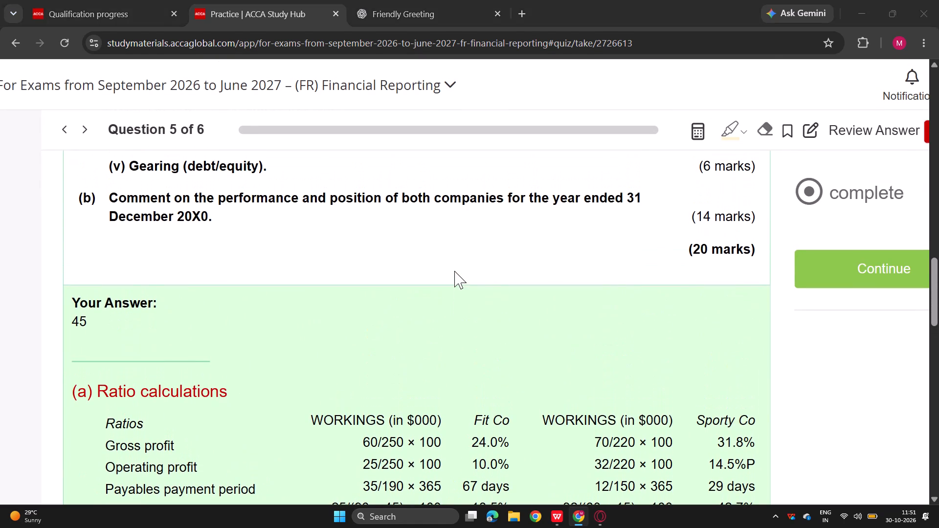
{"action": "scroll", "coordinate": [396, 294], "scroll_direction": "down", "scroll_amount": 3}
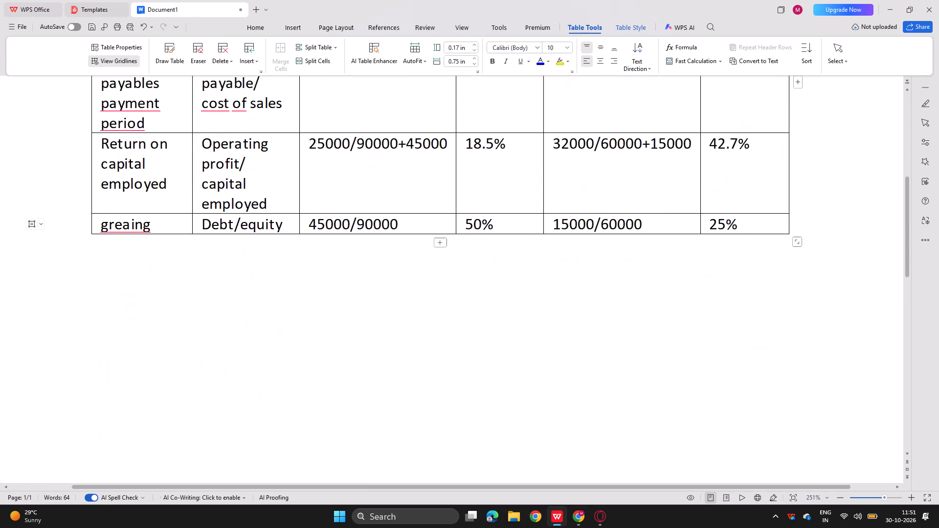
{"action": "left_click", "coordinate": [176, 258]}
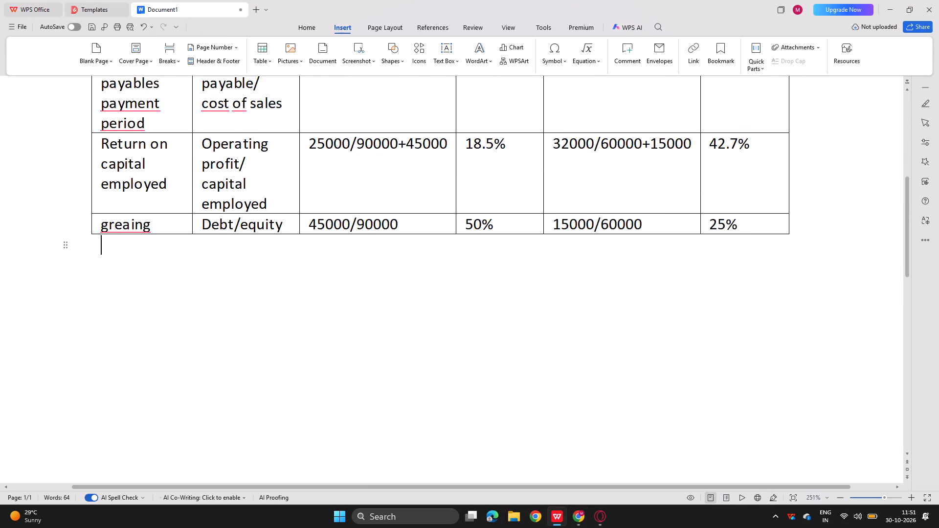
{"action": "key", "text": "space"}
{"action": "key", "text": "c"}
{"action": "key", "text": "BackSpace"}
{"action": "type", "text": "b)"}
{"action": "key", "text": "Return"}
Add the headings "Analysis:" and "Performance:" on separate lines below the part B label.
{"action": "type", "text": "anya"}
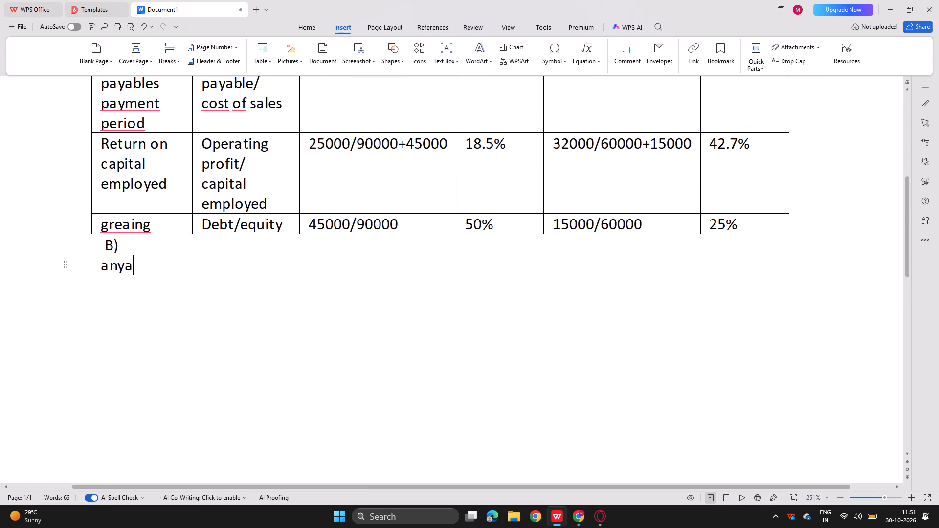
{"action": "key", "text": "BackSpace"}
{"action": "key", "text": "BackSpace"}
{"action": "key", "text": "BackSpace"}
{"action": "type", "text": "ana"}
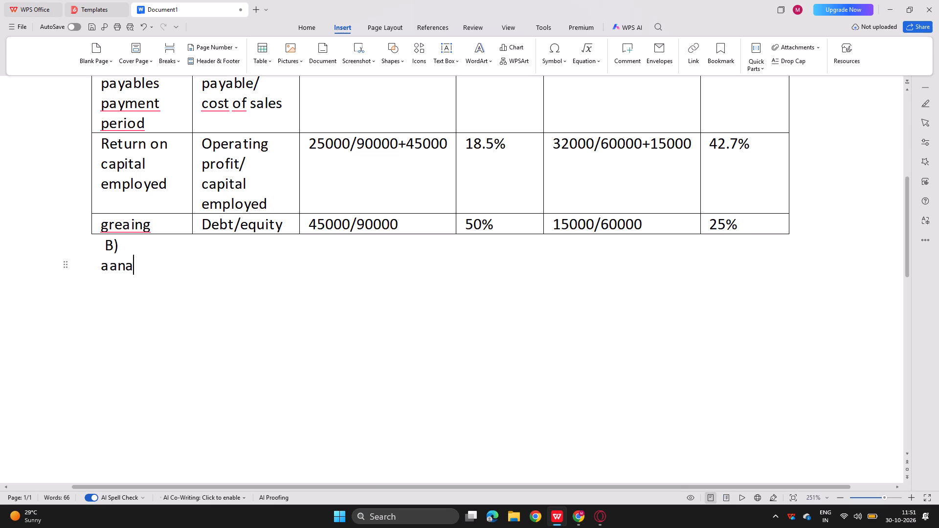
{"action": "key", "text": "BackSpace"}
{"action": "key", "text": "BackSpace"}
{"action": "key", "text": "BackSpace"}
{"action": "key", "text": "BackSpace"}
{"action": "type", "text": "analysis:"}
{"action": "key", "text": "Return"}
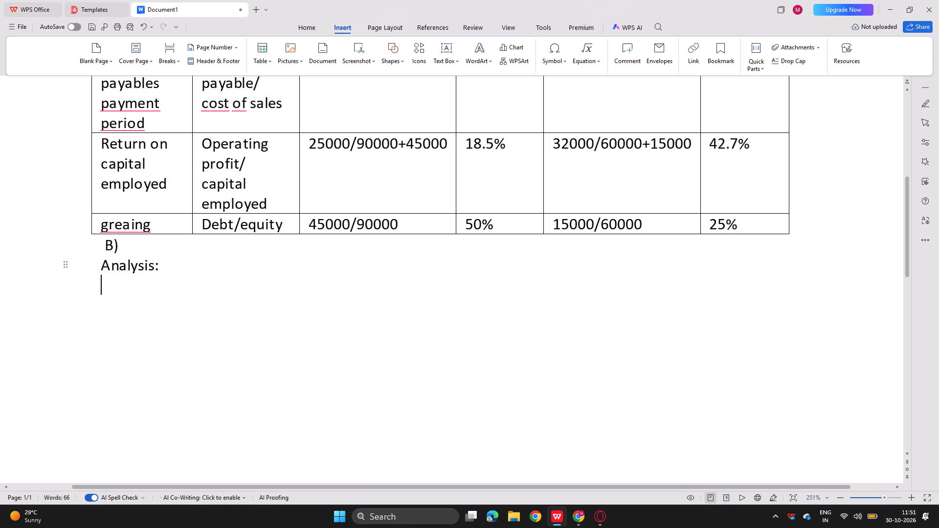
{"action": "type", "text": "performancw"}
{"action": "key", "text": "BackSpace"}
{"action": "type", "text": "e:"}
{"action": "key", "text": "Return"}
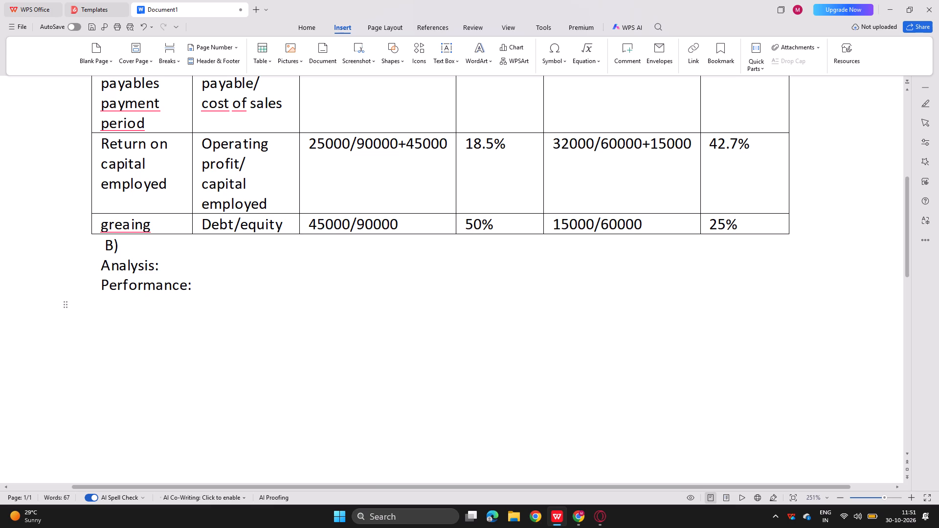
Add the subheading "Gross profit margin:" under the Performance heading and start a new line below it.
{"action": "scroll", "coordinate": [149, 252], "scroll_direction": "up", "scroll_amount": 3}
{"action": "scroll", "coordinate": [149, 252], "scroll_direction": "down", "scroll_amount": 1}
{"action": "type", "text": "gor"}
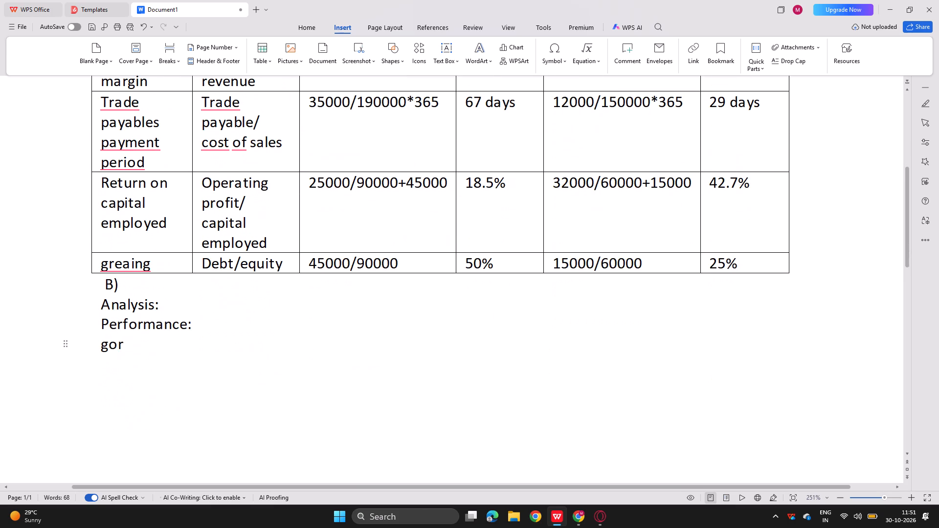
{"action": "key", "text": "BackSpace"}
{"action": "key", "text": "BackSpace"}
{"action": "type", "text": "ross prfoit amrgin:"}
{"action": "key", "text": "BackSpace"}
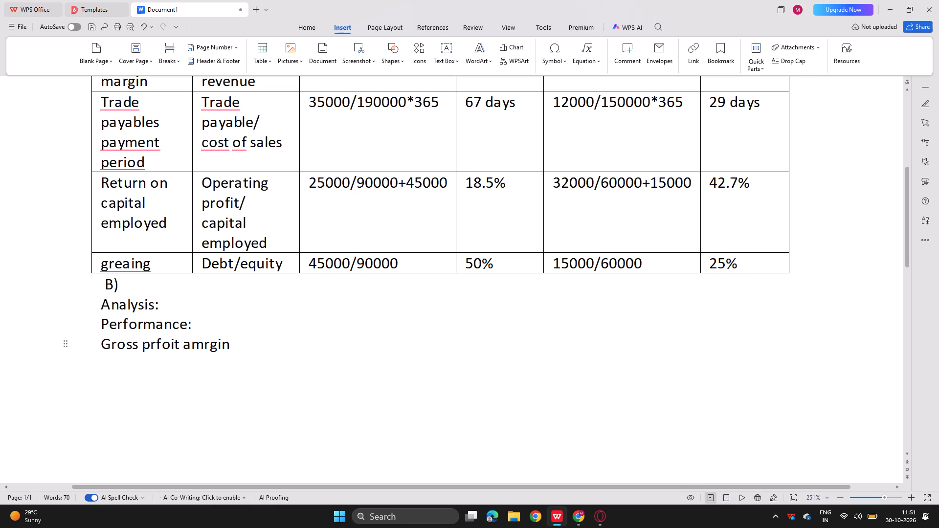
{"action": "key", "text": "BackSpace"}
{"action": "key", "text": "BackSpace"}
{"action": "key", "text": "BackSpace"}
{"action": "key", "text": "BackSpace"}
{"action": "key", "text": "BackSpace"}
{"action": "key", "text": "BackSpace"}
{"action": "key", "text": "BackSpace"}
{"action": "key", "text": "BackSpace"}
{"action": "key", "text": "BackSpace"}
{"action": "key", "text": "BackSpace"}
{"action": "key", "text": "BackSpace"}
{"action": "type", "text": "ofit margin:"}
{"action": "key", "text": "Return"}
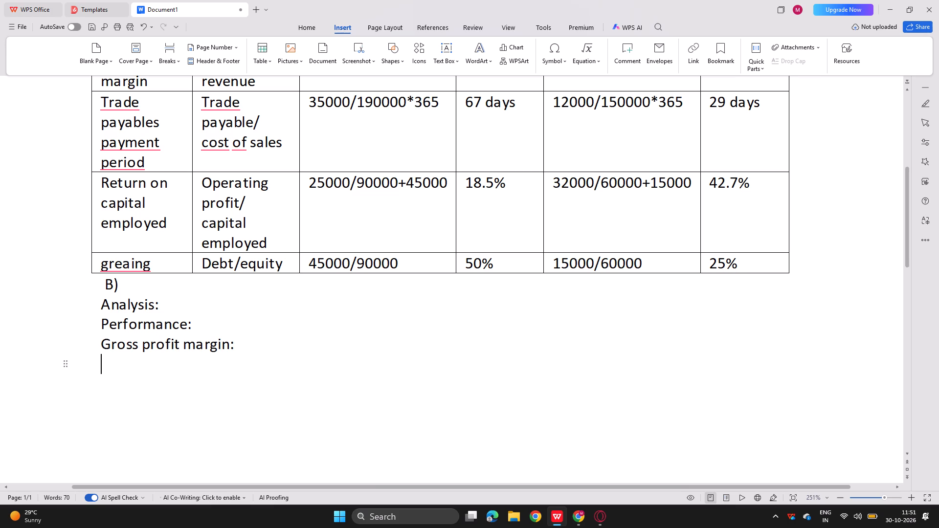
Read the model performance commentary on gross profit margin in Chrome and review the ratio table in WPS.
{"action": "key", "text": "alt+Tab"}
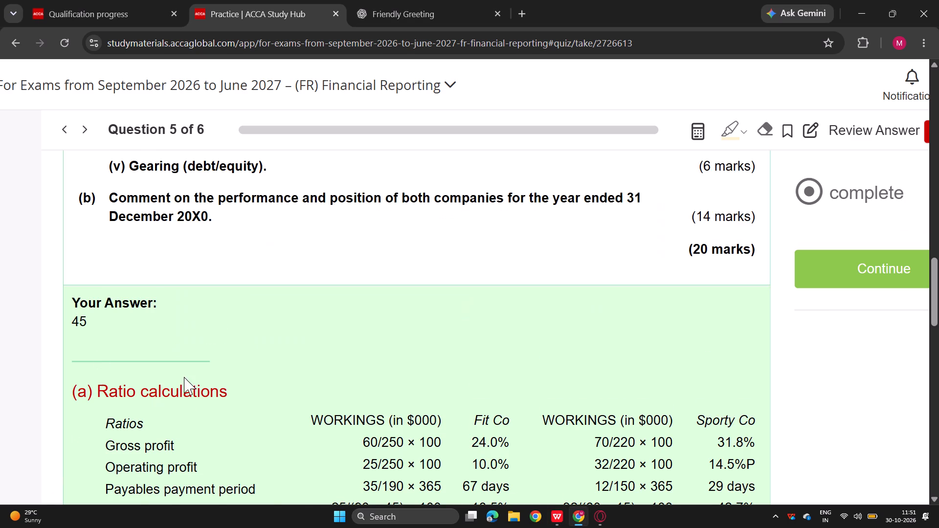
{"action": "scroll", "coordinate": [184, 377], "scroll_direction": "down", "scroll_amount": 5}
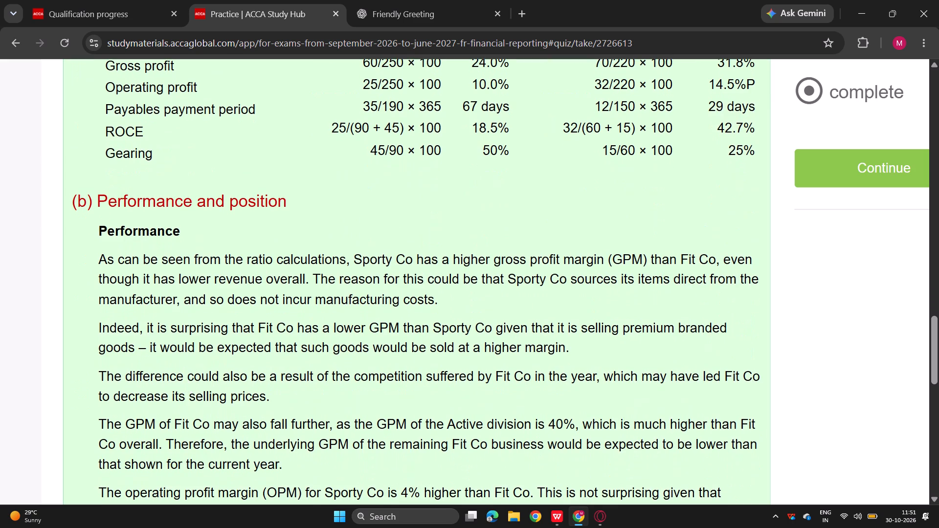
{"action": "scroll", "coordinate": [184, 377], "scroll_direction": "down", "scroll_amount": 1}
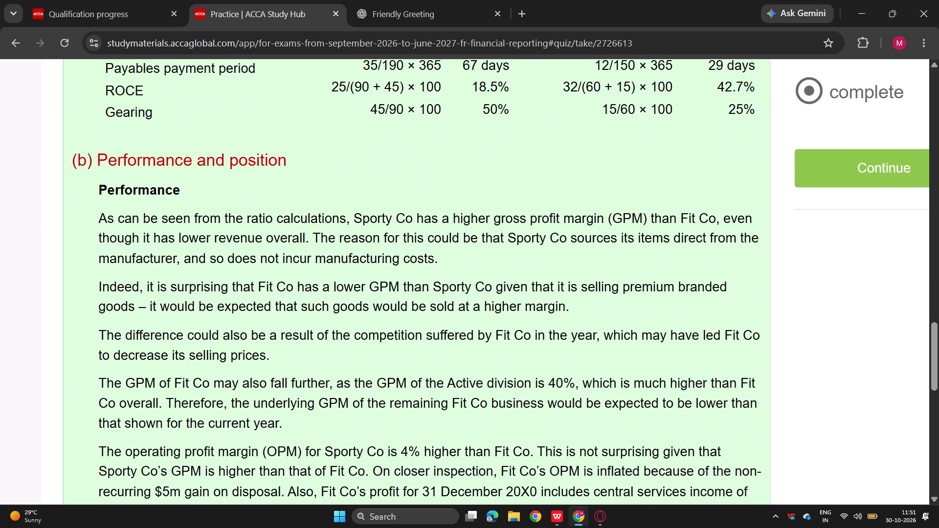
{"action": "scroll", "coordinate": [184, 377], "scroll_direction": "up", "scroll_amount": 2}
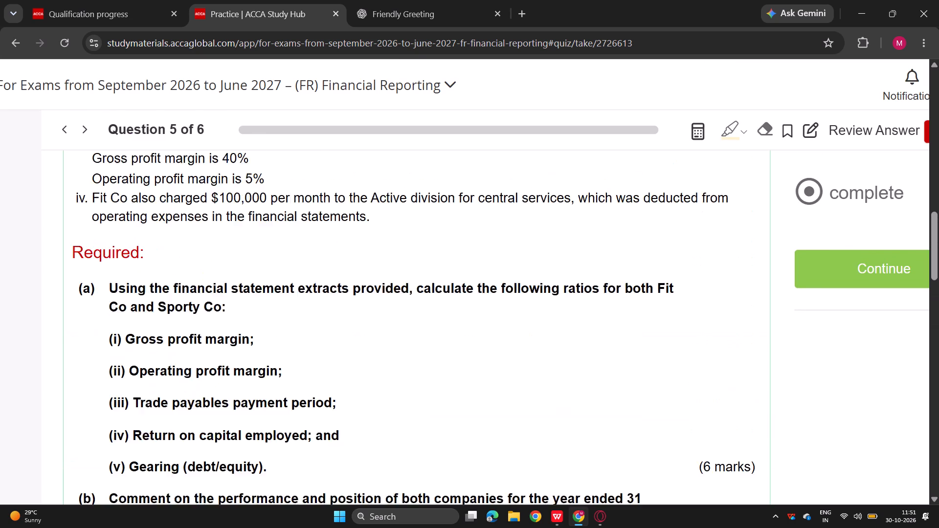
{"action": "scroll", "coordinate": [184, 377], "scroll_direction": "up", "scroll_amount": 2}
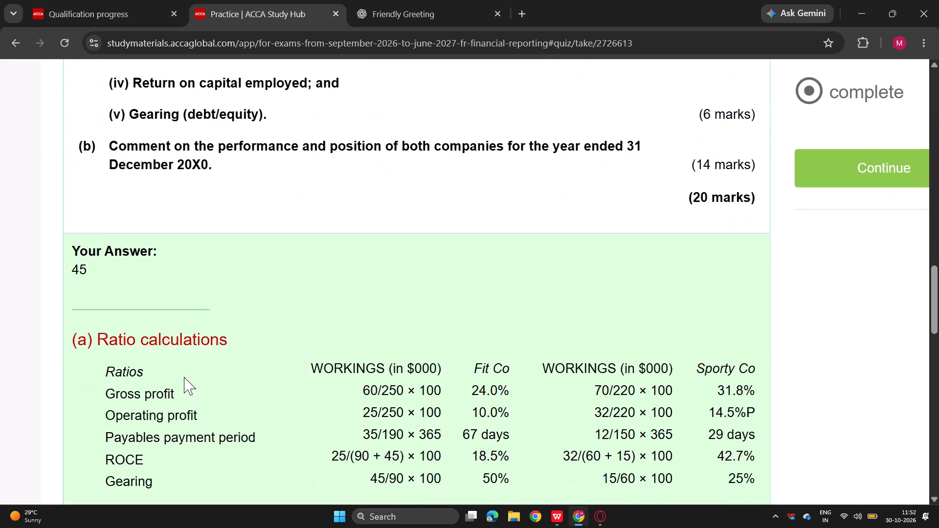
{"action": "key", "text": "alt+Tab"}
{"action": "scroll", "coordinate": [224, 281], "scroll_direction": "up", "scroll_amount": 3}
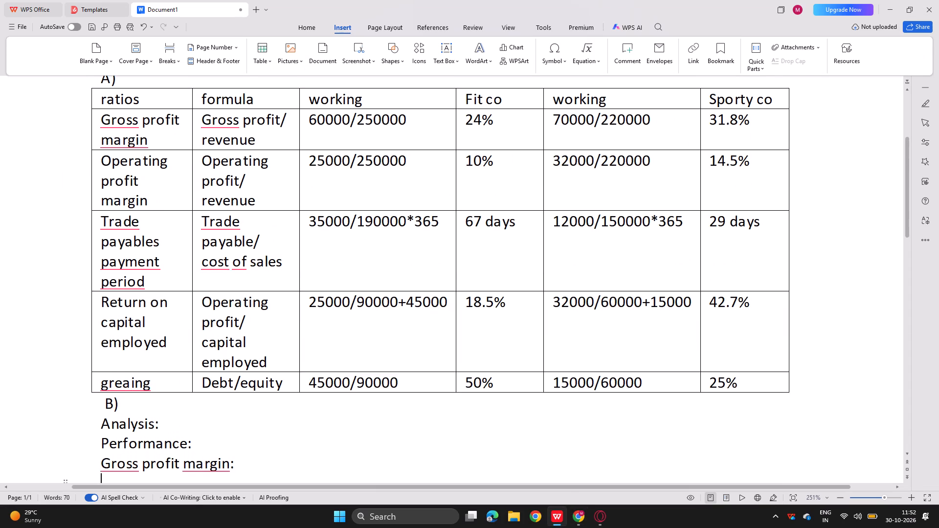
Reread the Fit Co financial statements and additional notes in Chrome, focusing on note iii about the Active division disposal.
{"action": "key", "text": "alt+Tab"}
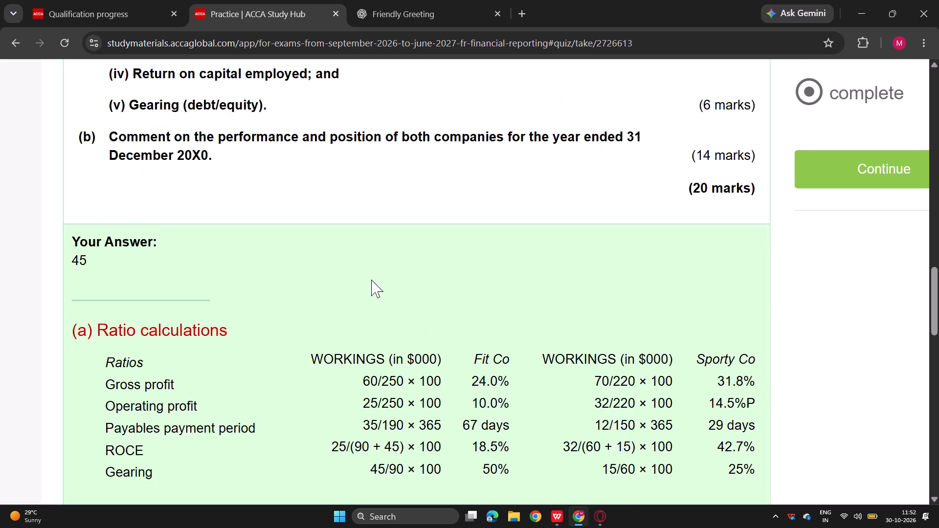
{"action": "scroll", "coordinate": [371, 280], "scroll_direction": "up", "scroll_amount": 11}
{"action": "scroll", "coordinate": [371, 280], "scroll_direction": "down", "scroll_amount": 1}
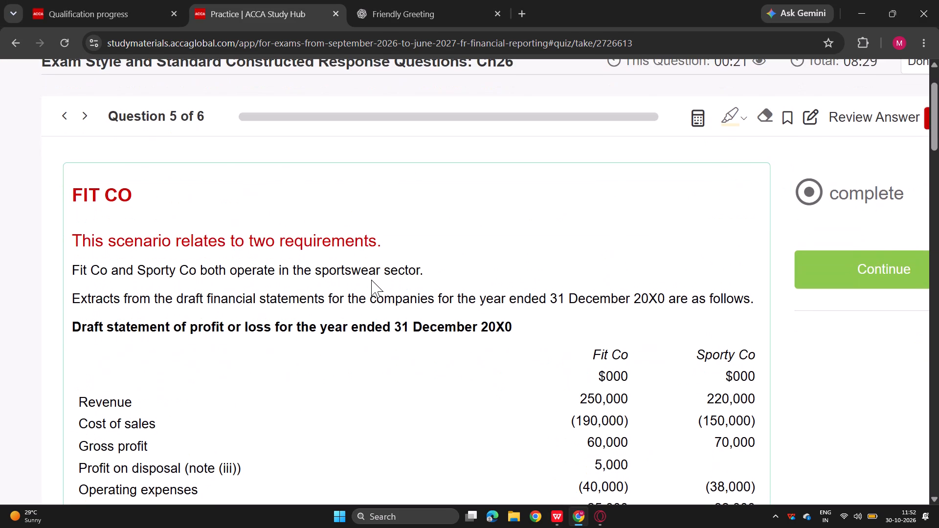
{"action": "scroll", "coordinate": [371, 280], "scroll_direction": "down", "scroll_amount": 5}
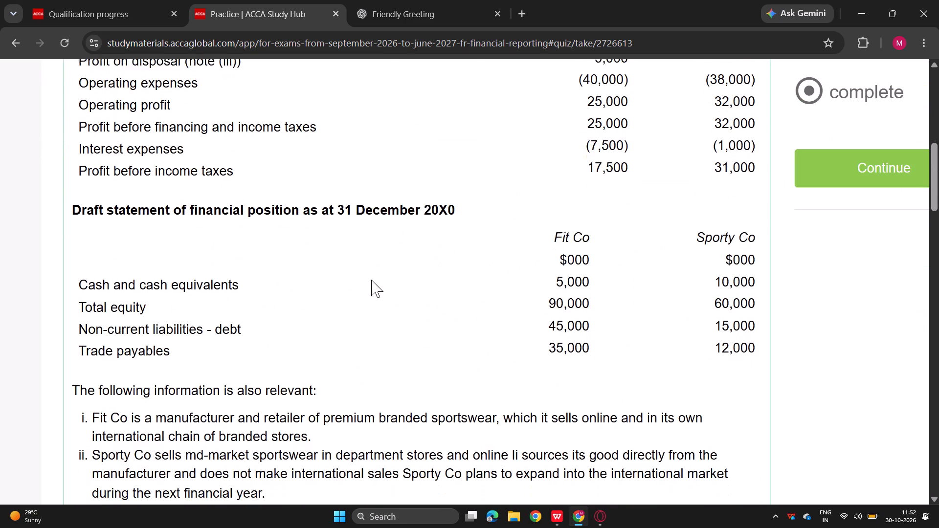
{"action": "scroll", "coordinate": [371, 280], "scroll_direction": "down", "scroll_amount": 1}
{"action": "scroll", "coordinate": [273, 386], "scroll_direction": "down", "scroll_amount": 1}
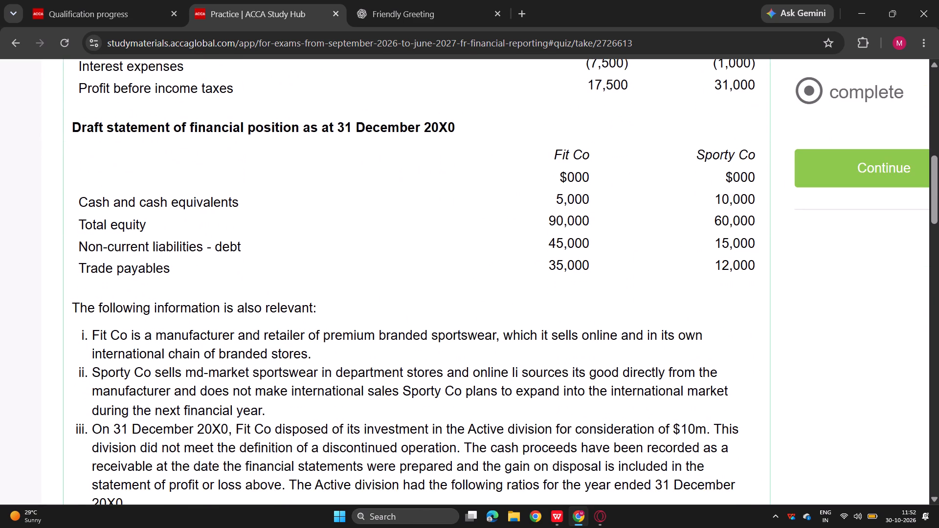
{"action": "scroll", "coordinate": [273, 386], "scroll_direction": "down", "scroll_amount": 2}
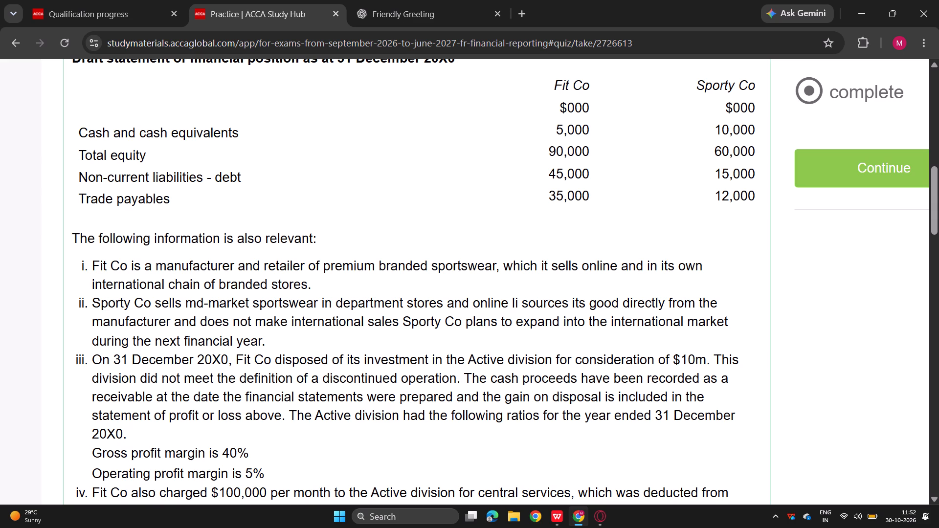
{"action": "left_click_drag", "start_coordinate": [93, 359], "coordinate": [136, 439]}
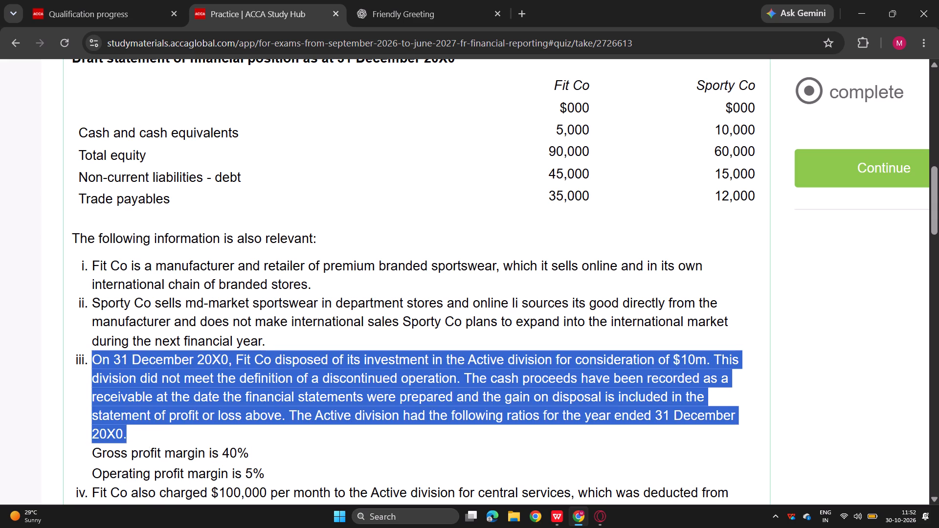
{"action": "left_click_drag", "start_coordinate": [136, 439], "coordinate": [125, 432]}
{"action": "left_click", "coordinate": [272, 339]}
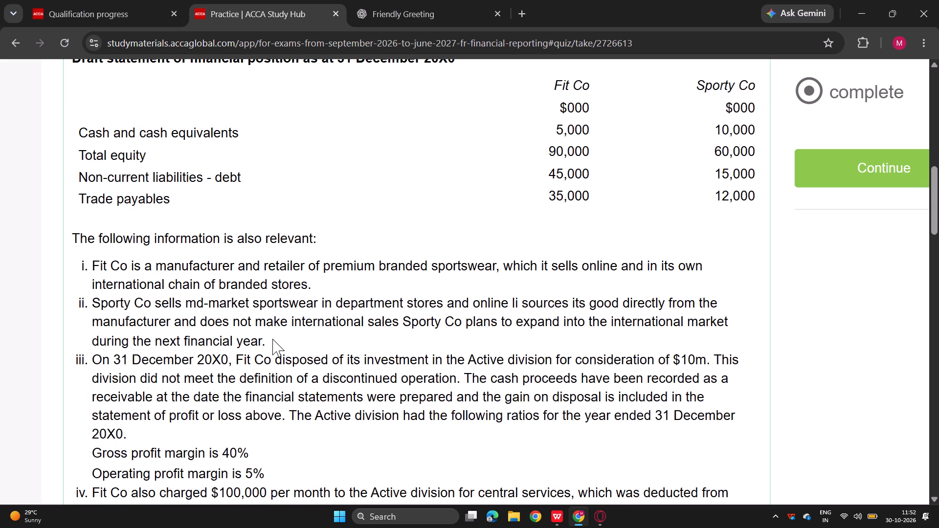
Reread the Fit Co and Sporty Co statement extracts and additional notes i to iv, focusing on the Active division details.
{"action": "left_click_drag", "start_coordinate": [231, 357], "coordinate": [220, 438]}
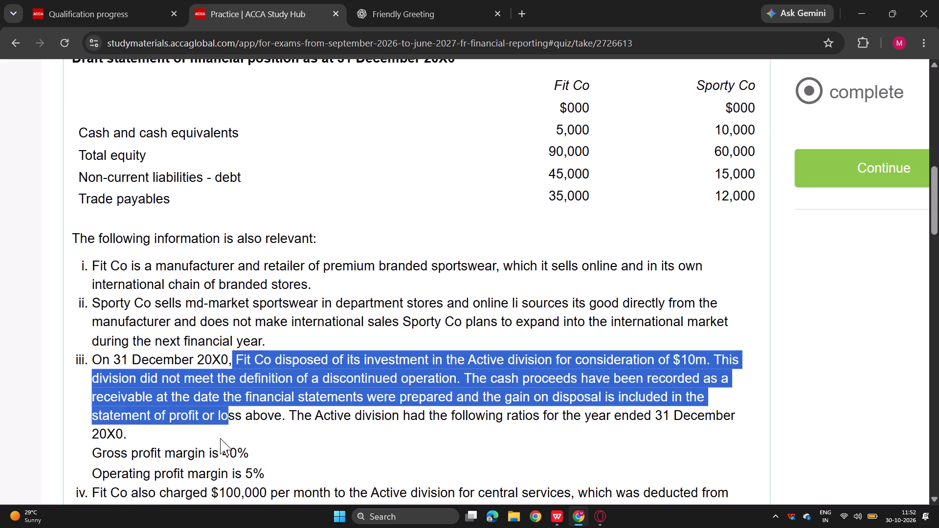
{"action": "left_click_drag", "start_coordinate": [220, 438], "coordinate": [234, 362]}
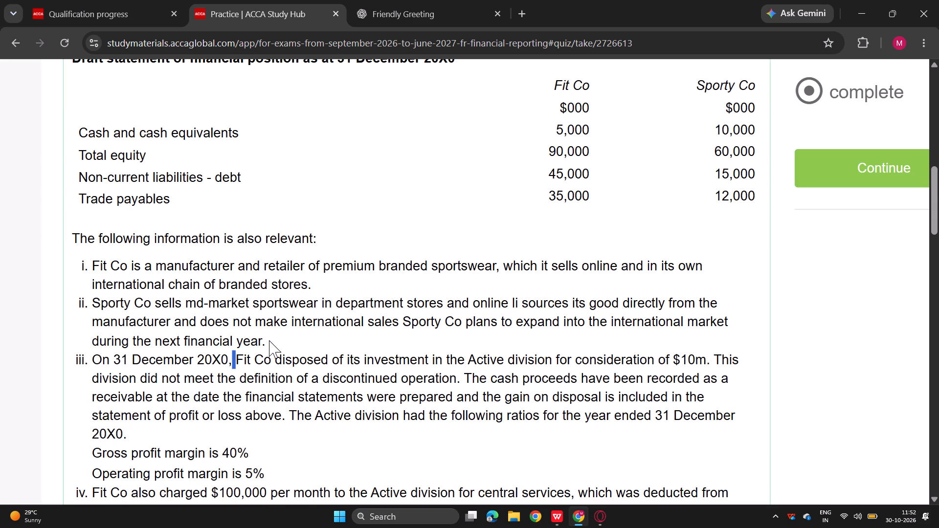
{"action": "left_click", "coordinate": [270, 340]}
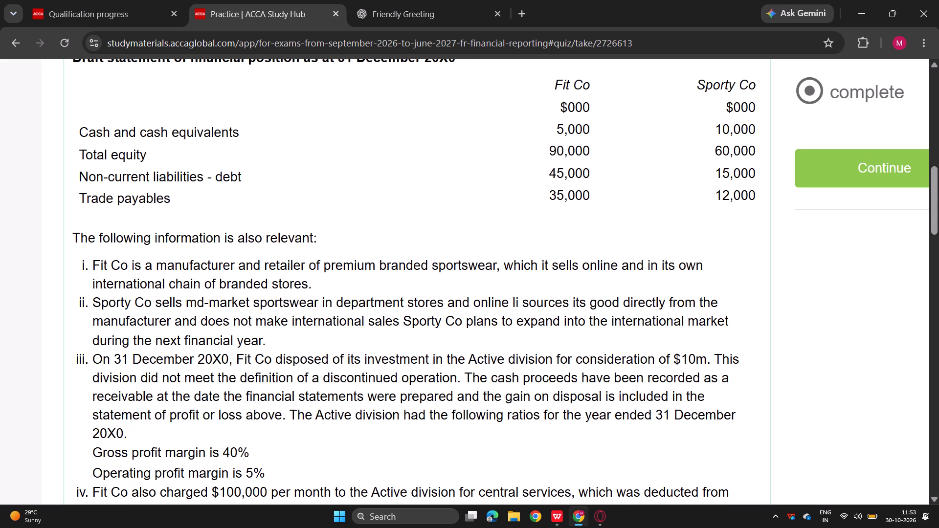
{"action": "scroll", "coordinate": [277, 301], "scroll_direction": "down", "scroll_amount": 1}
{"action": "scroll", "coordinate": [246, 345], "scroll_direction": "up", "scroll_amount": 4}
{"action": "scroll", "coordinate": [246, 345], "scroll_direction": "right", "scroll_amount": 1}
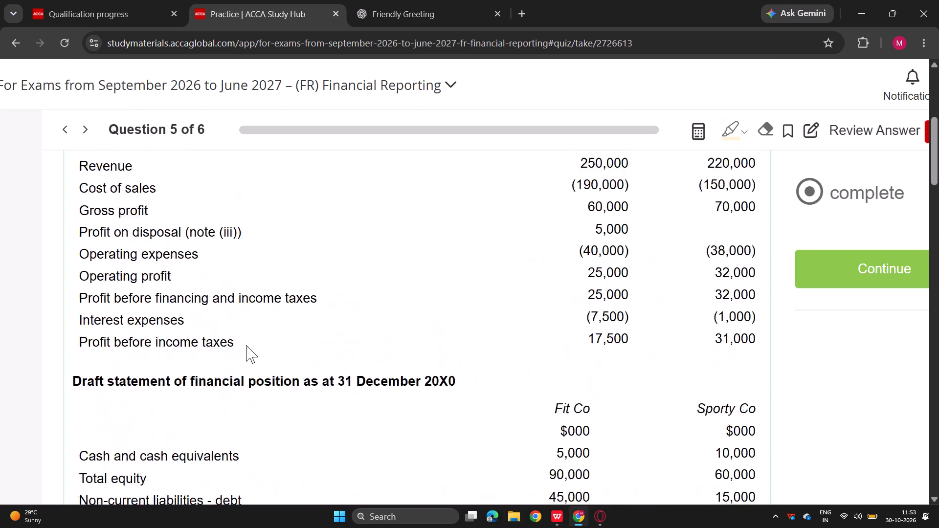
{"action": "scroll", "coordinate": [246, 345], "scroll_direction": "right", "scroll_amount": 1}
{"action": "scroll", "coordinate": [246, 345], "scroll_direction": "down", "scroll_amount": 2}
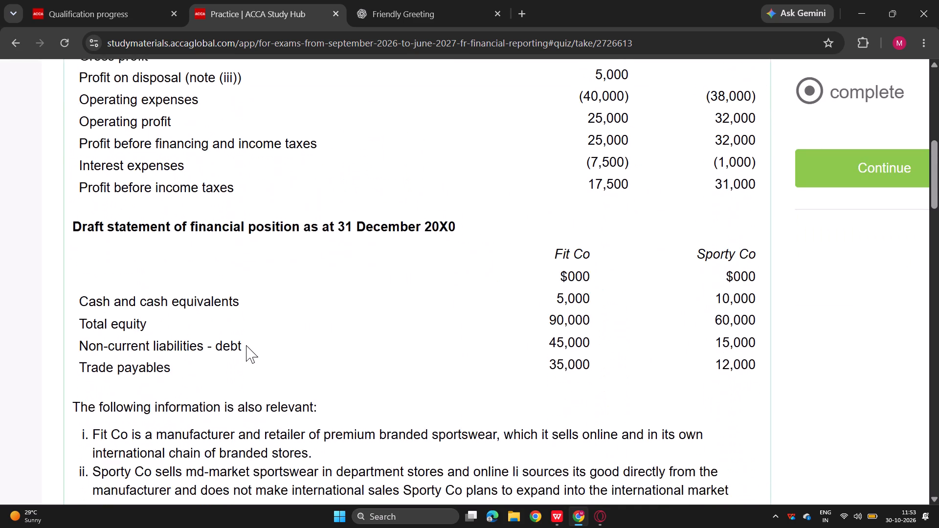
{"action": "scroll", "coordinate": [246, 345], "scroll_direction": "down", "scroll_amount": 2}
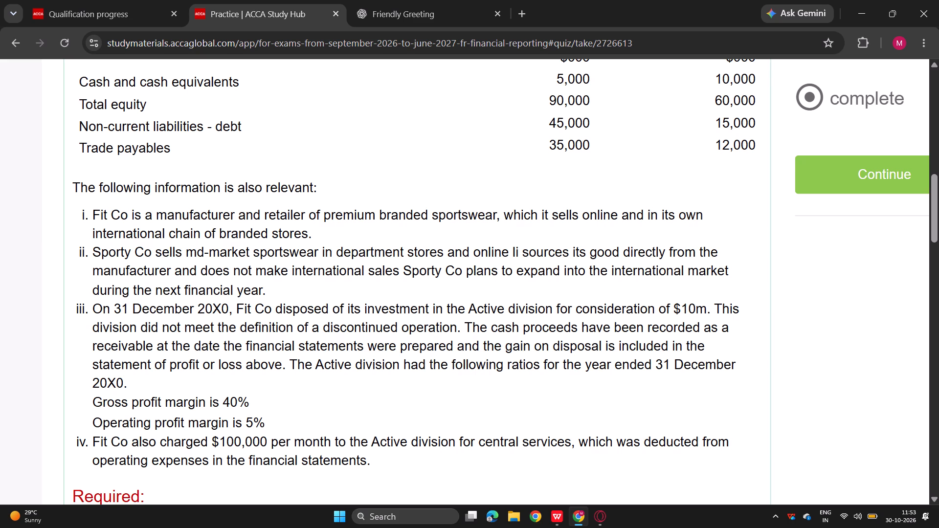
{"action": "scroll", "coordinate": [150, 366], "scroll_direction": "down", "scroll_amount": 1}
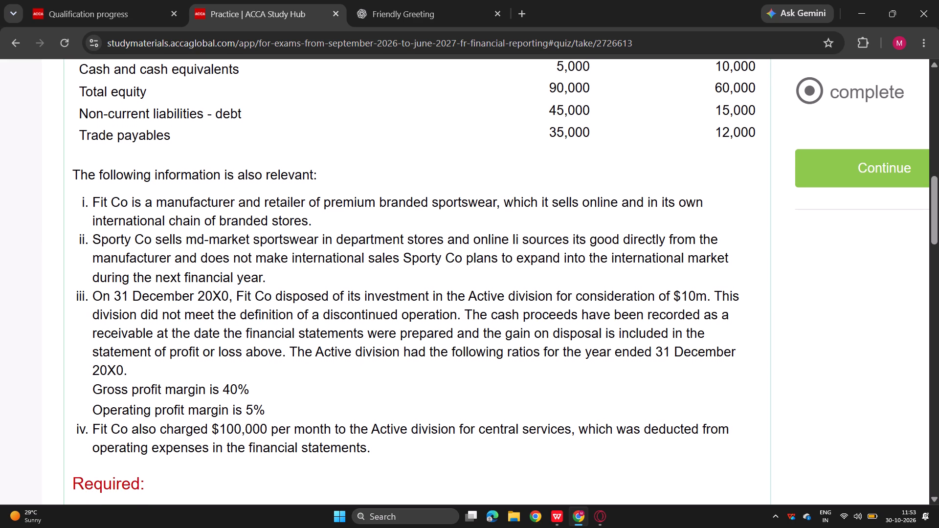
{"action": "scroll", "coordinate": [149, 404], "scroll_direction": "down", "scroll_amount": 1}
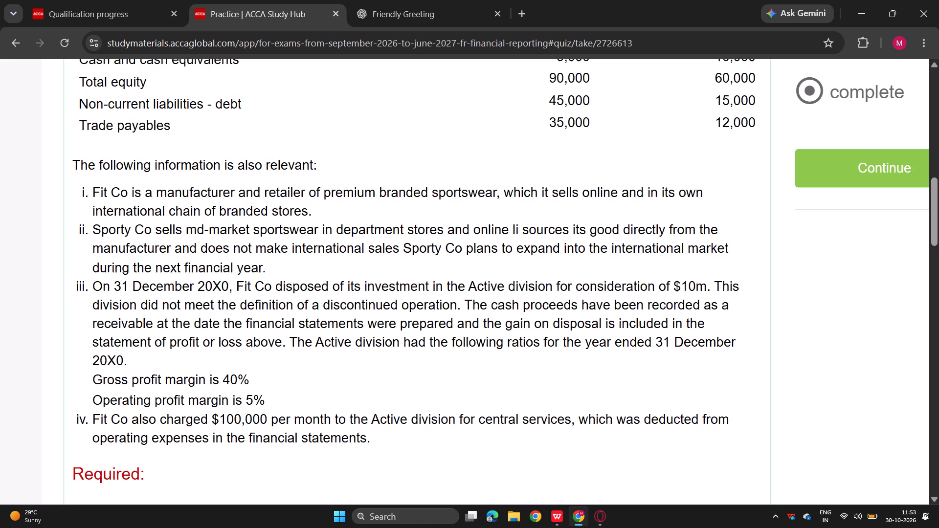
{"action": "scroll", "coordinate": [149, 404], "scroll_direction": "down", "scroll_amount": 1}
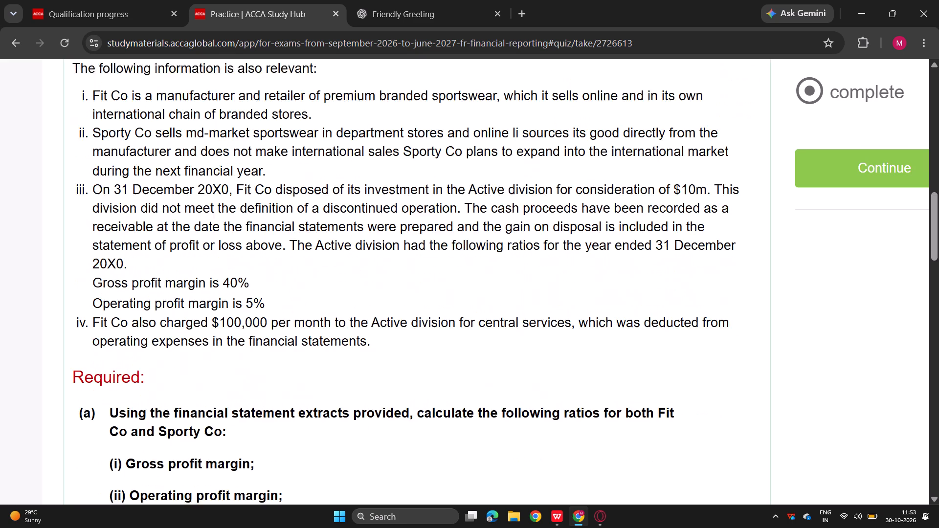
{"action": "scroll", "coordinate": [149, 404], "scroll_direction": "up", "scroll_amount": 1}
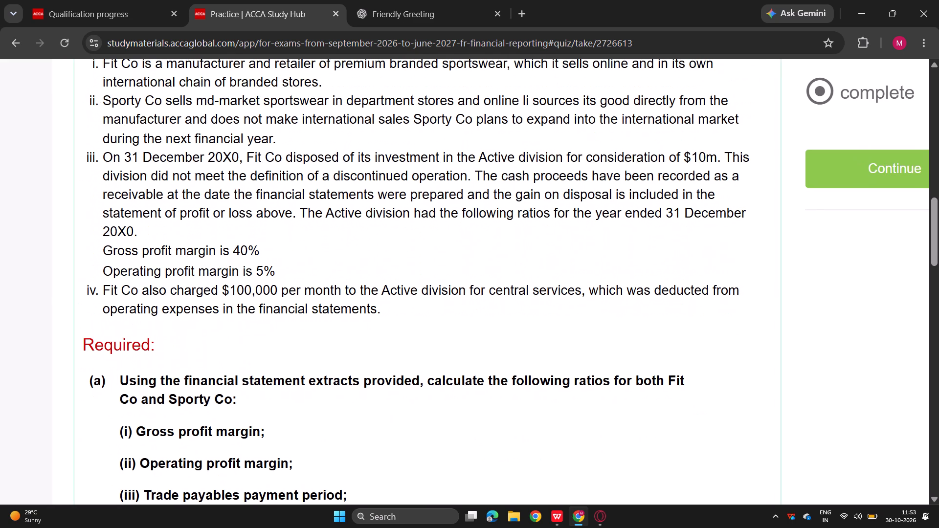
{"action": "scroll", "coordinate": [149, 404], "scroll_direction": "up", "scroll_amount": 1}
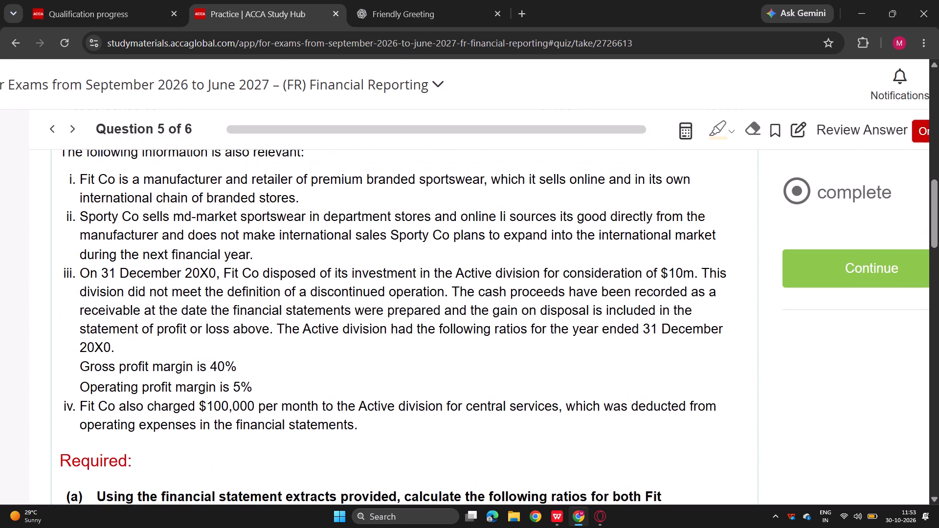
{"action": "scroll", "coordinate": [149, 404], "scroll_direction": "up", "scroll_amount": 2}
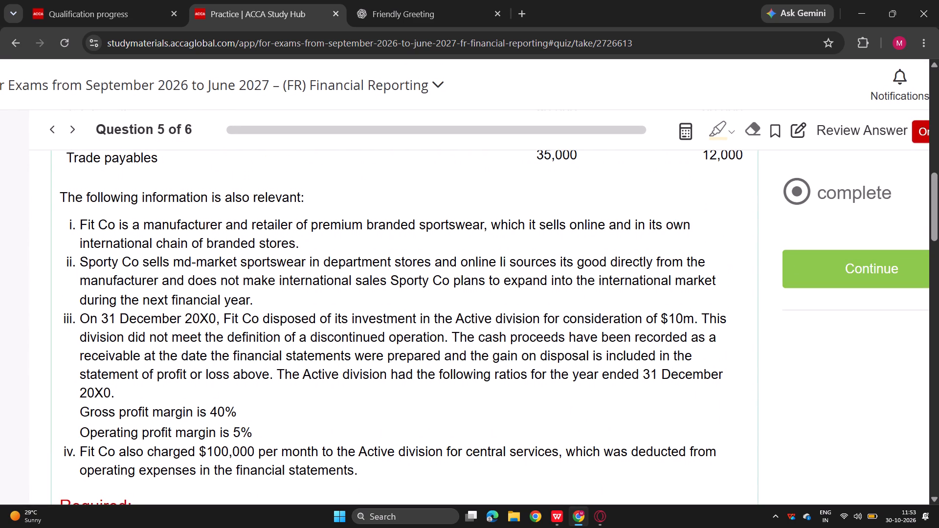
{"action": "scroll", "coordinate": [149, 401], "scroll_direction": "down", "scroll_amount": 1}
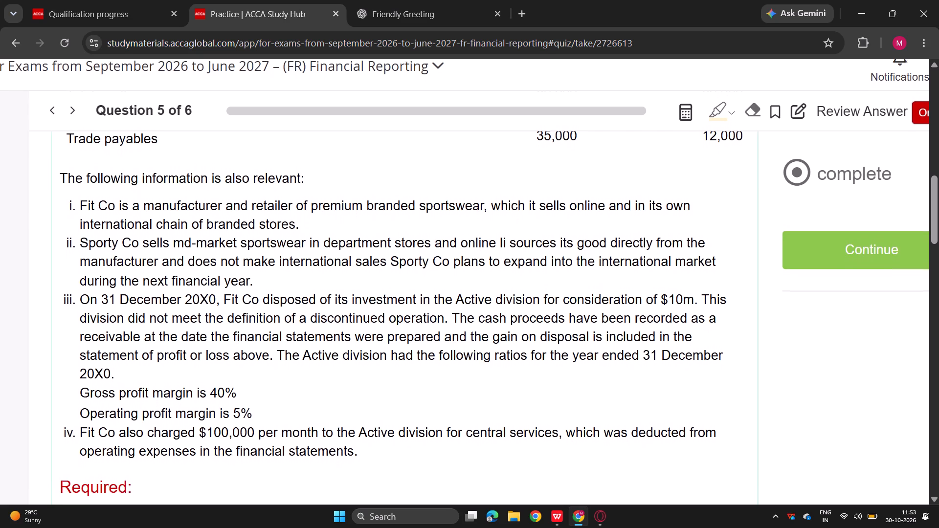
{"action": "scroll", "coordinate": [149, 401], "scroll_direction": "down", "scroll_amount": 1}
{"action": "scroll", "coordinate": [149, 401], "scroll_direction": "up", "scroll_amount": 5}
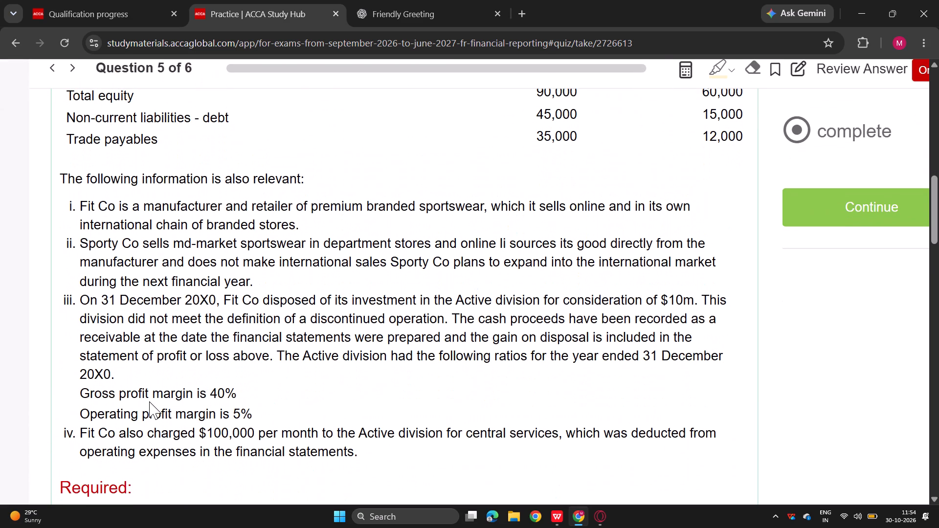
Check the ratio table in WPS, and reread the part B requirement and the model gross profit margin commentary in Chrome.
{"action": "key", "text": "alt+Tab"}
{"action": "scroll", "coordinate": [149, 401], "scroll_direction": "down", "scroll_amount": 1}
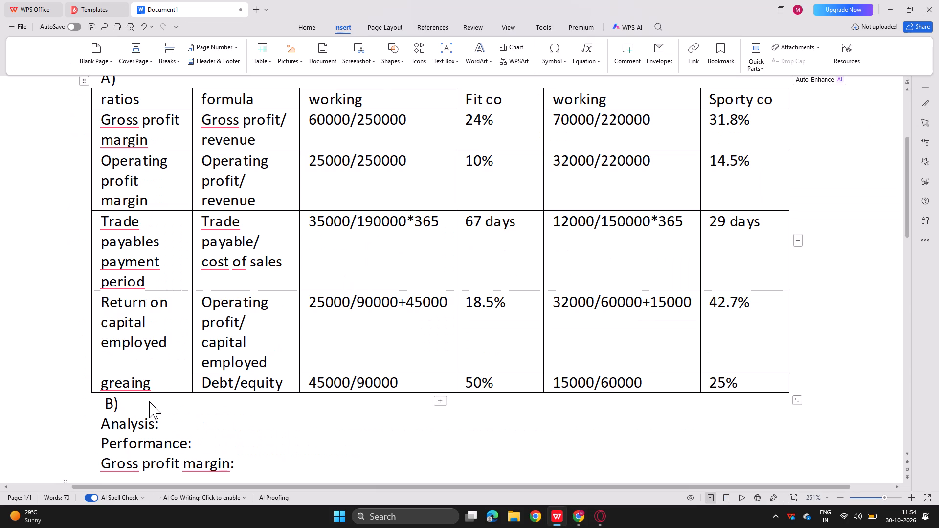
{"action": "scroll", "coordinate": [149, 401], "scroll_direction": "down", "scroll_amount": 4}
{"action": "key", "text": "alt+Tab"}
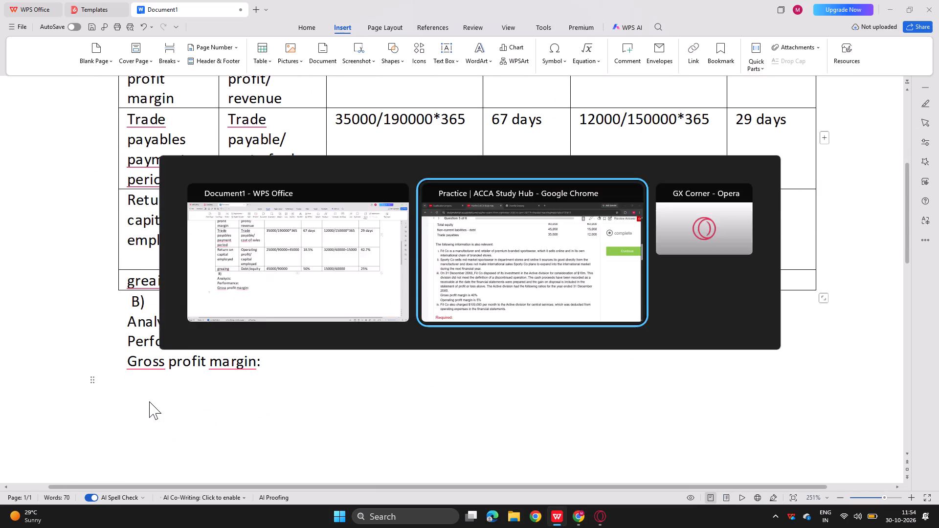
{"action": "scroll", "coordinate": [149, 401], "scroll_direction": "down", "scroll_amount": 2}
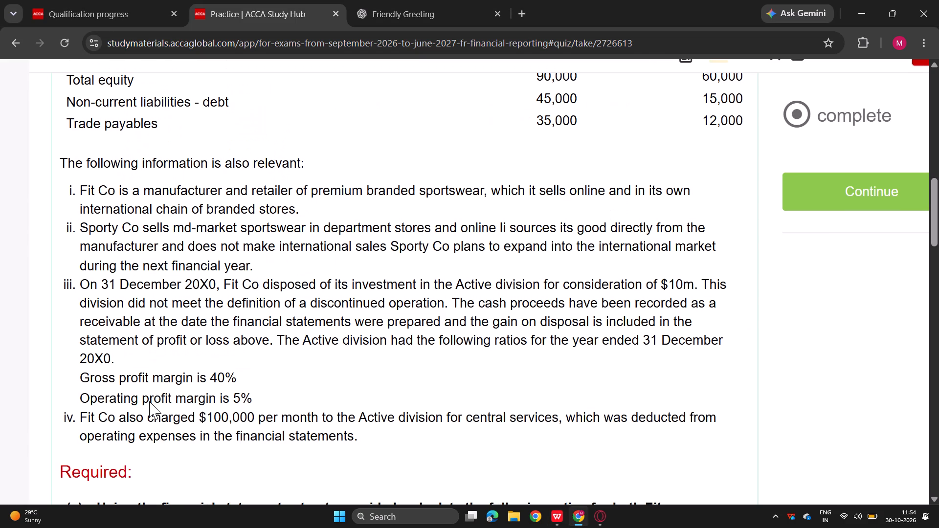
{"action": "scroll", "coordinate": [149, 401], "scroll_direction": "down", "scroll_amount": 1}
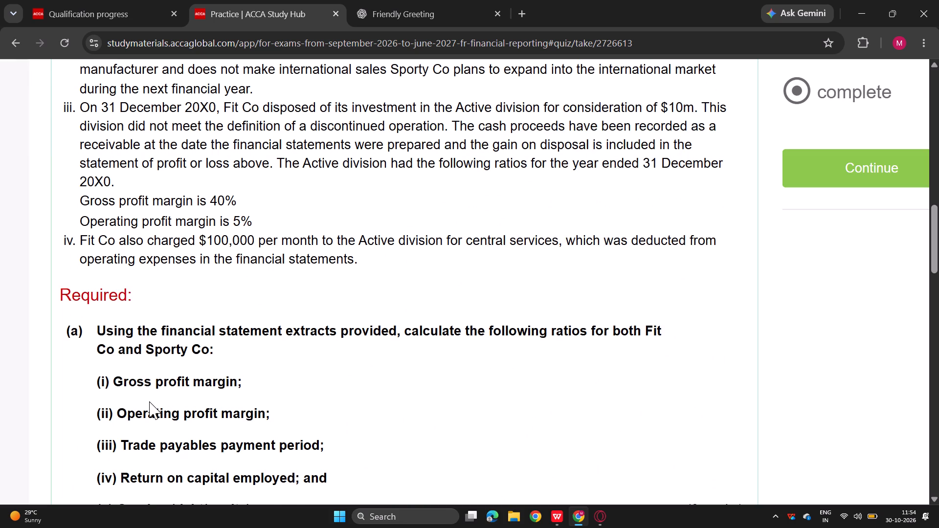
{"action": "scroll", "coordinate": [149, 401], "scroll_direction": "down", "scroll_amount": 5}
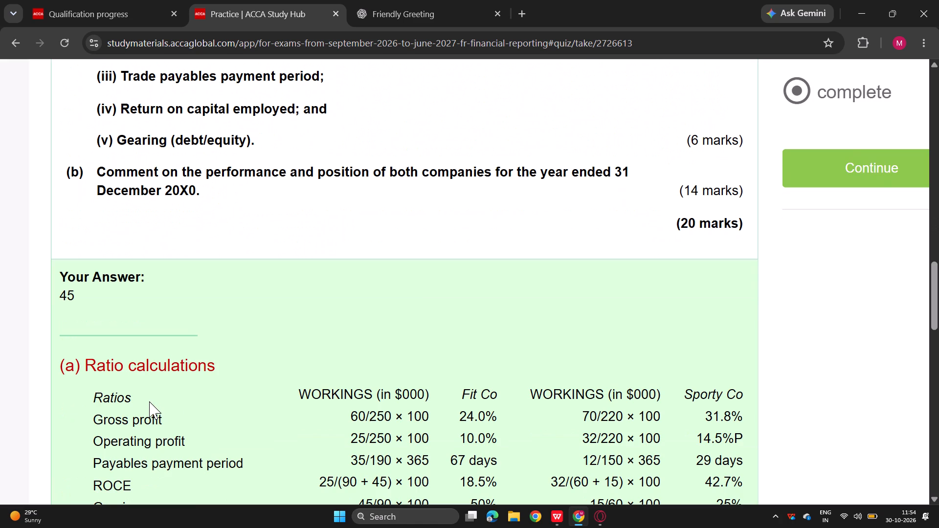
{"action": "scroll", "coordinate": [146, 368], "scroll_direction": "down", "scroll_amount": 2}
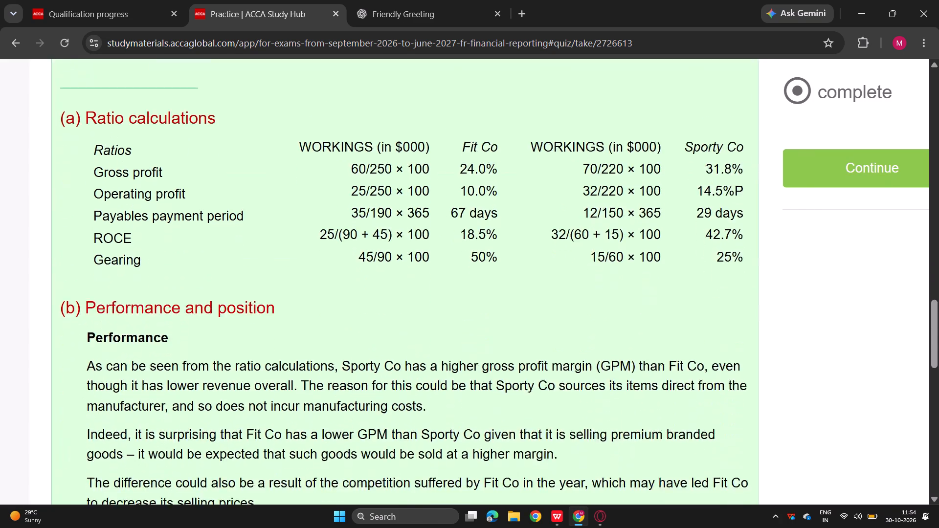
{"action": "scroll", "coordinate": [146, 368], "scroll_direction": "down", "scroll_amount": 2}
{"action": "scroll", "coordinate": [146, 368], "scroll_direction": "up", "scroll_amount": 4}
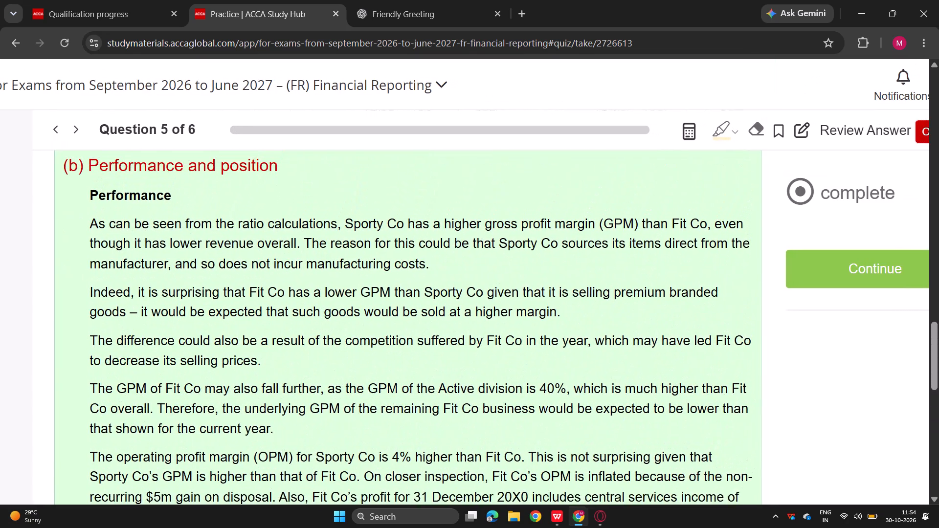
{"action": "scroll", "coordinate": [146, 368], "scroll_direction": "up", "scroll_amount": 3}
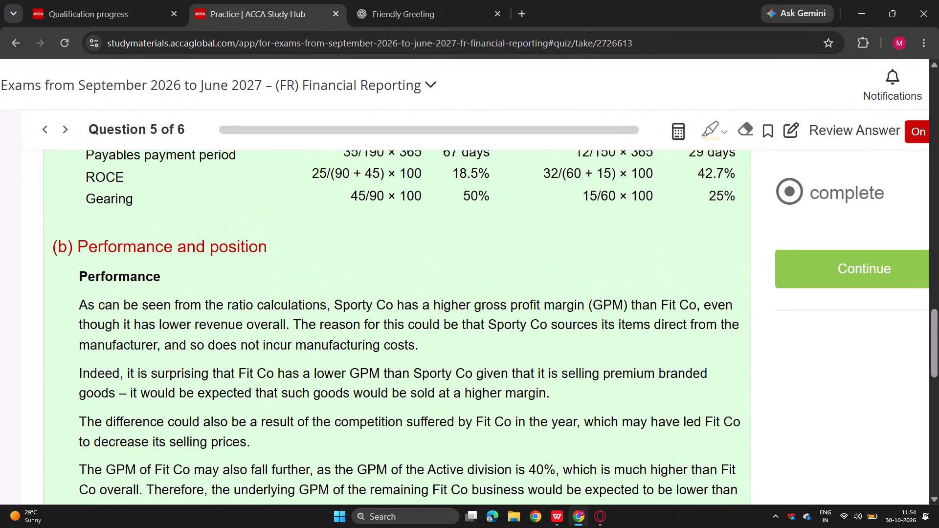
{"action": "scroll", "coordinate": [146, 368], "scroll_direction": "up", "scroll_amount": 1}
Switch to WPS and start the commentary below the Gross profit margin subheading with "As can be seen that".
{"action": "key", "text": "alt+Tab"}
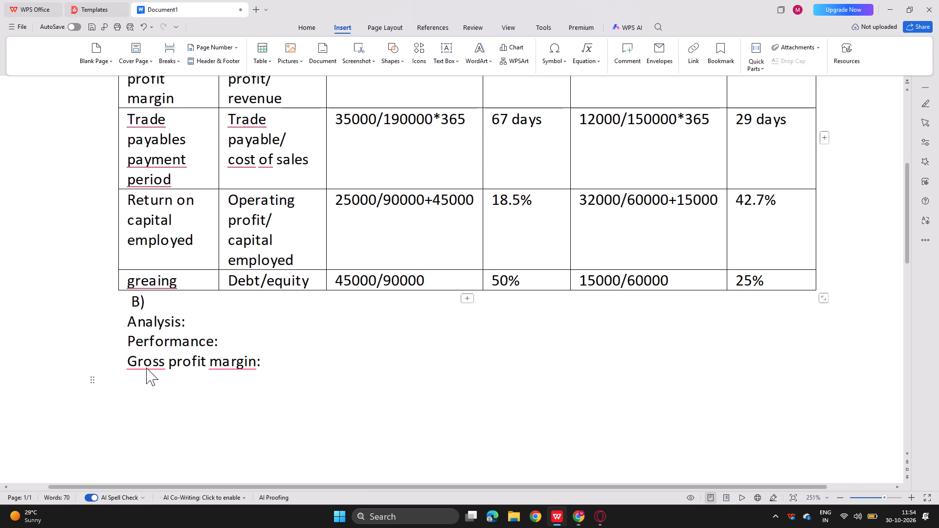
{"action": "type", "text": "as i"}
{"action": "key", "text": "BackSpace"}
{"action": "type", "text": "we"}
{"action": "key", "text": "space"}
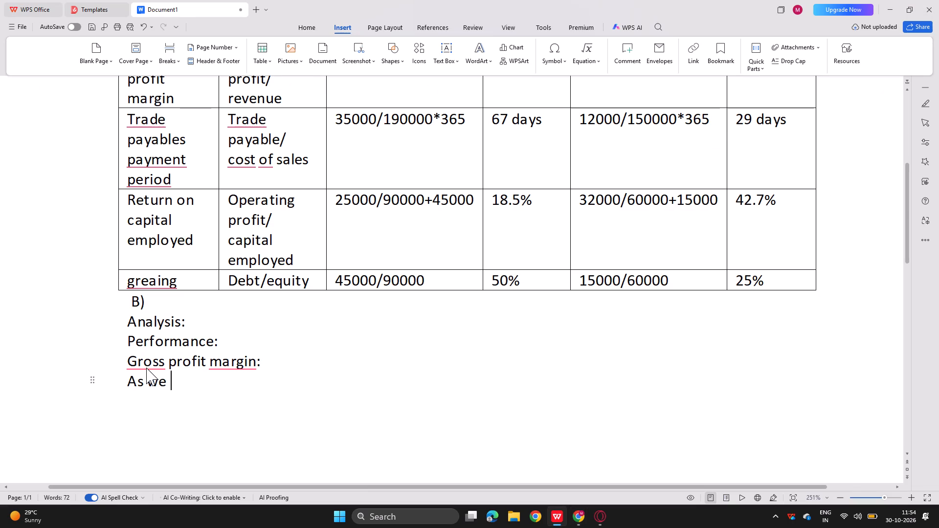
{"action": "key", "text": "alt+Tab"}
{"action": "key", "text": "alt+Tab"}
{"action": "key", "text": "BackSpace"}
{"action": "key", "text": "BackSpace"}
{"action": "key", "text": "BackSpace"}
{"action": "type", "text": "can be seen that is"}
{"action": "key", "text": "BackSpace"}
{"action": "type", "text": "t is"}
{"action": "key", "text": "space"}
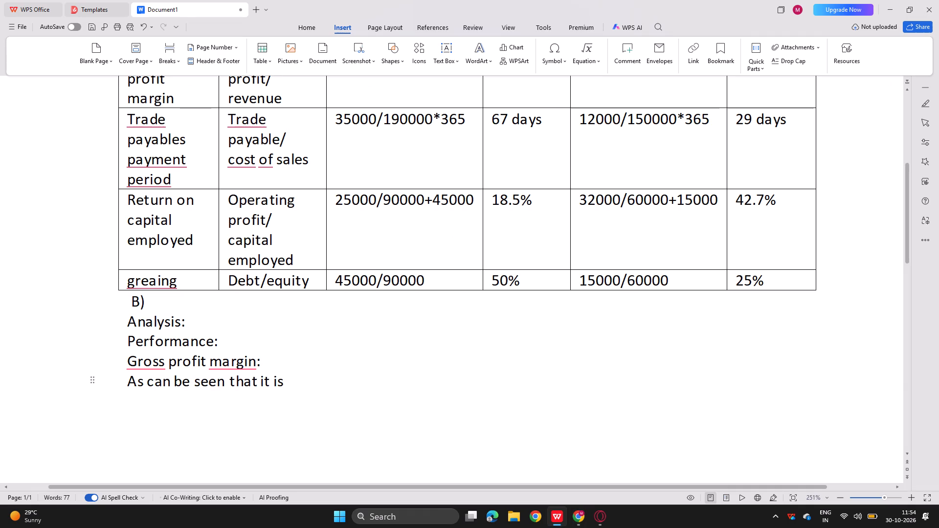
{"action": "key", "text": "BackSpace"}
{"action": "key", "text": "BackSpace"}
{"action": "key", "text": "BackSpace"}
{"action": "key", "text": "BackSpace"}
{"action": "key", "text": "BackSpace"}
{"action": "key", "text": "alt+Tab"}
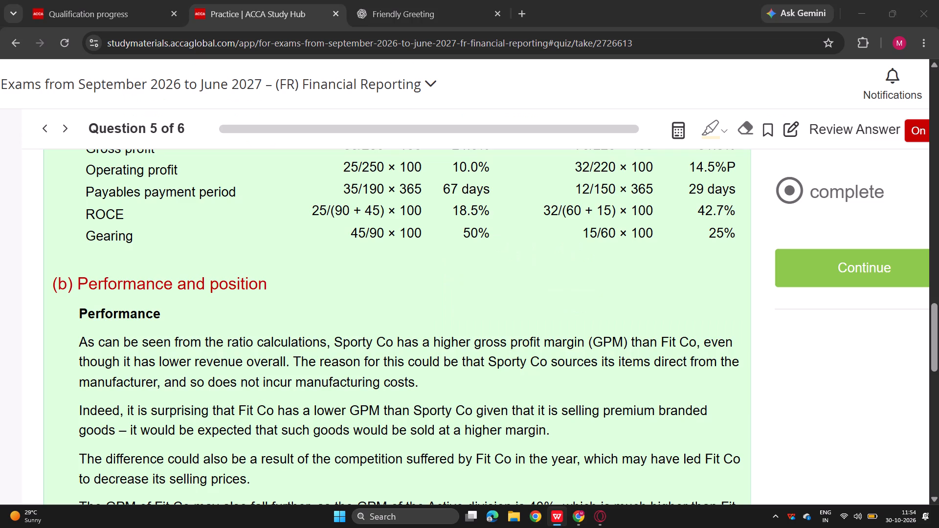
{"action": "key", "text": "alt+Tab"}
{"action": "key", "text": "BackSpace"}
{"action": "key", "text": "BackSpace"}
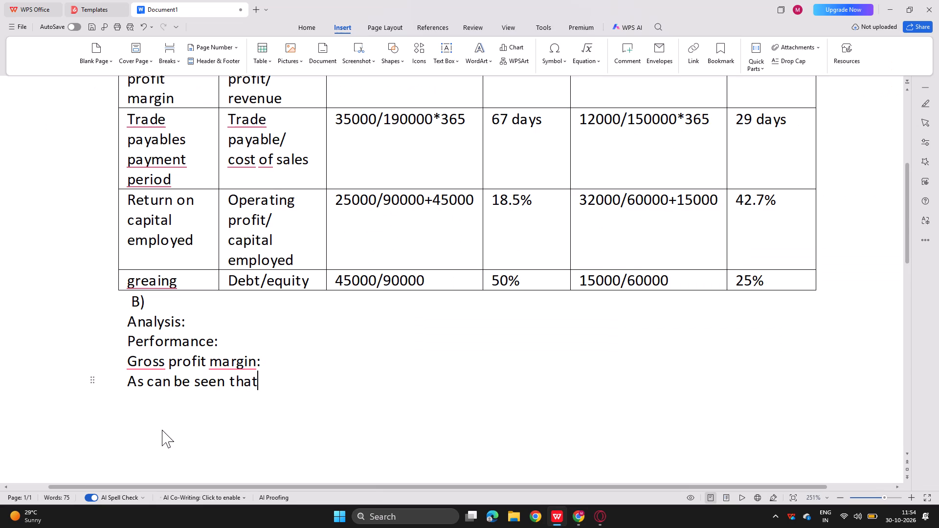
Continue the gross profit margin sentence with "from ratio calcualtions", checking the wording against the model answer in Chrome.
{"action": "key", "text": "space"}
{"action": "type", "text": "from t"}
{"action": "key", "text": "BackSpace"}
{"action": "type", "text": "ratio calual"}
{"action": "key", "text": "BackSpace"}
{"action": "key", "text": "BackSpace"}
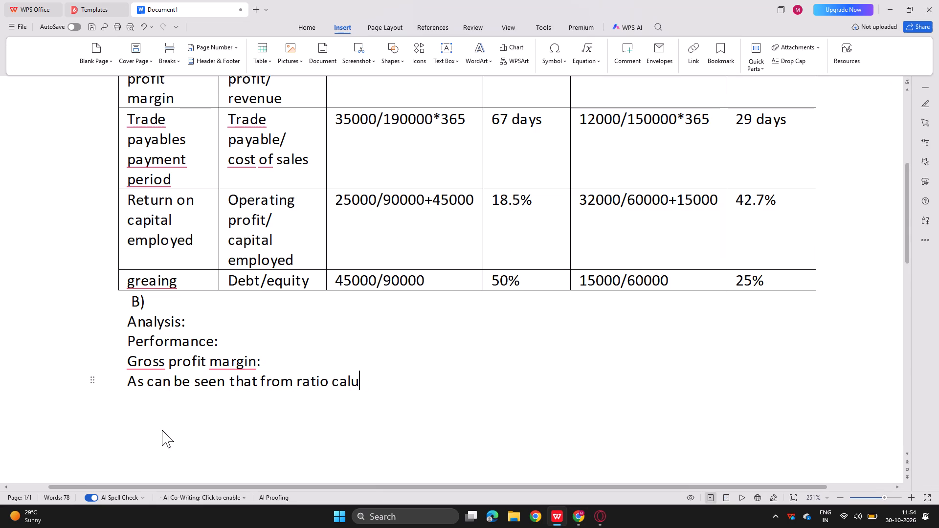
{"action": "key", "text": "BackSpace"}
{"action": "type", "text": "cualtions the"}
{"action": "key", "text": "space"}
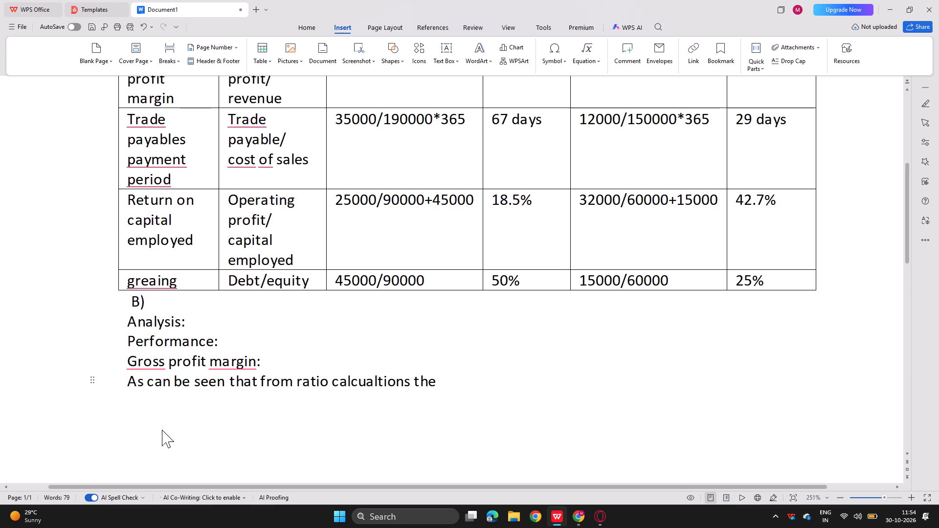
{"action": "key", "text": "BackSpace"}
{"action": "key", "text": "BackSpace"}
{"action": "key", "text": "BackSpace"}
{"action": "key", "text": "BackSpace"}
{"action": "key", "text": "alt+Tab"}
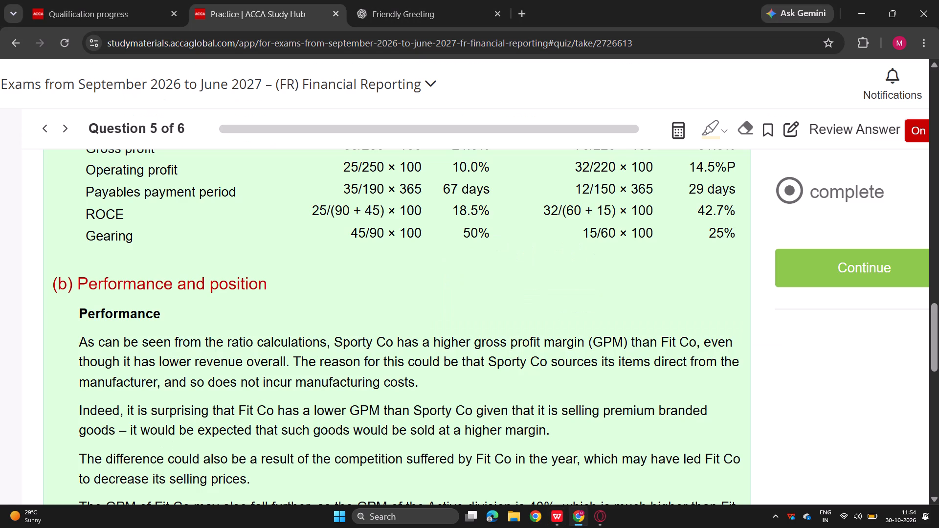
{"action": "key", "text": "alt+Tab"}
{"action": "key", "text": "BackSpace"}
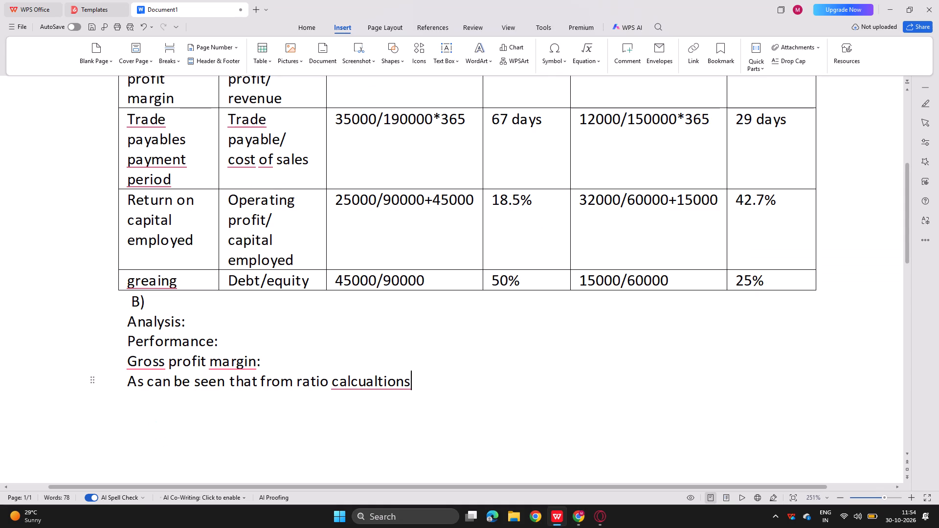
Correct the misspelled last word of the gross profit margin sentence to "calculations".
{"action": "left_click", "coordinate": [372, 383]}
{"action": "key", "text": "BackSpace"}
{"action": "key", "text": "Right"}
{"action": "key", "text": "a"}
Continue the gross profit margin sentence after "calculations" with ", the sporty co has higher".
{"action": "left_click", "coordinate": [419, 383]}
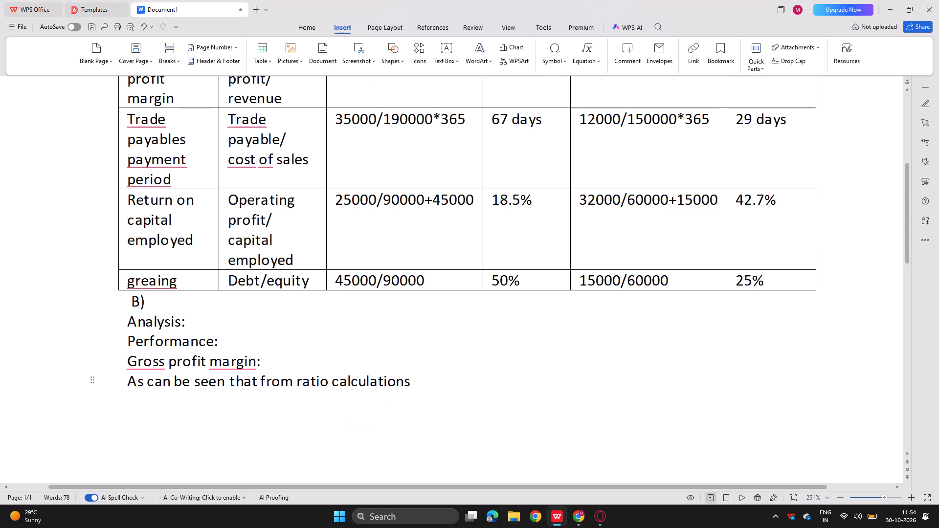
{"action": "type", "text": ", ths"}
{"action": "key", "text": "space"}
{"action": "key", "text": "BackSpace"}
{"action": "key", "text": "BackSpace"}
{"action": "key", "text": "e"}
{"action": "key", "text": "space"}
{"action": "type", "text": "pso"}
{"action": "key", "text": "BackSpace"}
{"action": "key", "text": "BackSpace"}
{"action": "key", "text": "BackSpace"}
{"action": "type", "text": "sporty co has higher"}
{"action": "key", "text": "space"}
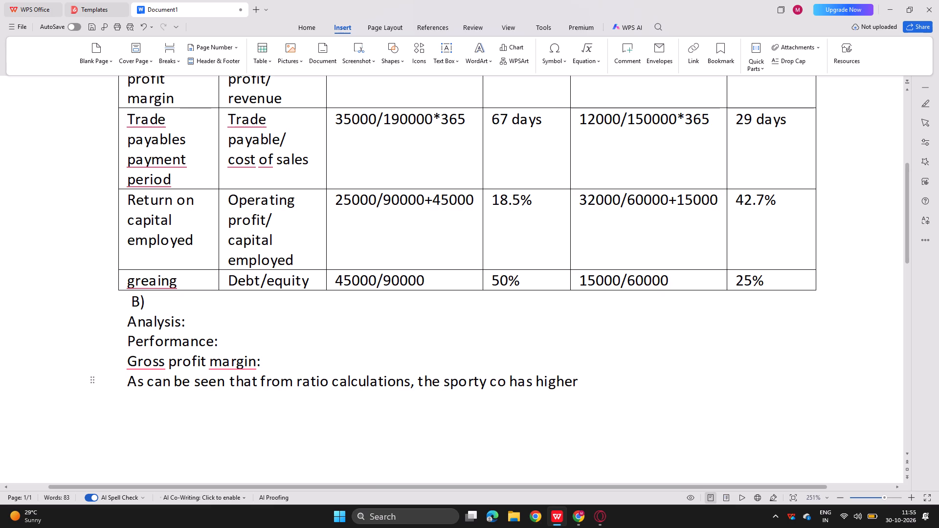
Extend the sentence with "gpm than fit co,", checking the wording against the model answer in Chrome.
{"action": "scroll", "coordinate": [478, 309], "scroll_direction": "up", "scroll_amount": 2}
{"action": "scroll", "coordinate": [478, 309], "scroll_direction": "down", "scroll_amount": 1}
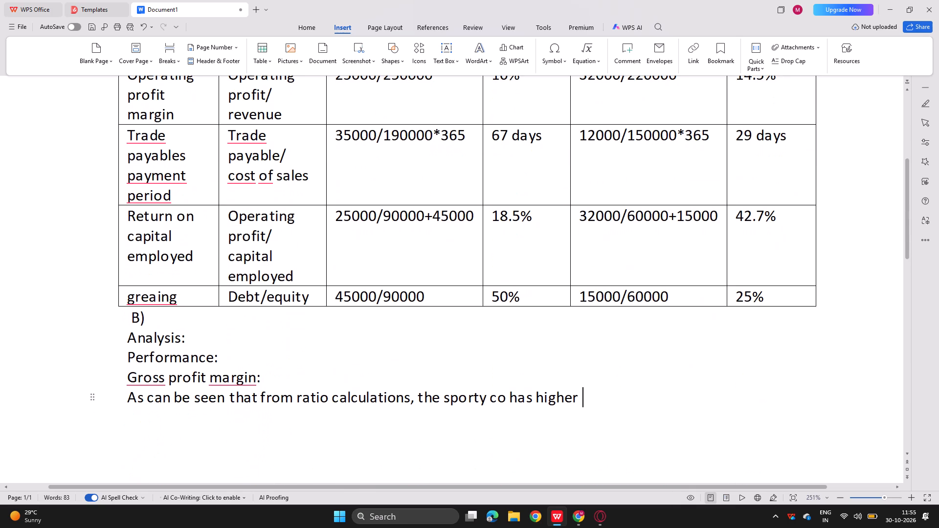
{"action": "type", "text": "gpm"}
{"action": "key", "text": "space"}
{"action": "key", "text": "alt+Tab"}
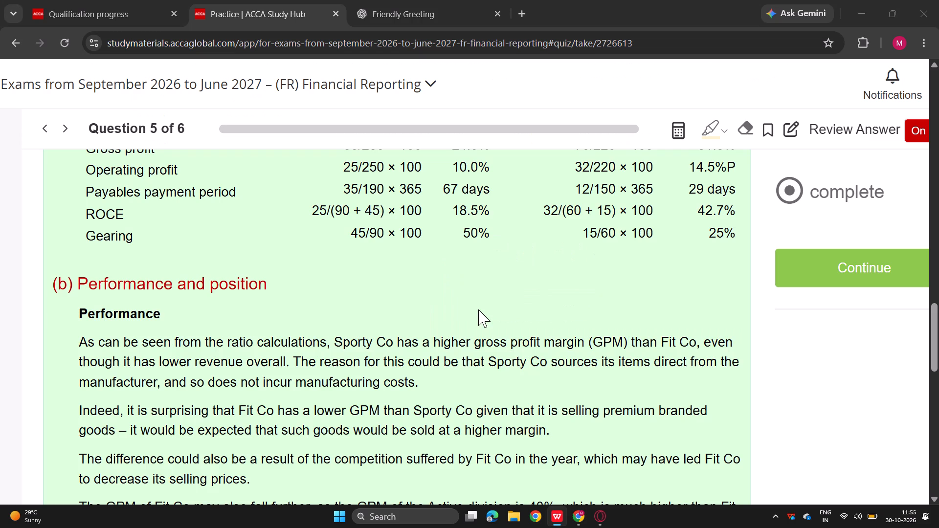
{"action": "key", "text": "alt+Tab"}
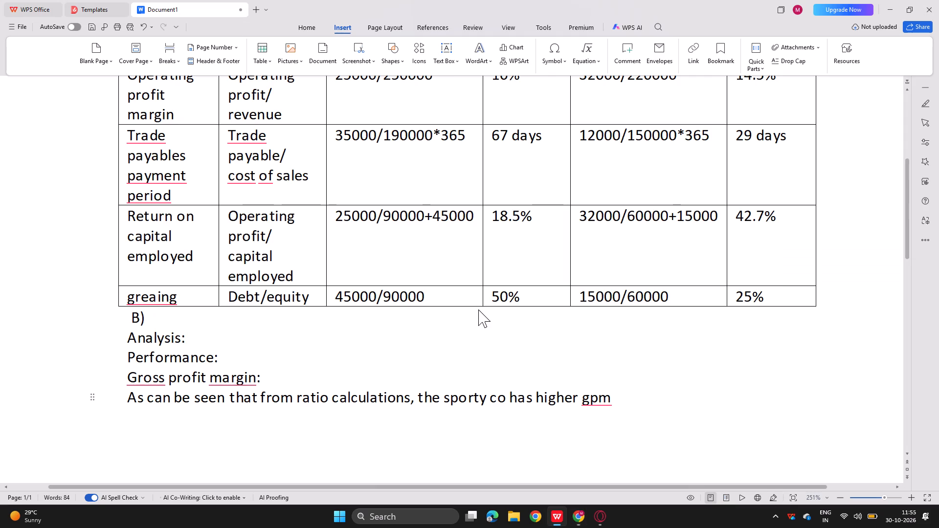
{"action": "type", "text": "than g"}
{"action": "key", "text": "BackSpace"}
{"action": "type", "text": "fit co,"}
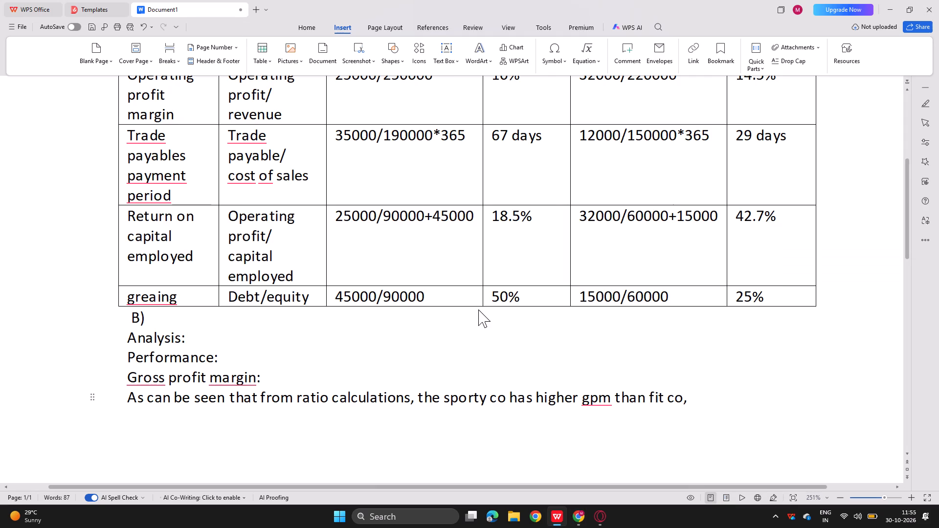
Reread the model answer in Chrome and finish the sentence in WPS with "even though it has a lower revenue overall.".
{"action": "key", "text": "alt+Tab"}
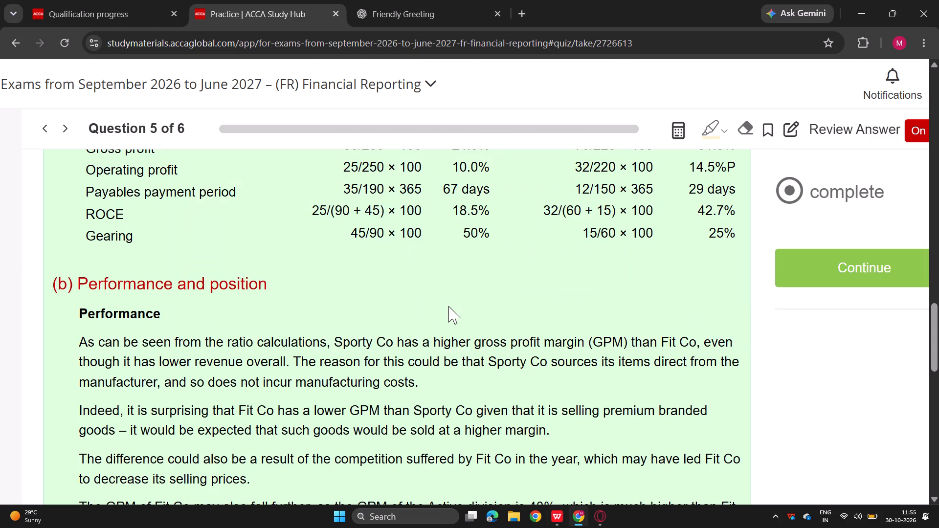
{"action": "scroll", "coordinate": [448, 306], "scroll_direction": "up", "scroll_amount": 2}
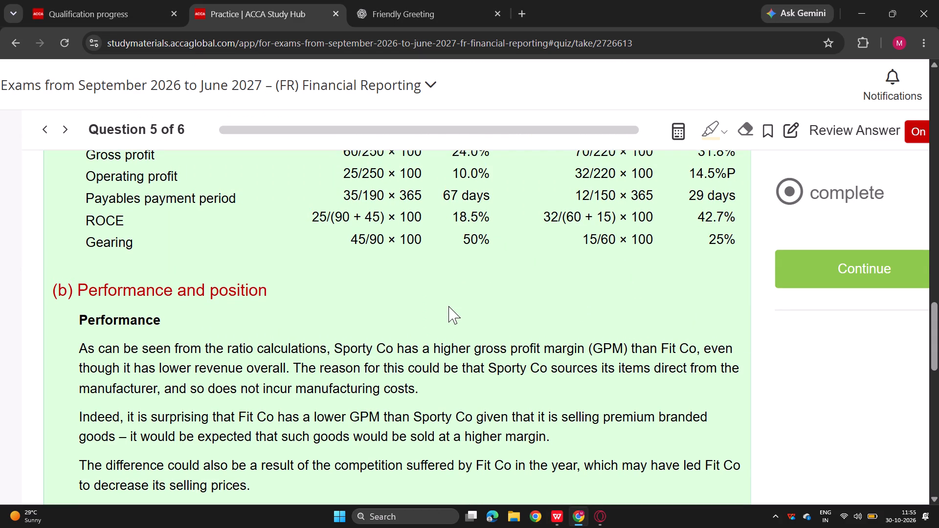
{"action": "scroll", "coordinate": [448, 306], "scroll_direction": "up", "scroll_amount": 1}
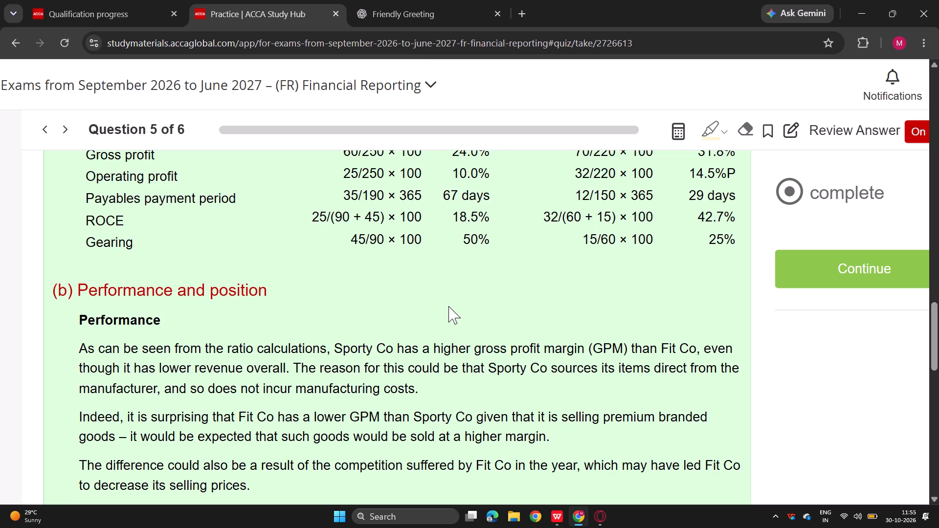
{"action": "key", "text": "alt+Tab"}
{"action": "type", "text": "even though it has a"}
{"action": "key", "text": "space"}
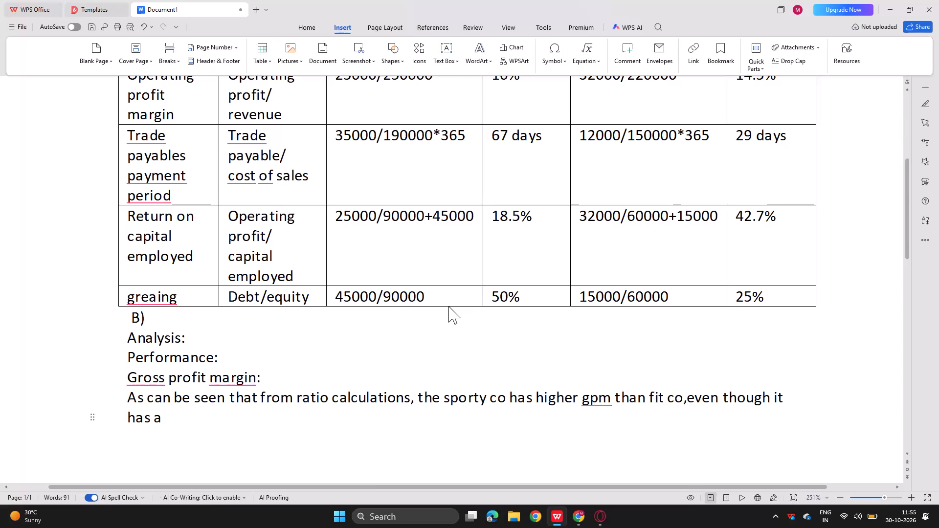
{"action": "type", "text": "lower reev"}
{"action": "key", "text": "BackSpace"}
{"action": "key", "text": "BackSpace"}
{"action": "type", "text": "venue a"}
{"action": "key", "text": "BackSpace"}
{"action": "key", "text": "i"}
{"action": "key", "text": "BackSpace"}
{"action": "type", "text": "overall"}
{"action": "key", "text": "space"}
{"action": "key", "text": "BackSpace"}
{"action": "key", "text": "period"}
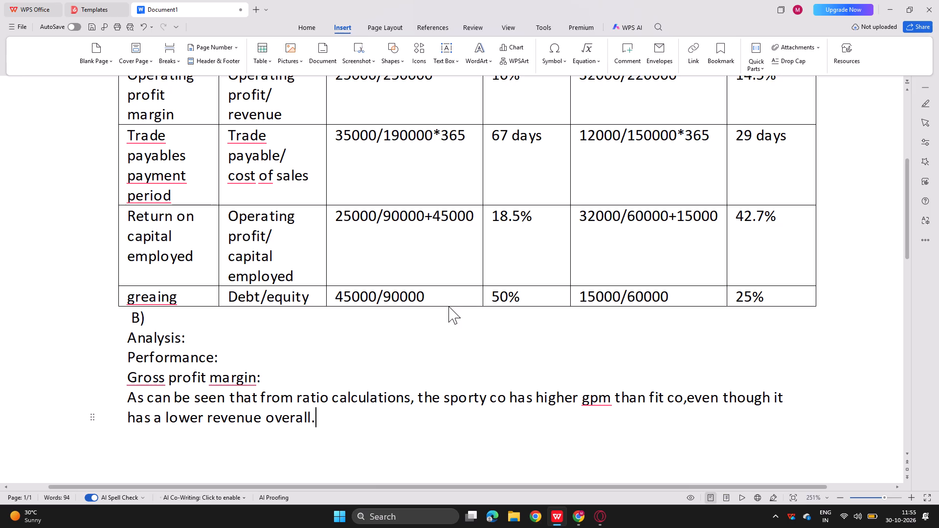
Review the model ratios and commentary in Chrome, and start a second sentence in WPS with "The reason for this it could be".
{"action": "key", "text": "alt+Tab"}
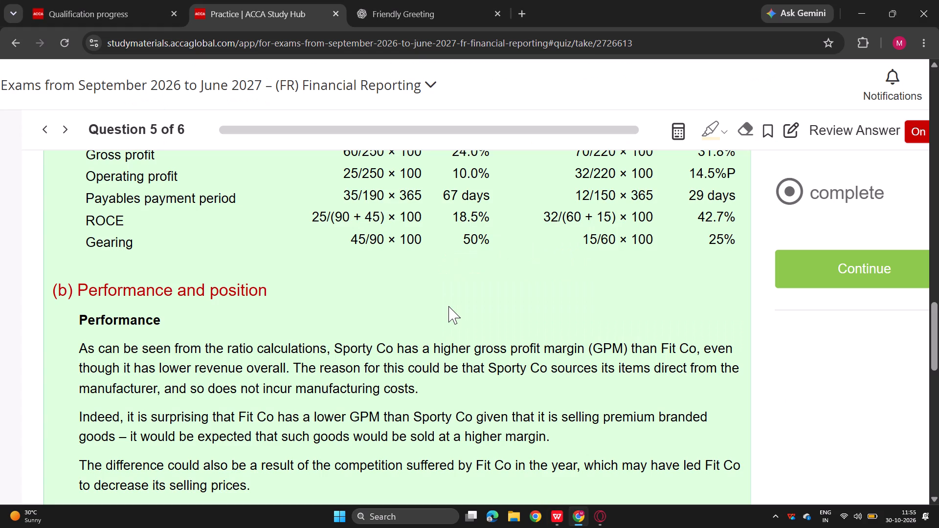
{"action": "scroll", "coordinate": [433, 323], "scroll_direction": "up", "scroll_amount": 3}
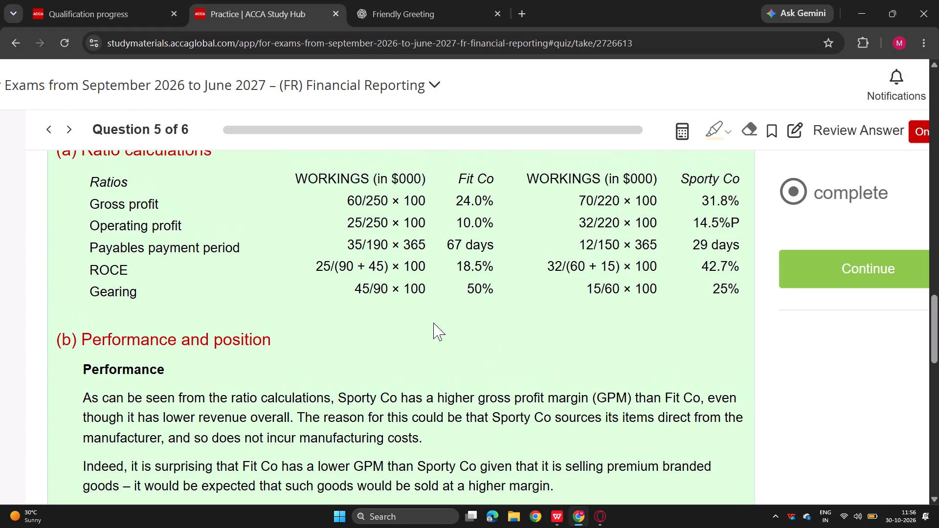
{"action": "scroll", "coordinate": [433, 323], "scroll_direction": "up", "scroll_amount": 1}
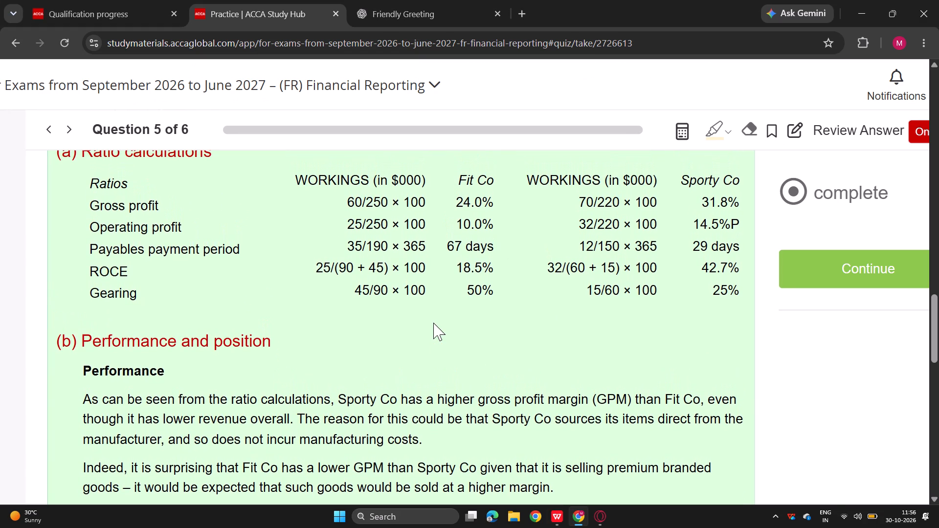
{"action": "key", "text": "alt+Tab"}
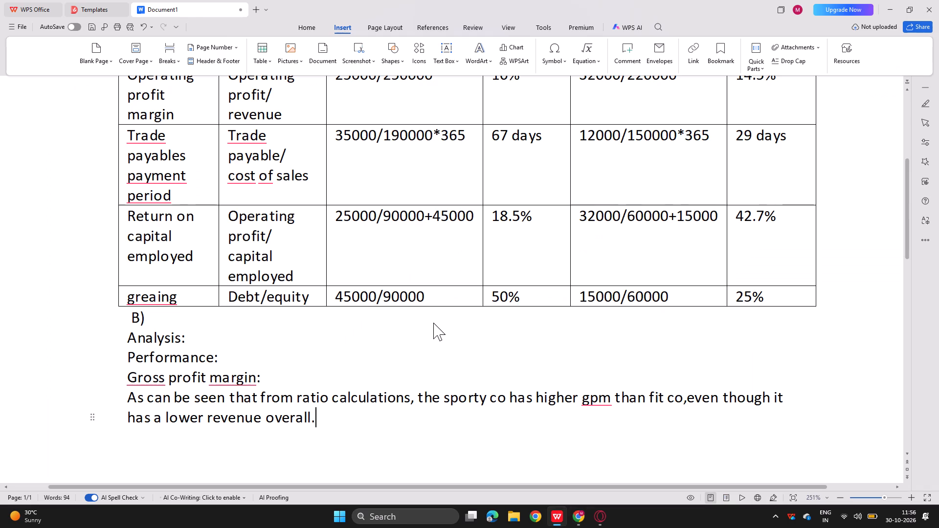
{"action": "key", "text": "space"}
{"action": "type", "text": "thr"}
{"action": "key", "text": "BackSpace"}
{"action": "type", "text": "e reas"}
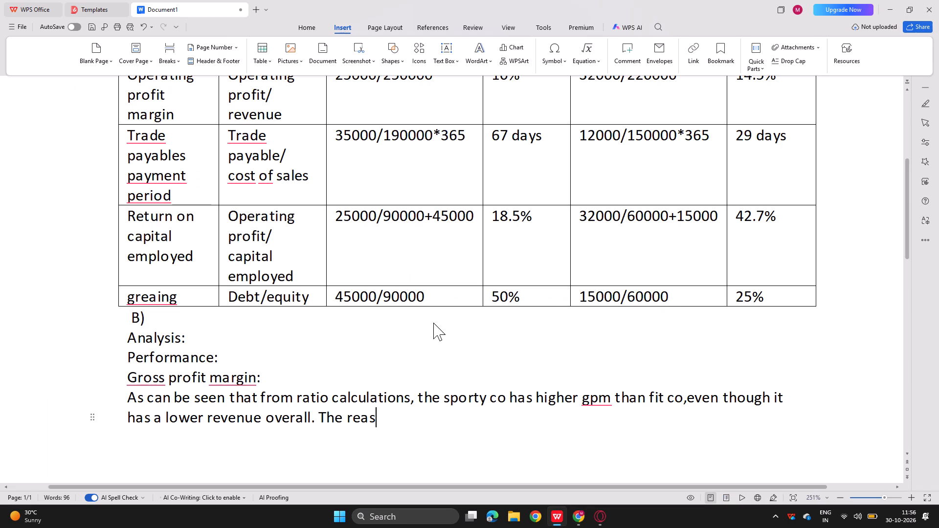
{"action": "type", "text": "on for this it could be"}
{"action": "key", "text": "space"}
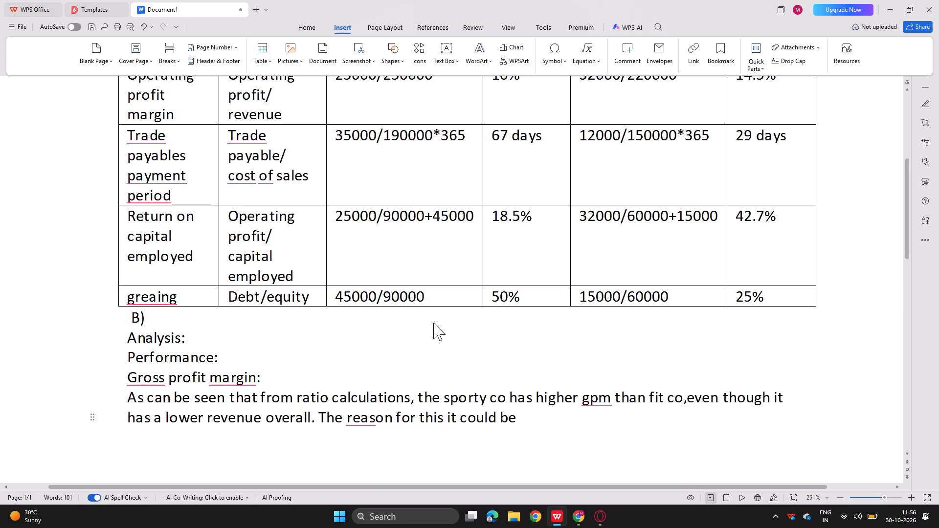
Continue the reason sentence with "that sporty co sources", spelling the company name correctly and checking the model answer in Chrome.
{"action": "key", "text": "alt+Tab"}
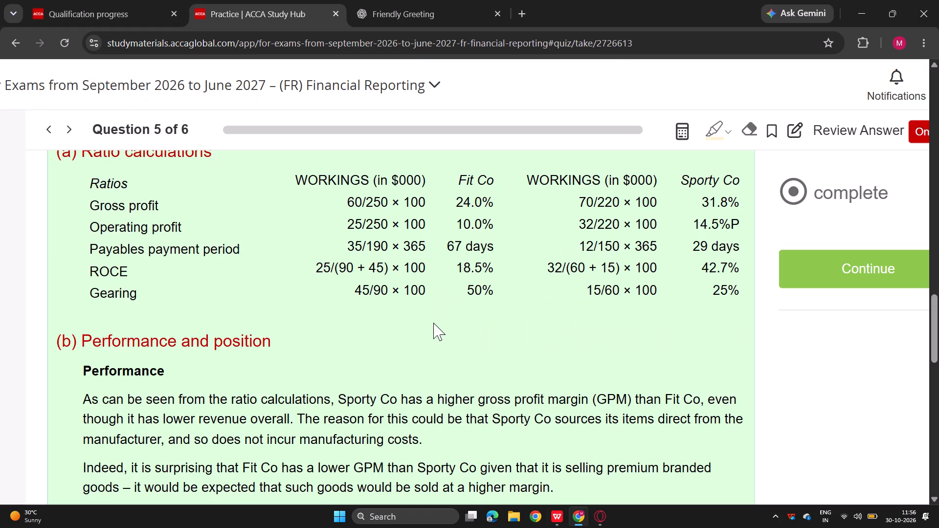
{"action": "key", "text": "alt+Tab"}
{"action": "type", "text": "tat"}
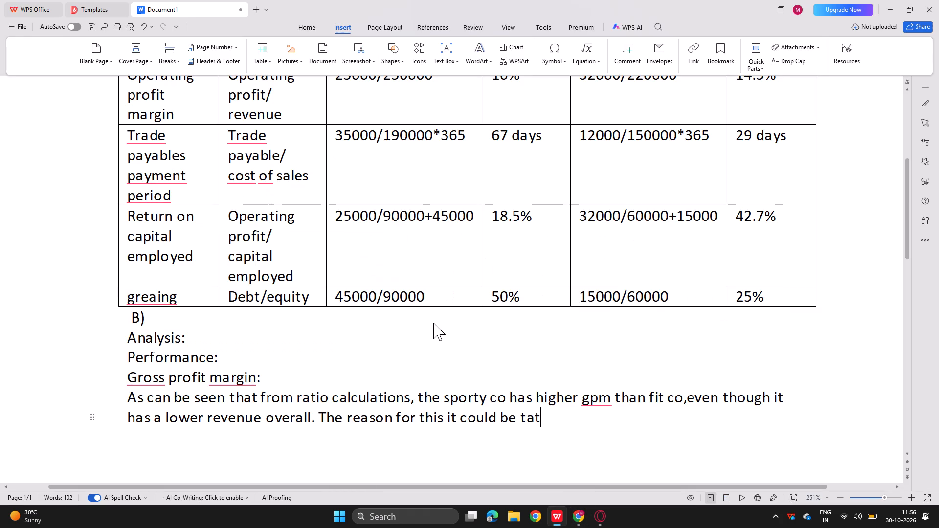
{"action": "key", "text": "BackSpace"}
{"action": "key", "text": "BackSpace"}
{"action": "type", "text": "hat psorty co sources"}
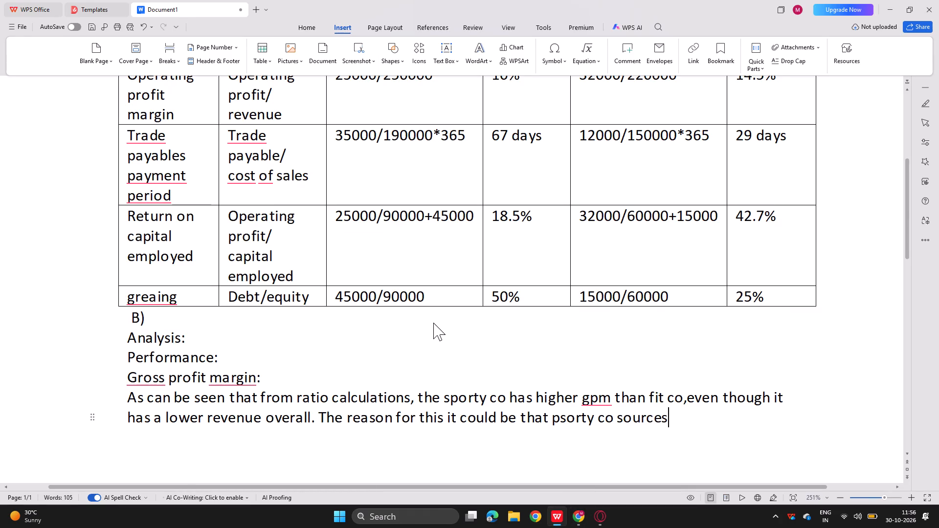
{"action": "key", "text": "space"}
{"action": "key", "text": "alt+Tab"}
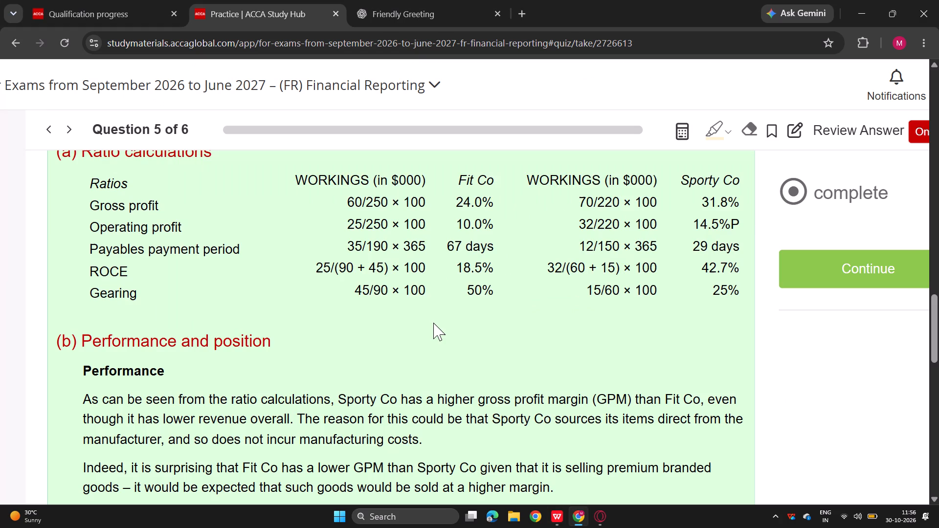
{"action": "key", "text": "alt+Tab"}
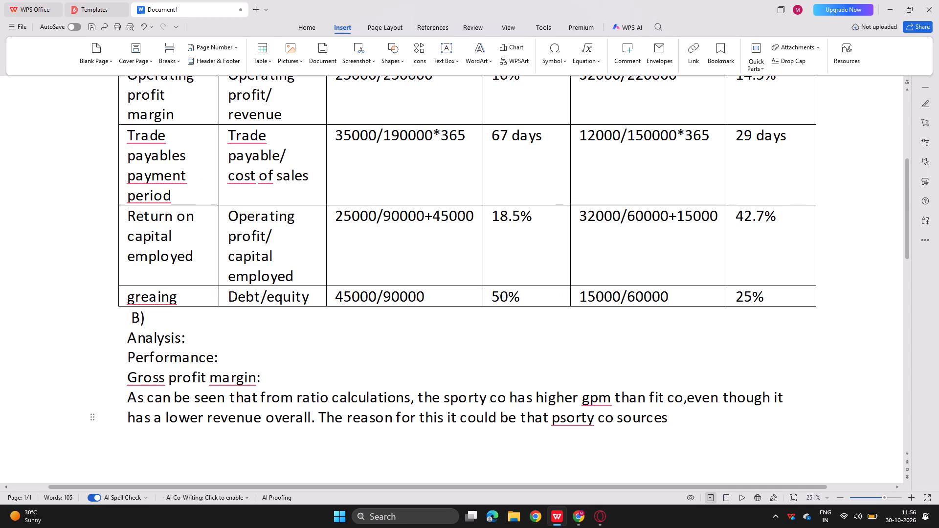
{"action": "left_click", "coordinate": [570, 418]}
{"action": "key", "text": "BackSpace"}
{"action": "key", "text": "BackSpace"}
{"action": "type", "text": "sp"}
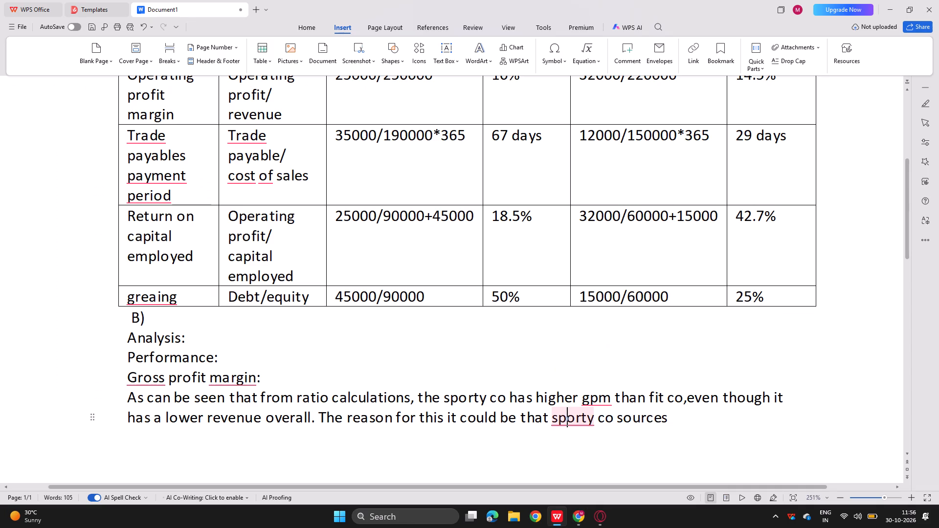
Add "its items" to the end of the reason sentence.
{"action": "left_click", "coordinate": [677, 418]}
{"action": "type", "text": "its o"}
{"action": "key", "text": "BackSpace"}
{"action": "type", "text": "items"}
{"action": "key", "text": "space"}
Check the model answer in Chrome and continue the reason sentence in WPS with "directly from the manufacture, so".
{"action": "key", "text": "alt+Tab"}
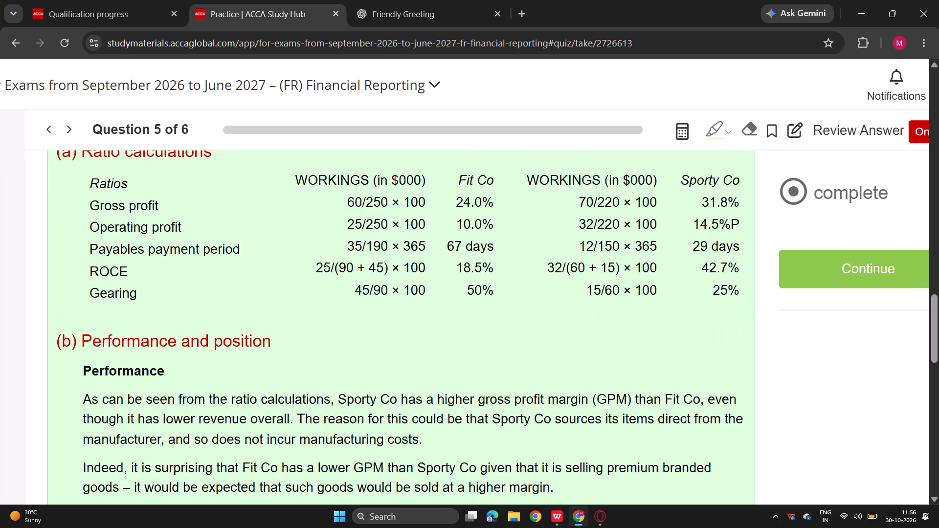
{"action": "key", "text": "alt+Tab"}
{"action": "type", "text": "directly g"}
{"action": "key", "text": "BackSpace"}
{"action": "type", "text": "from thw m"}
{"action": "key", "text": "BackSpace"}
{"action": "key", "text": "BackSpace"}
{"action": "key", "text": "BackSpace"}
{"action": "type", "text": "e manufacture s"}
{"action": "key", "text": "BackSpace"}
{"action": "key", "text": "BackSpace"}
{"action": "type", "text": ", so"}
{"action": "key", "text": "space"}
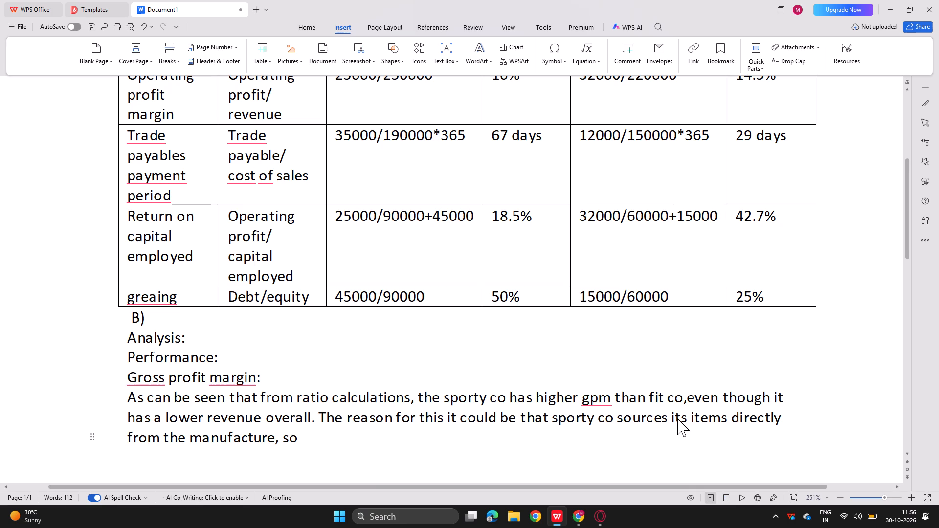
Check the model wording in Chrome and complete the reason sentence in WPS with "any manufacturing cost doesn't occur.".
{"action": "key", "text": "alt+Tab"}
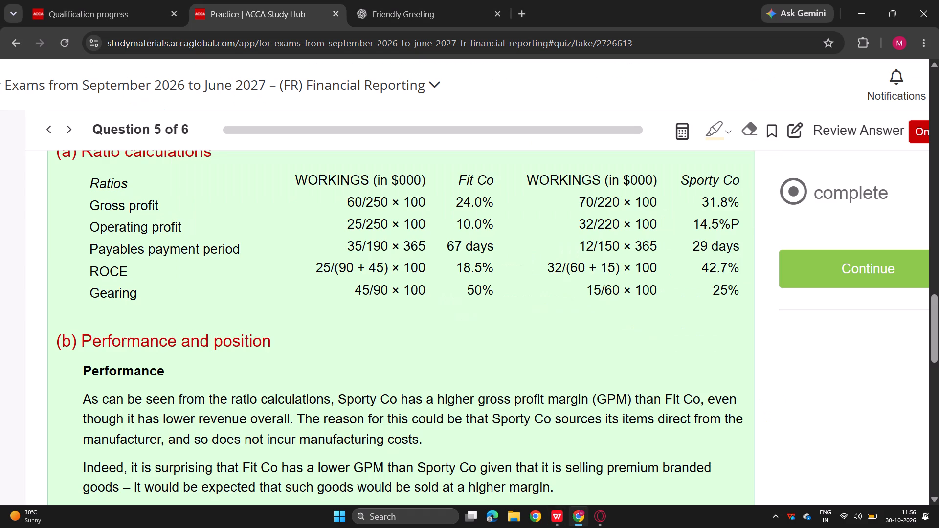
{"action": "key", "text": "alt+Tab"}
{"action": "type", "text": "does"}
{"action": "key", "text": "BackSpace"}
{"action": "key", "text": "BackSpace"}
{"action": "key", "text": "BackSpace"}
{"action": "key", "text": "BackSpace"}
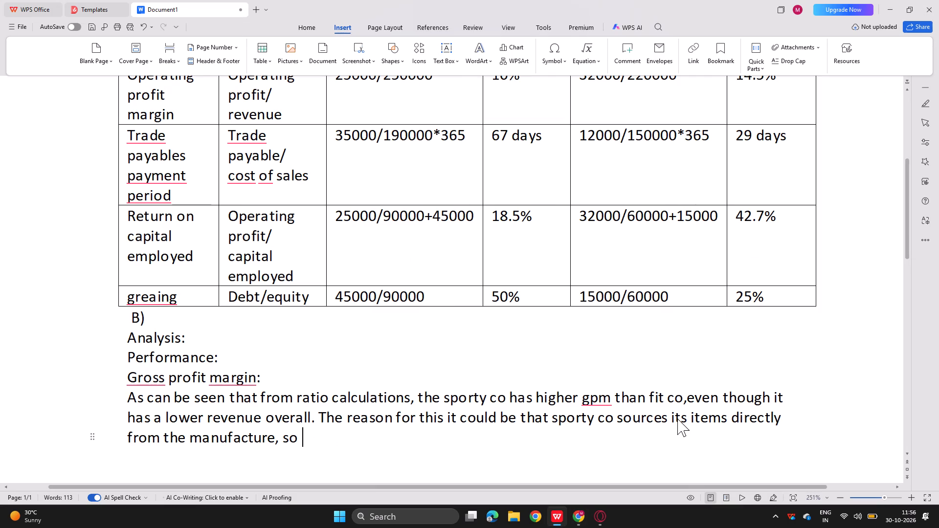
{"action": "type", "text": "any co"}
{"action": "key", "text": "BackSpace"}
{"action": "key", "text": "BackSpace"}
{"action": "type", "text": "manufacturing cost doesnt occur,"}
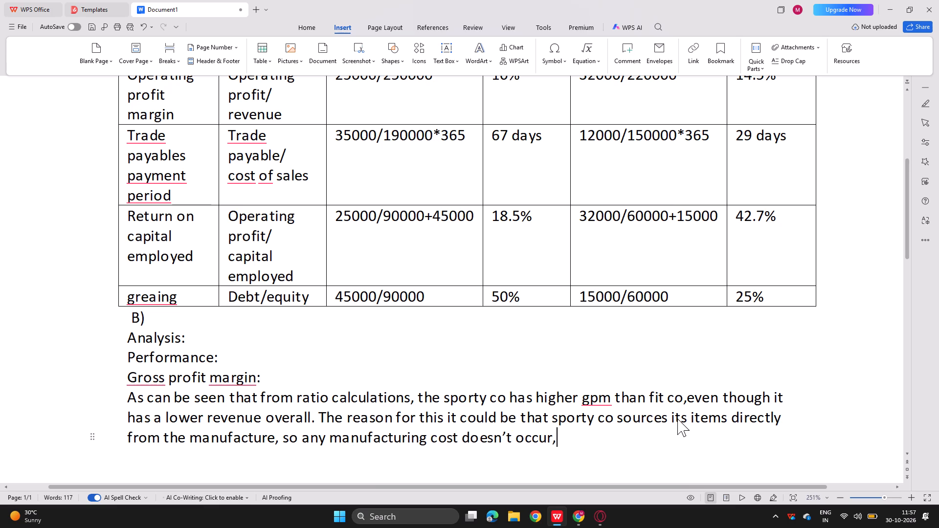
{"action": "type", "text": "\\"}
{"action": "key", "text": "BackSpace"}
{"action": "key", "text": "BackSpace"}
{"action": "key", "text": "period"}
Glance at the model answer in Chrome, and add the subheading "operating profit margin:" in WPS, one blank line below the gross profit paragraph.
{"action": "key", "text": "alt+Tab"}
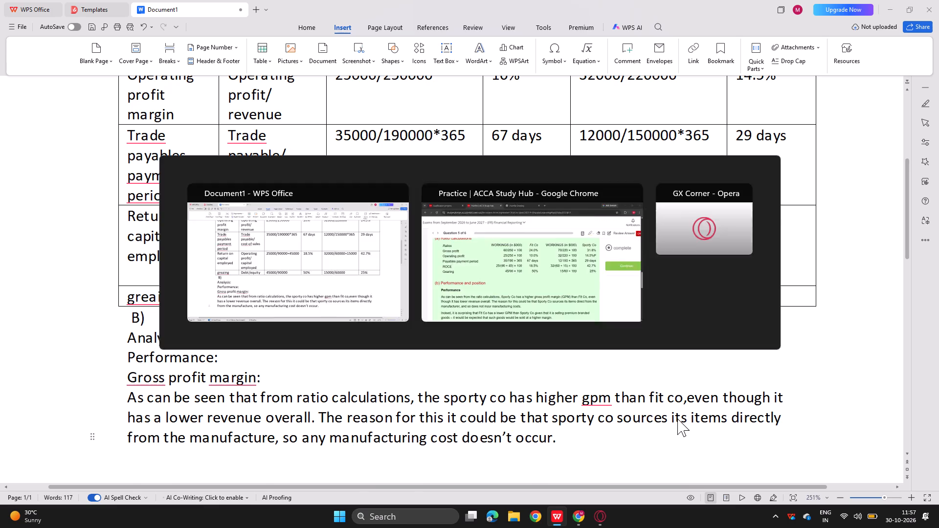
{"action": "scroll", "coordinate": [677, 418], "scroll_direction": "down", "scroll_amount": 1}
{"action": "key", "text": "alt+Tab"}
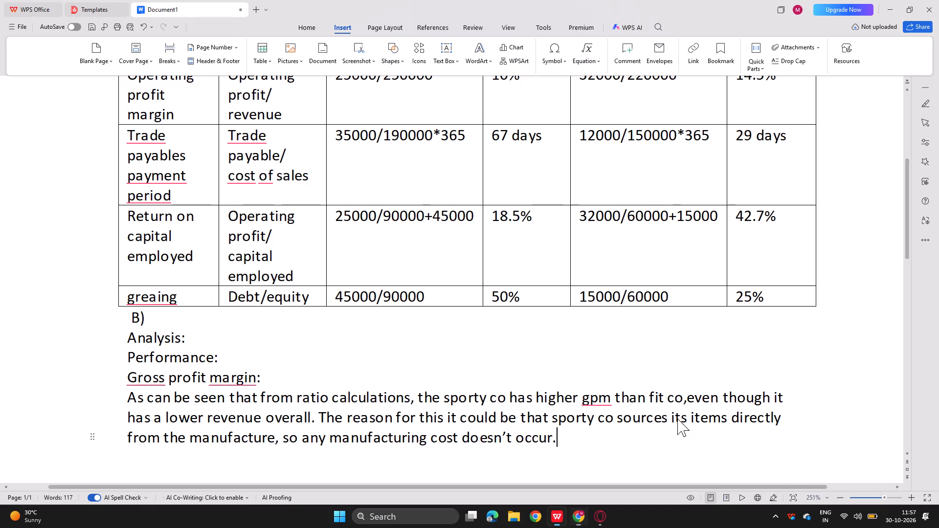
{"action": "key", "text": "Return"}
{"action": "key", "text": "Return"}
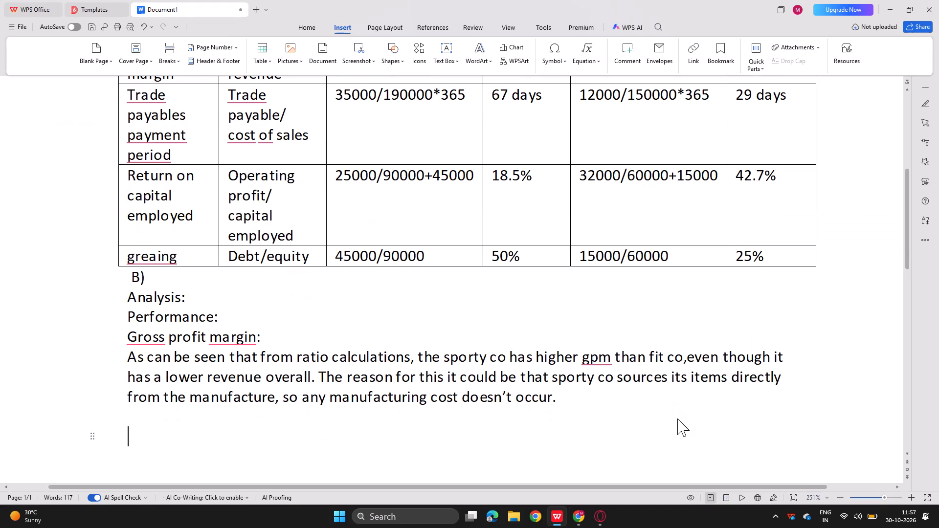
{"action": "type", "text": "operating profit margin"}
{"action": "key", "text": "shift+colon"}
{"action": "key", "text": "Return"}
Compare the model answer's ratio calculations and performance commentary in Chrome with the ratio table and part B text in WPS.
{"action": "key", "text": "alt+Tab"}
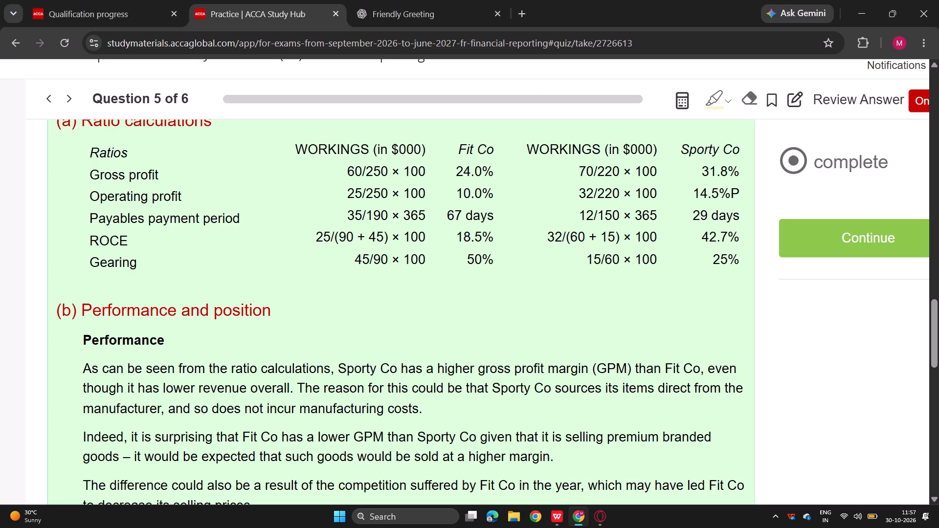
{"action": "key", "text": "alt+Tab"}
{"action": "scroll", "coordinate": [543, 374], "scroll_direction": "up", "scroll_amount": 3}
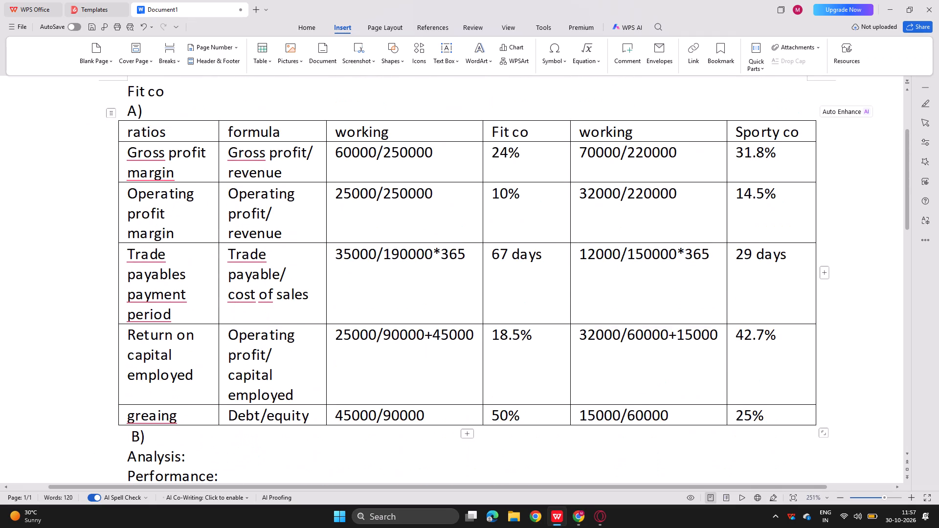
{"action": "scroll", "coordinate": [556, 247], "scroll_direction": "down", "scroll_amount": 3}
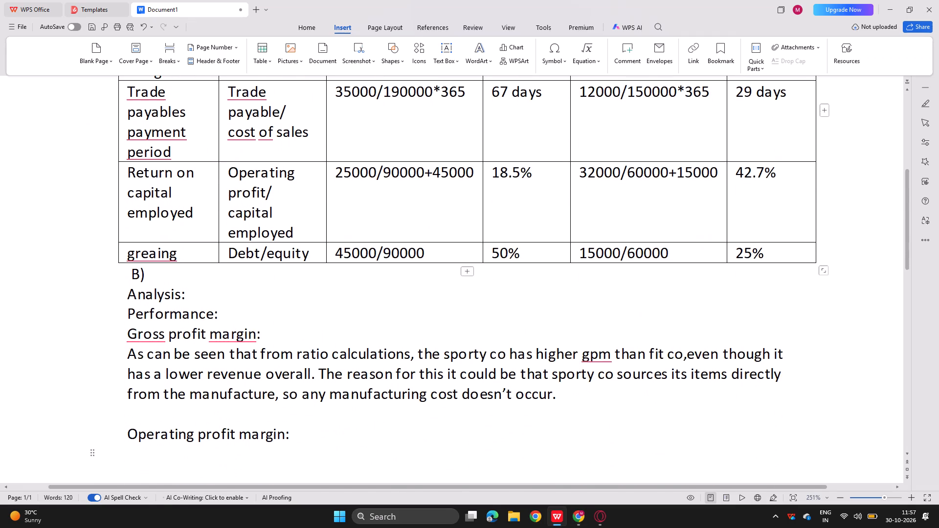
{"action": "key", "text": "alt+Tab"}
{"action": "scroll", "coordinate": [556, 247], "scroll_direction": "down", "scroll_amount": 1}
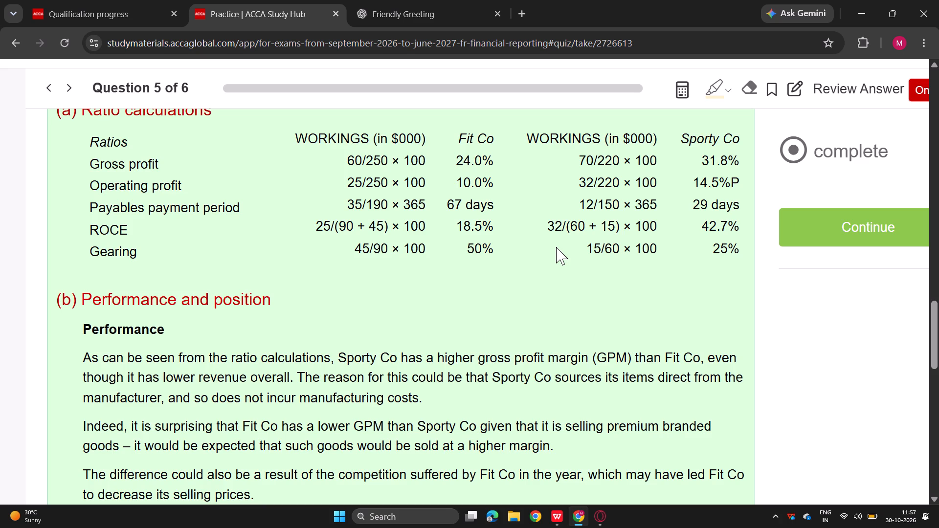
{"action": "scroll", "coordinate": [425, 314], "scroll_direction": "down", "scroll_amount": 1}
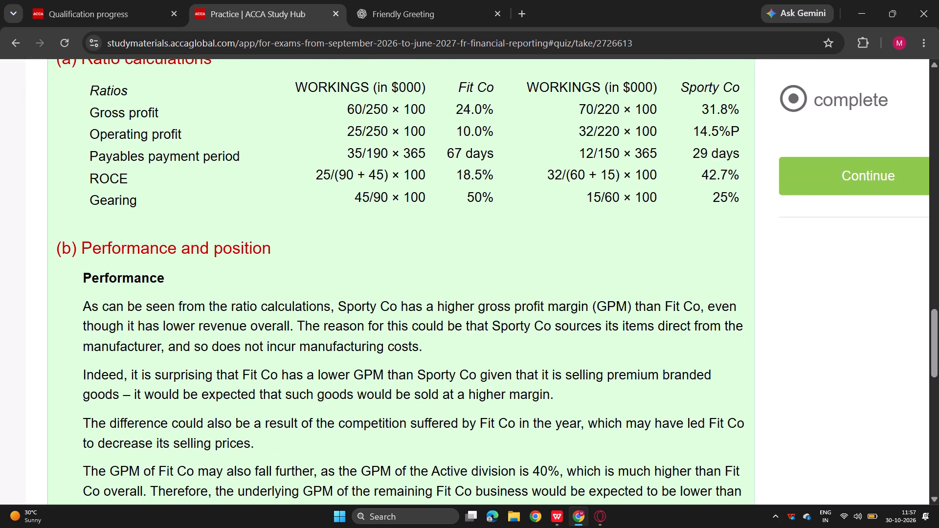
{"action": "key", "text": "alt+Tab"}
{"action": "scroll", "coordinate": [425, 314], "scroll_direction": "up", "scroll_amount": 4}
{"action": "scroll", "coordinate": [425, 314], "scroll_direction": "down", "scroll_amount": 1}
{"action": "key", "text": "alt+Tab"}
In Chrome, review both companies' draft financial statements and the additional notes, and reread the model answer's performance commentary.
{"action": "scroll", "coordinate": [425, 314], "scroll_direction": "up", "scroll_amount": 4}
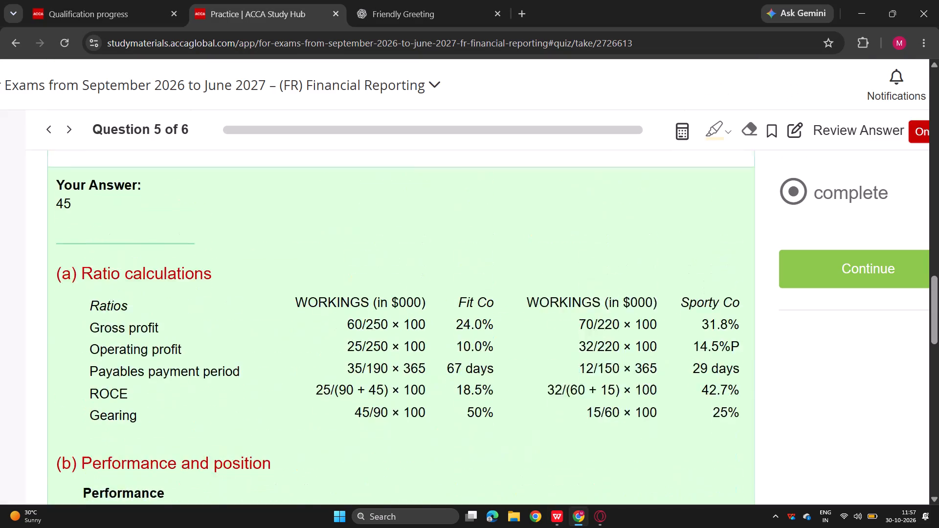
{"action": "scroll", "coordinate": [425, 314], "scroll_direction": "up", "scroll_amount": 5}
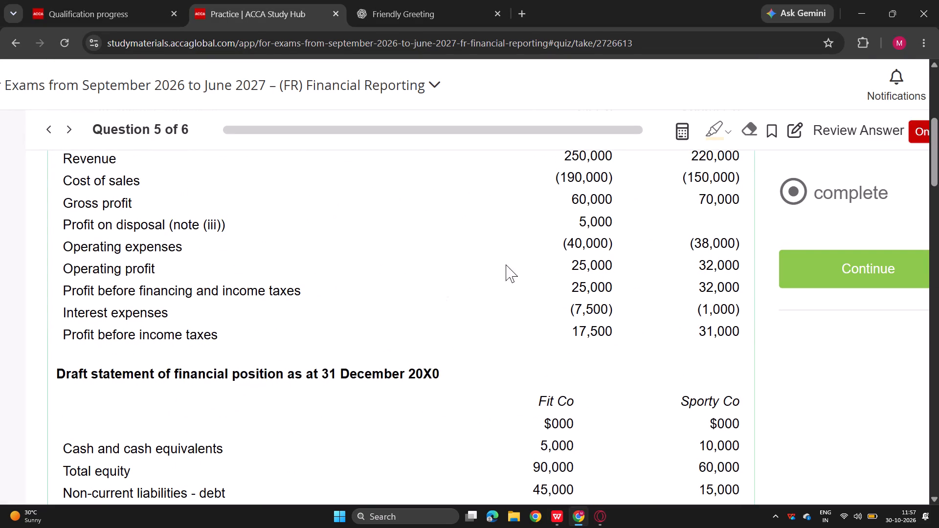
{"action": "scroll", "coordinate": [515, 258], "scroll_direction": "up", "scroll_amount": 1}
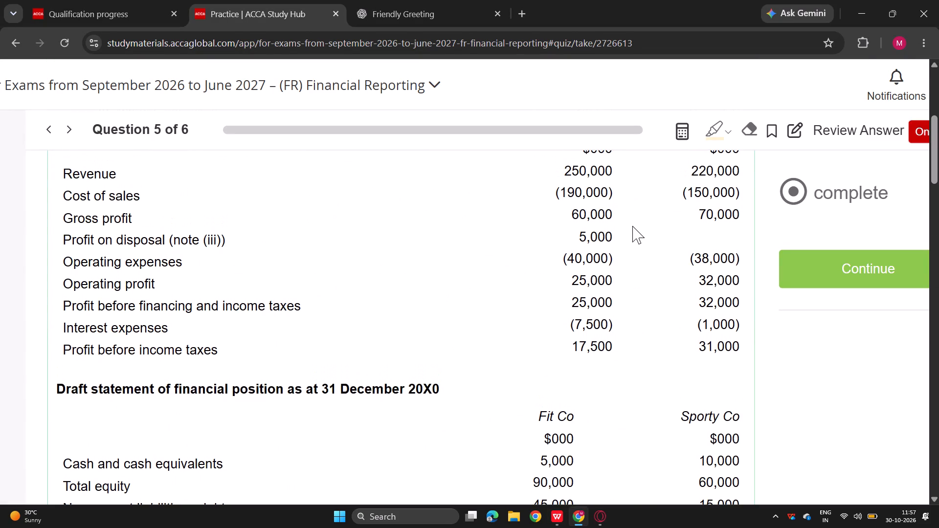
{"action": "scroll", "coordinate": [632, 226], "scroll_direction": "up", "scroll_amount": 1}
{"action": "scroll", "coordinate": [528, 276], "scroll_direction": "down", "scroll_amount": 2}
{"action": "scroll", "coordinate": [528, 276], "scroll_direction": "up", "scroll_amount": 2}
{"action": "scroll", "coordinate": [528, 276], "scroll_direction": "left", "scroll_amount": 1}
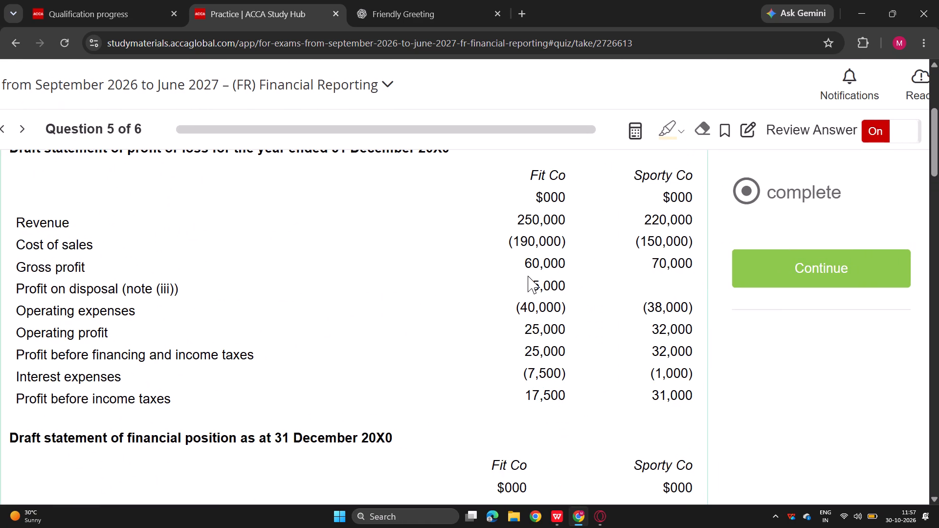
{"action": "scroll", "coordinate": [492, 279], "scroll_direction": "right", "scroll_amount": 1}
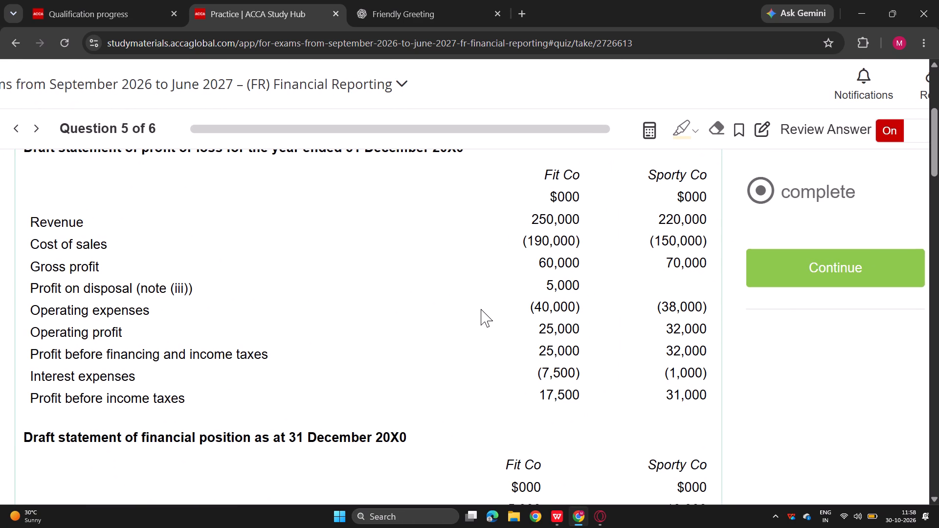
{"action": "scroll", "coordinate": [481, 309], "scroll_direction": "down", "scroll_amount": 1}
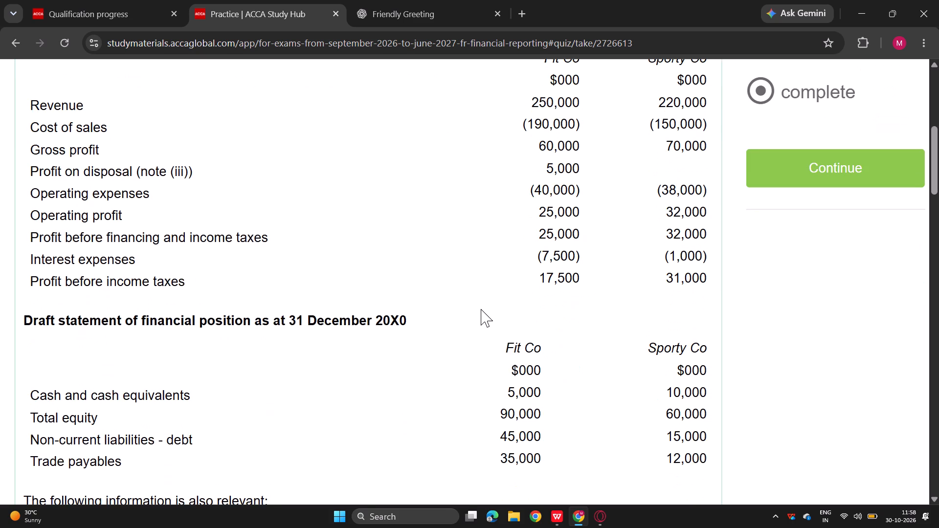
{"action": "scroll", "coordinate": [481, 309], "scroll_direction": "down", "scroll_amount": 2}
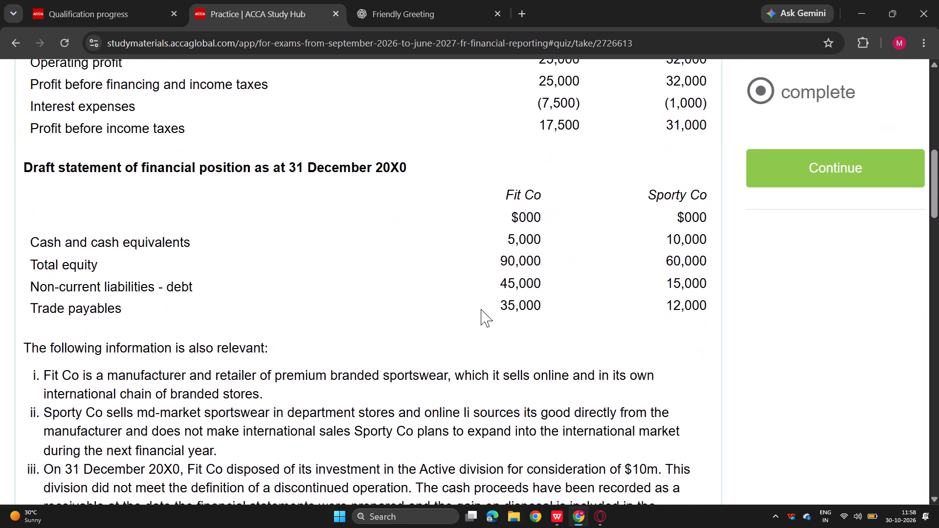
{"action": "scroll", "coordinate": [481, 309], "scroll_direction": "down", "scroll_amount": 1}
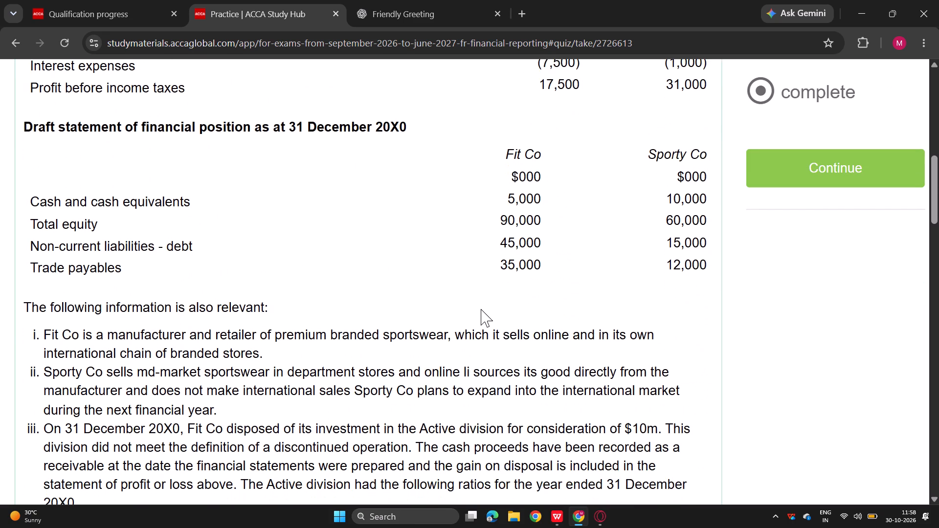
{"action": "scroll", "coordinate": [481, 309], "scroll_direction": "down", "scroll_amount": 1}
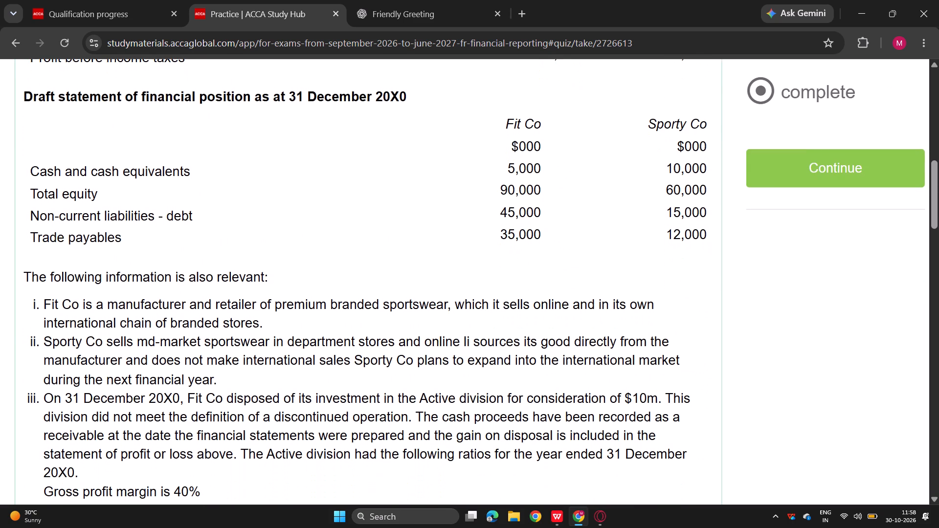
{"action": "scroll", "coordinate": [481, 309], "scroll_direction": "down", "scroll_amount": 6}
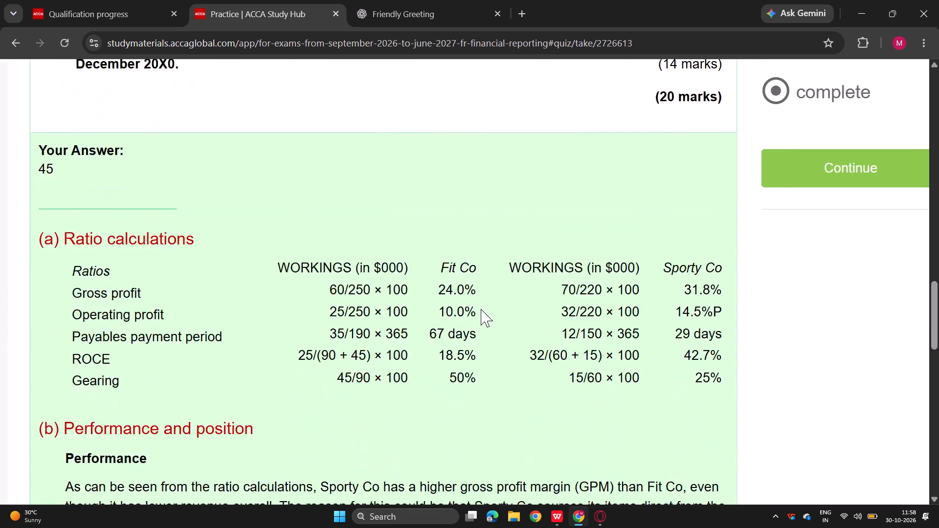
{"action": "scroll", "coordinate": [481, 309], "scroll_direction": "down", "scroll_amount": 4}
{"action": "scroll", "coordinate": [481, 309], "scroll_direction": "up", "scroll_amount": 2}
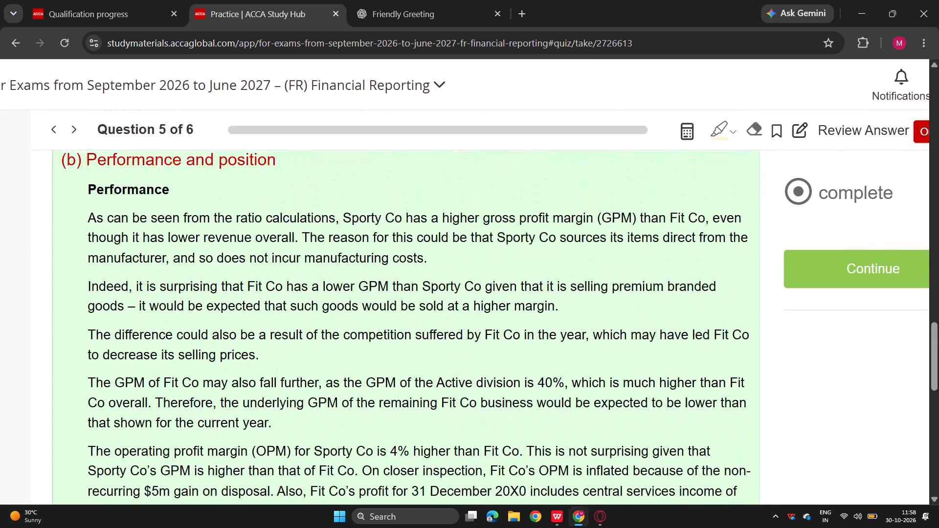
{"action": "scroll", "coordinate": [481, 309], "scroll_direction": "up", "scroll_amount": 3}
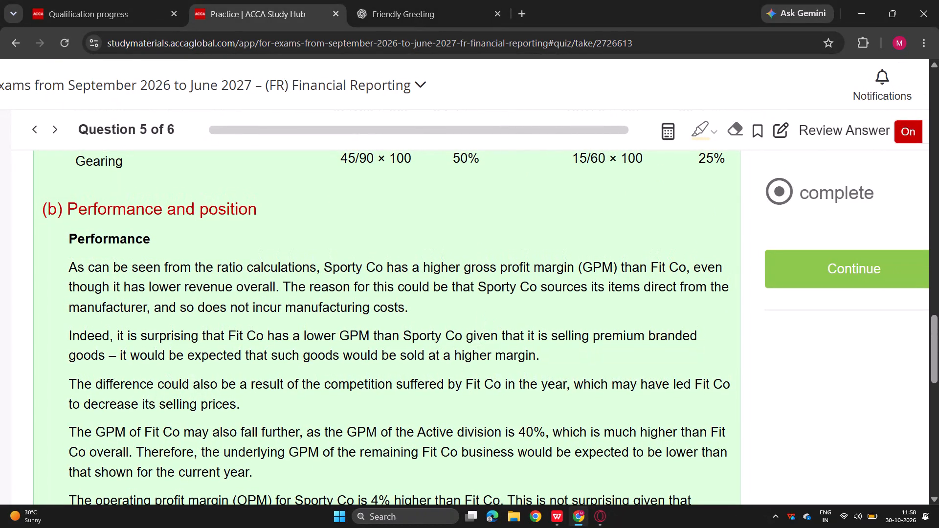
In WPS, start a new sentence at the end of the gross profit margin paragraph: "Indeed it is surprise that the".
{"action": "key", "text": "alt+Tab"}
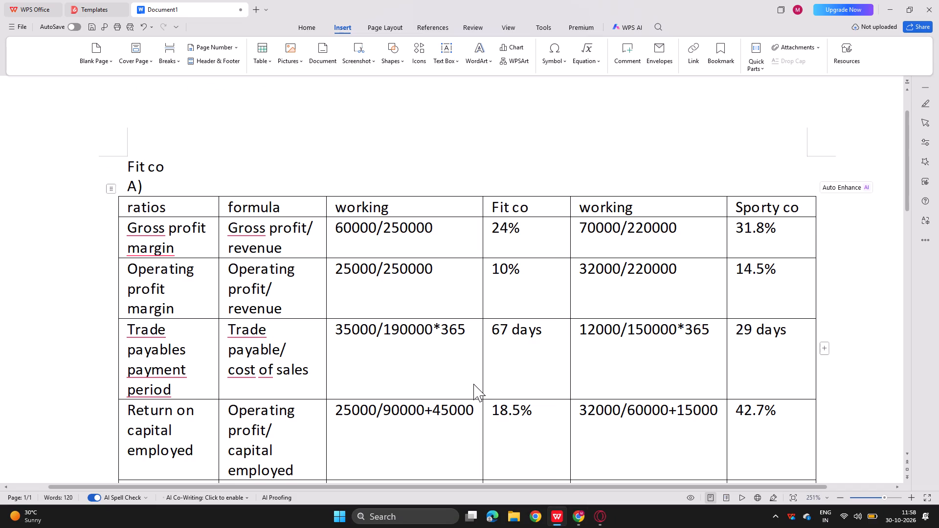
{"action": "scroll", "coordinate": [473, 384], "scroll_direction": "left", "scroll_amount": 1}
{"action": "scroll", "coordinate": [473, 384], "scroll_direction": "down", "scroll_amount": 4}
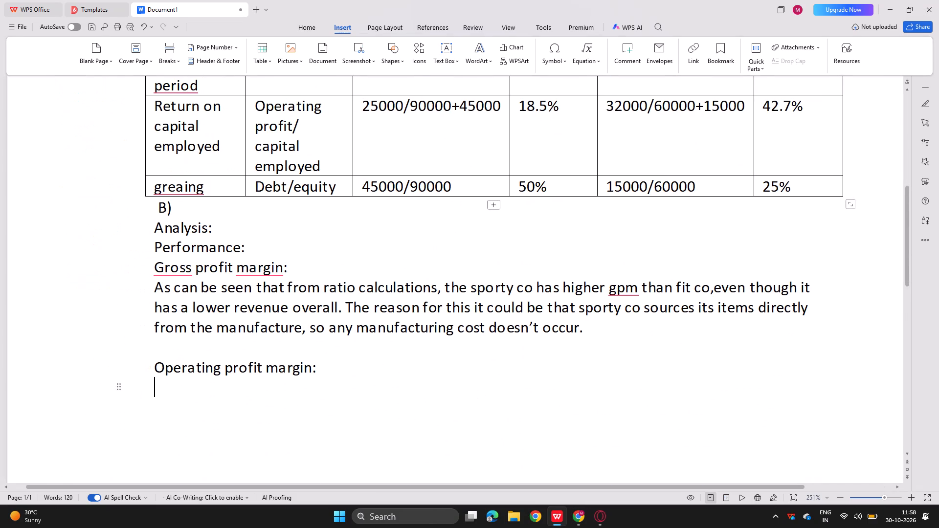
{"action": "left_click", "coordinate": [597, 325]}
{"action": "key", "text": "space"}
{"action": "type", "text": "inded"}
{"action": "key", "text": "BackSpace"}
{"action": "type", "text": "ed it is surpi"}
{"action": "key", "text": "BackSpace"}
{"action": "type", "text": "rise that rh"}
{"action": "key", "text": "BackSpace"}
{"action": "key", "text": "BackSpace"}
{"action": "type", "text": "the"}
{"action": "key", "text": "space"}
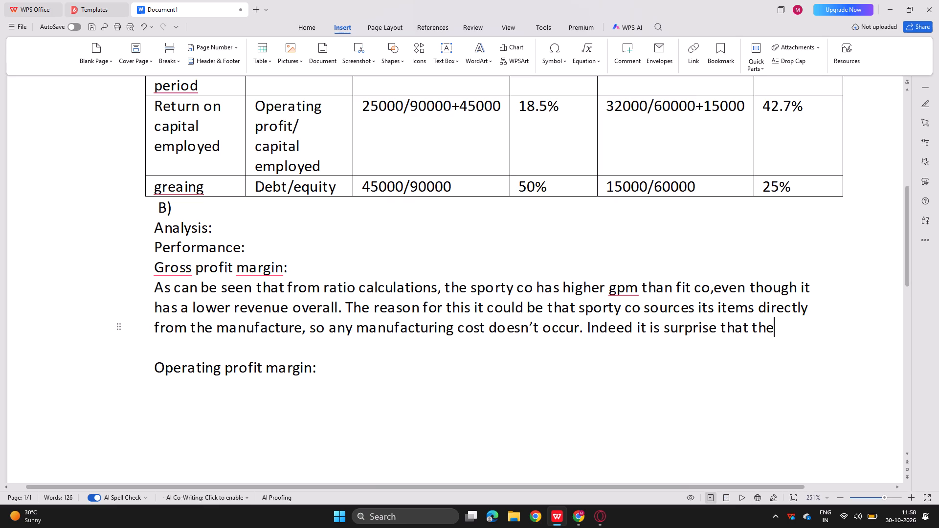
Check the model wording in Chrome and insert a comma after "Indeed" in the WPS sentence.
{"action": "key", "text": "alt+Tab"}
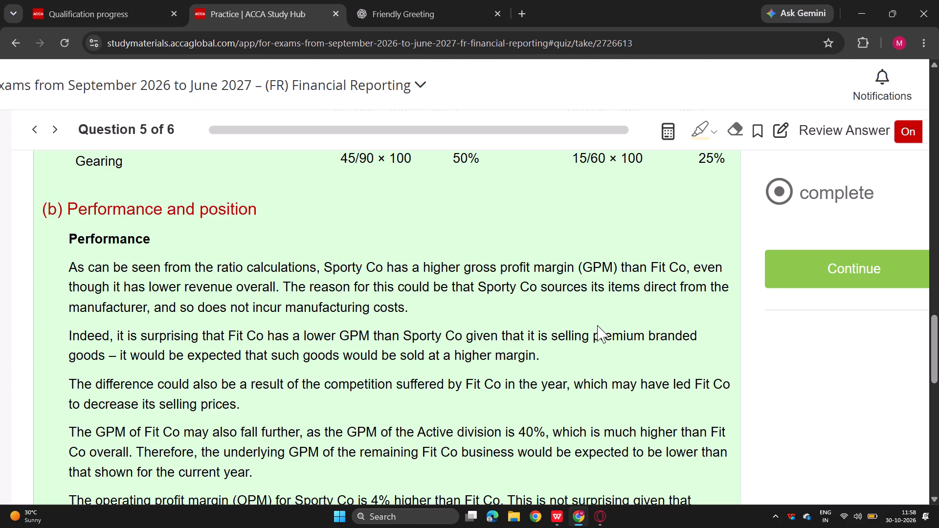
{"action": "key", "text": "alt+Tab"}
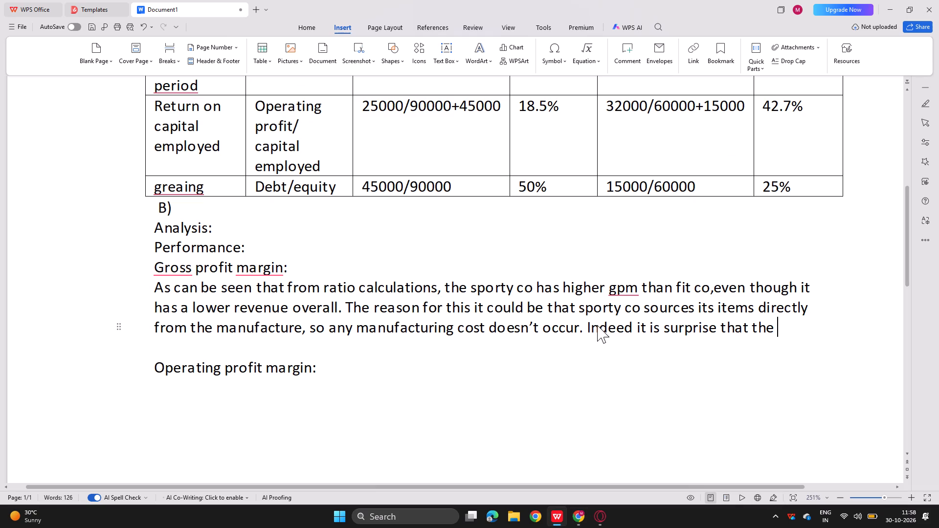
{"action": "double_click", "coordinate": [629, 330]}
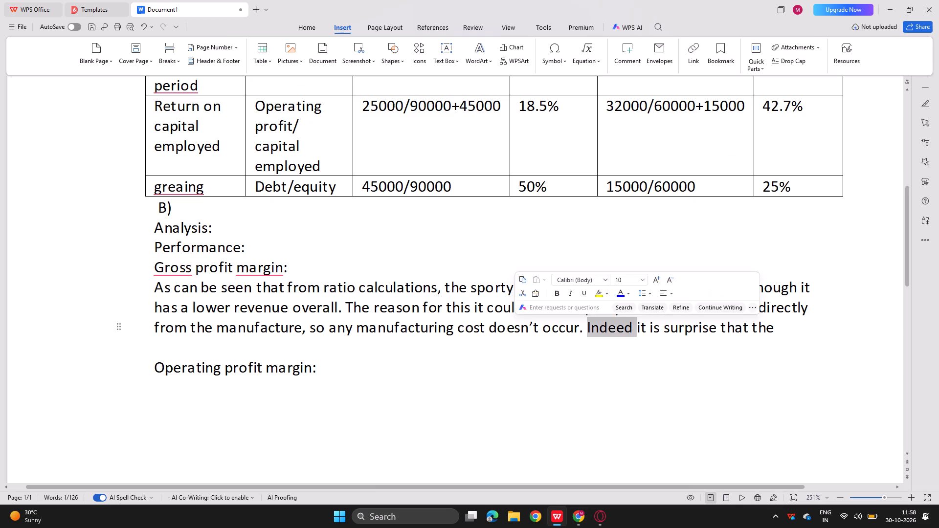
{"action": "left_click", "coordinate": [629, 330]}
{"action": "key", "text": "comma"}
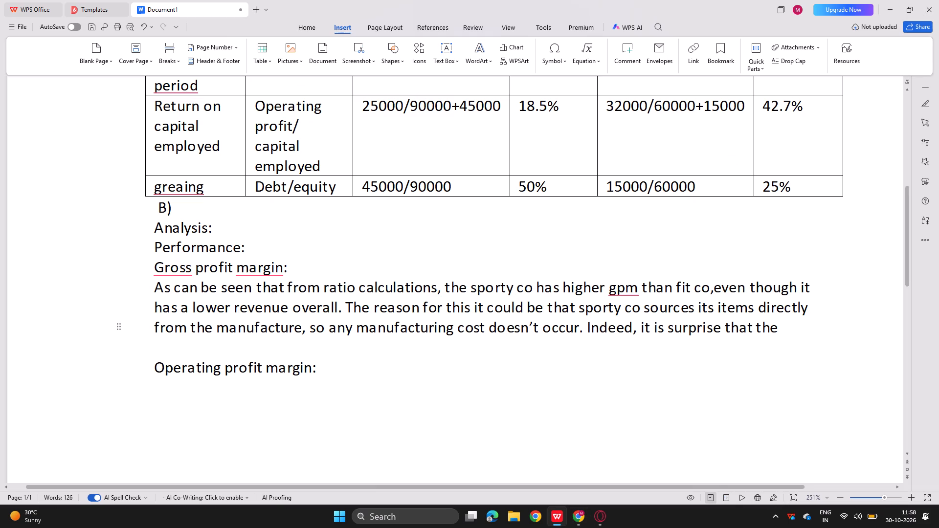
Continue the "Indeed" sentence with "fit co has higher profit margin".
{"action": "left_click", "coordinate": [776, 333]}
{"action": "key", "text": "space"}
{"action": "type", "text": "fit co has higher profir m"}
{"action": "key", "text": "BackSpace"}
{"action": "key", "text": "BackSpace"}
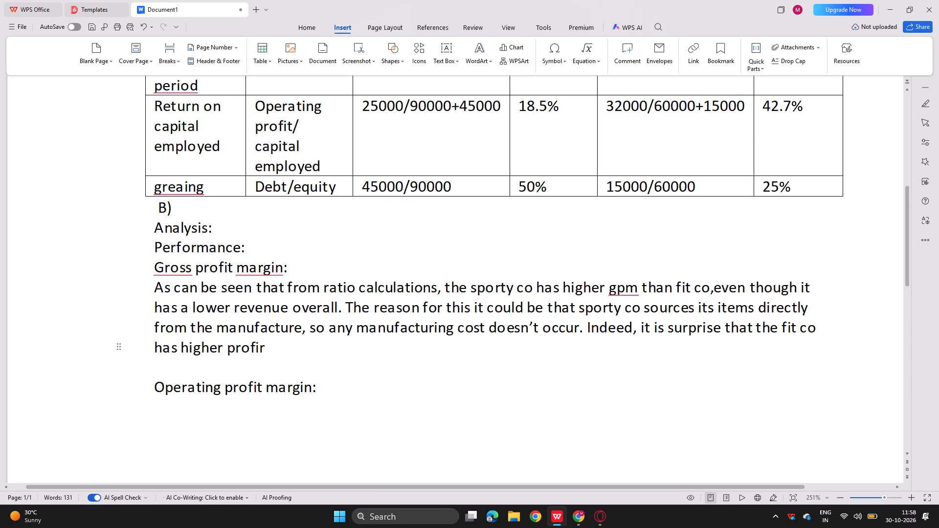
{"action": "key", "text": "BackSpace"}
{"action": "type", "text": "t margin"}
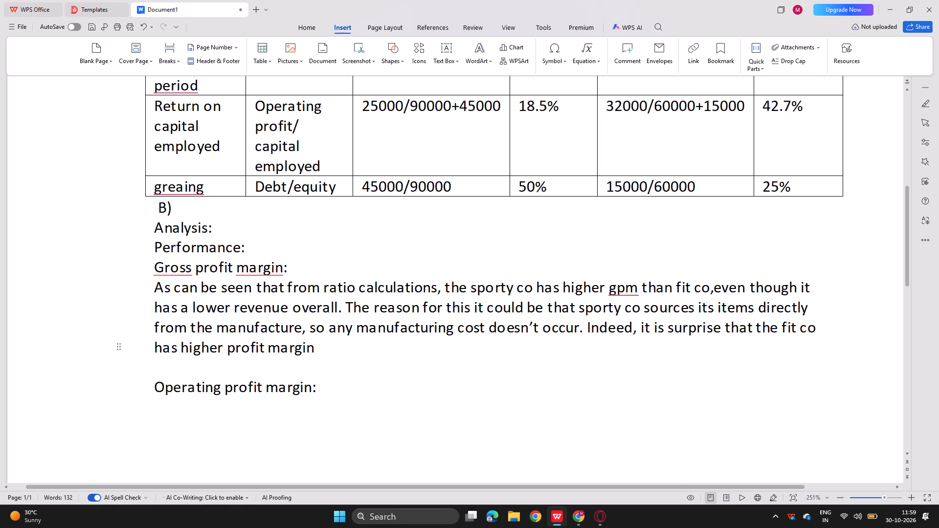
Check the model answer in Chrome and replace "higher" with "lower" in the Fit Co profit margin sentence in WPS.
{"action": "key", "text": "alt+Tab"}
{"action": "key", "text": "alt+Tab"}
{"action": "left_click", "coordinate": [223, 347]}
{"action": "key", "text": "BackSpace"}
{"action": "key", "text": "BackSpace"}
{"action": "key", "text": "BackSpace"}
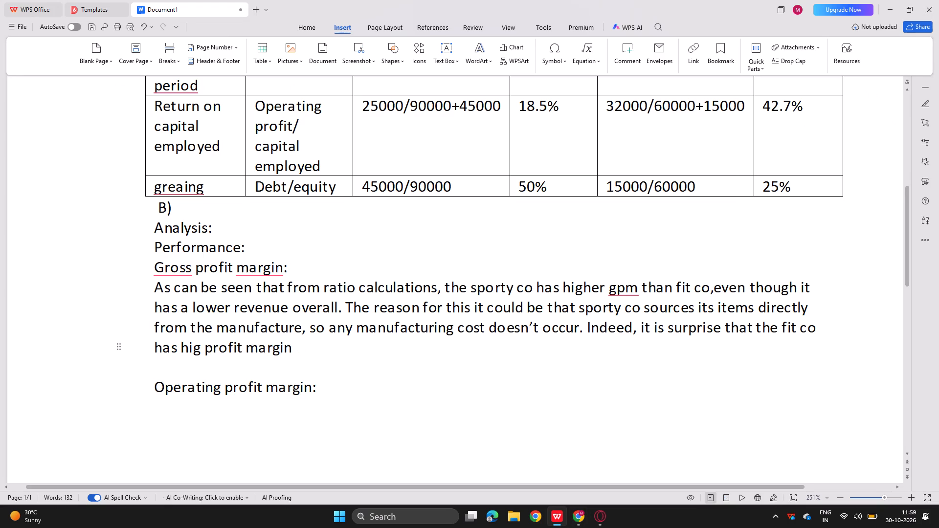
{"action": "key", "text": "BackSpace"}
{"action": "key", "text": "BackSpace"}
{"action": "key", "text": "BackSpace"}
{"action": "type", "text": "lower"}
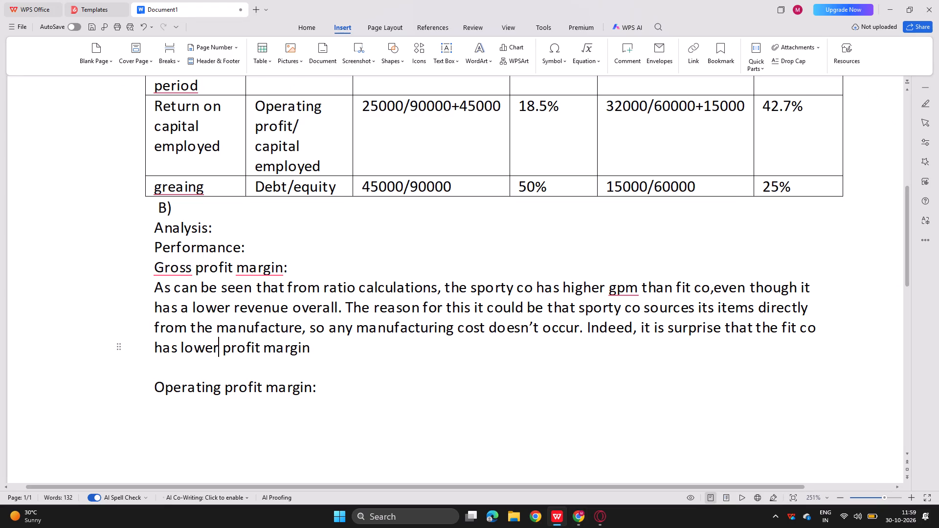
Add "then" after "profit margin" at the end of the Fit Co sentence.
{"action": "left_click", "coordinate": [331, 349]}
{"action": "type", "text": "then"}
{"action": "key", "text": "space"}
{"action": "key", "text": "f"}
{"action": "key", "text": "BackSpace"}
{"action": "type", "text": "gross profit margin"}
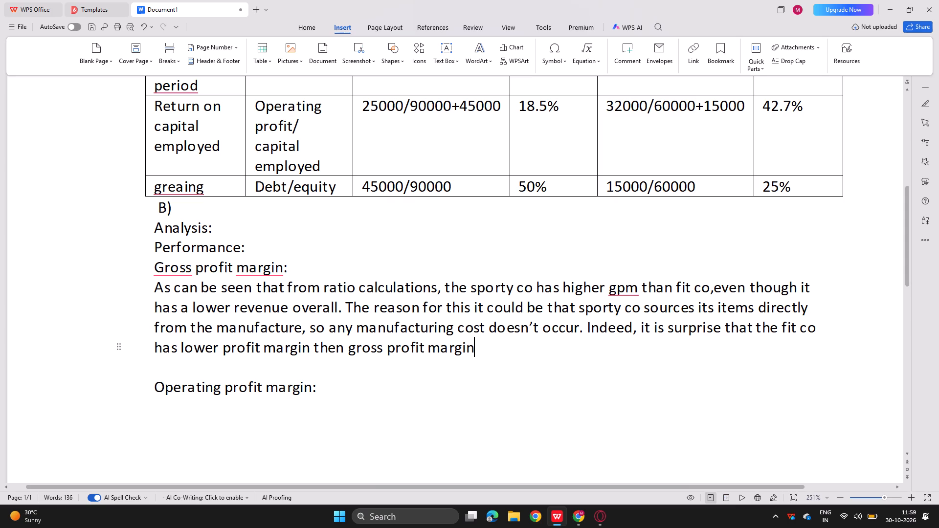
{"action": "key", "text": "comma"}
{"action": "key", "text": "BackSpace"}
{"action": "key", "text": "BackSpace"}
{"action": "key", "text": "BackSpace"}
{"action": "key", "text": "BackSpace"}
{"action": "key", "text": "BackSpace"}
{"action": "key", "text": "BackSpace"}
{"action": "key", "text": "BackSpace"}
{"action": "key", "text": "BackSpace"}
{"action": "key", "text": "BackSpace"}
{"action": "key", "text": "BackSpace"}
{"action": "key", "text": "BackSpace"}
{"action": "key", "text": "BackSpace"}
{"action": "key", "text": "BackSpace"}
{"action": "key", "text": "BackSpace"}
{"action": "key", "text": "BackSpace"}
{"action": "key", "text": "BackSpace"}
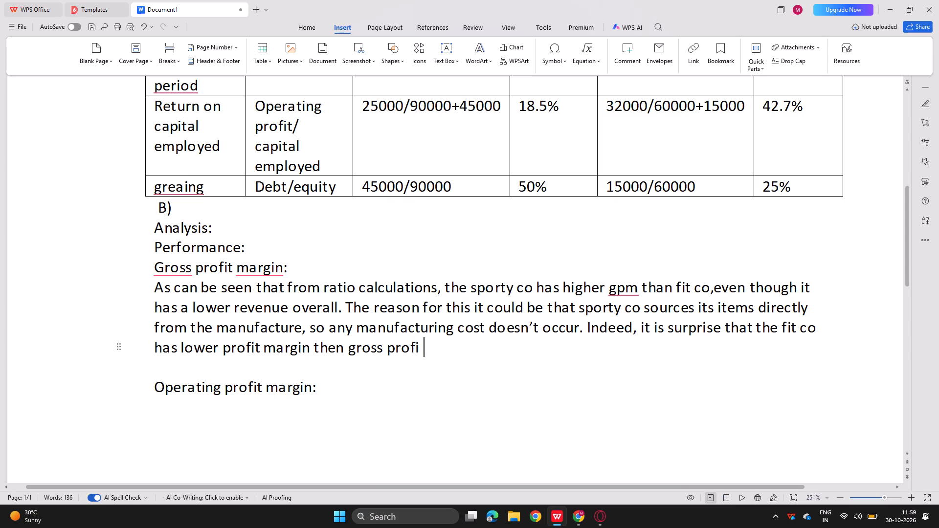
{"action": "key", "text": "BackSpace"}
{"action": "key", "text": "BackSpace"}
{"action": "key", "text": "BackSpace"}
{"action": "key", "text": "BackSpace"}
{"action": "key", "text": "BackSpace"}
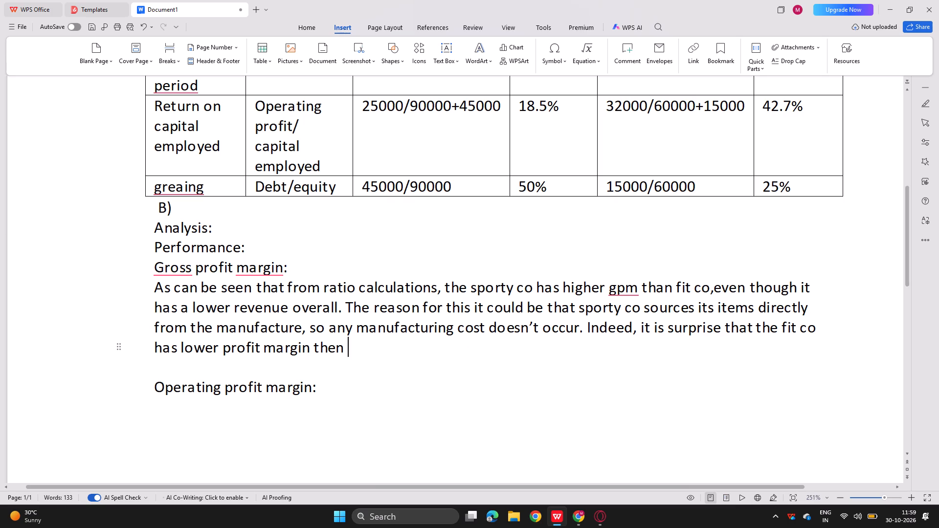
End the Fit Co profit margin sentence with "sporty co." after "then".
{"action": "type", "text": "aporty vo"}
{"action": "key", "text": "BackSpace"}
{"action": "key", "text": "BackSpace"}
{"action": "key", "text": "BackSpace"}
{"action": "key", "text": "BackSpace"}
{"action": "key", "text": "BackSpace"}
{"action": "key", "text": "BackSpace"}
{"action": "key", "text": "BackSpace"}
{"action": "key", "text": "BackSpace"}
{"action": "key", "text": "BackSpace"}
{"action": "type", "text": "sporty co."}
{"action": "key", "text": "Return"}
{"action": "key", "text": "BackSpace"}
Check the model answer in Chrome and begin a new sentence in WPS: "It means that such goods will be sold at a higher".
{"action": "key", "text": "alt+Tab"}
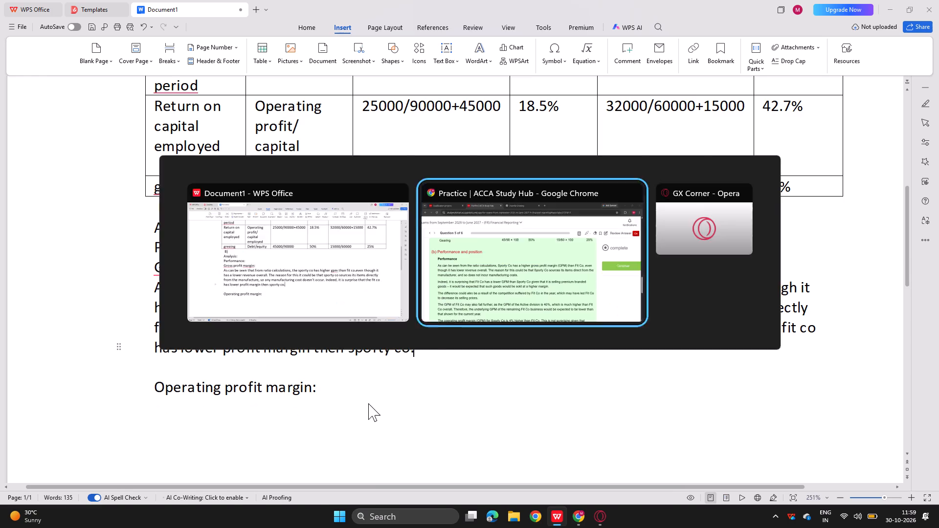
{"action": "scroll", "coordinate": [391, 372], "scroll_direction": "up", "scroll_amount": 1}
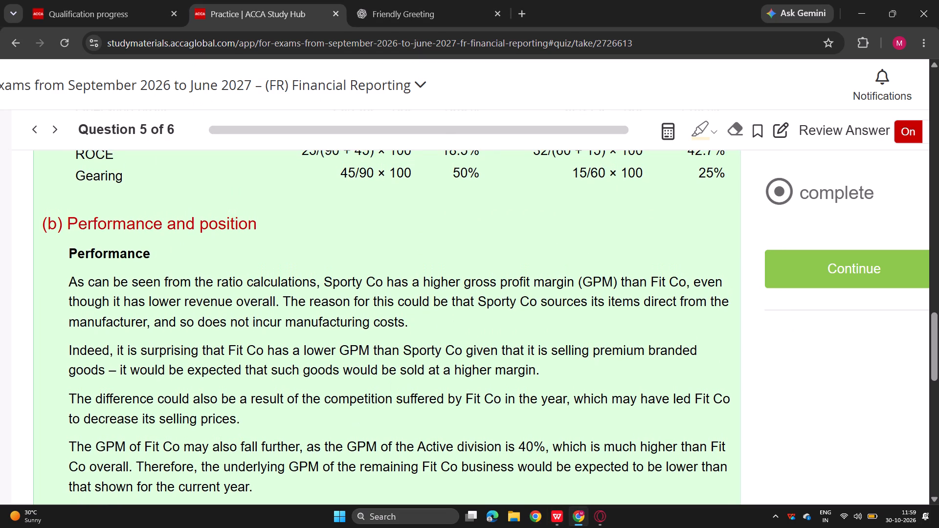
{"action": "scroll", "coordinate": [370, 381], "scroll_direction": "up", "scroll_amount": 1}
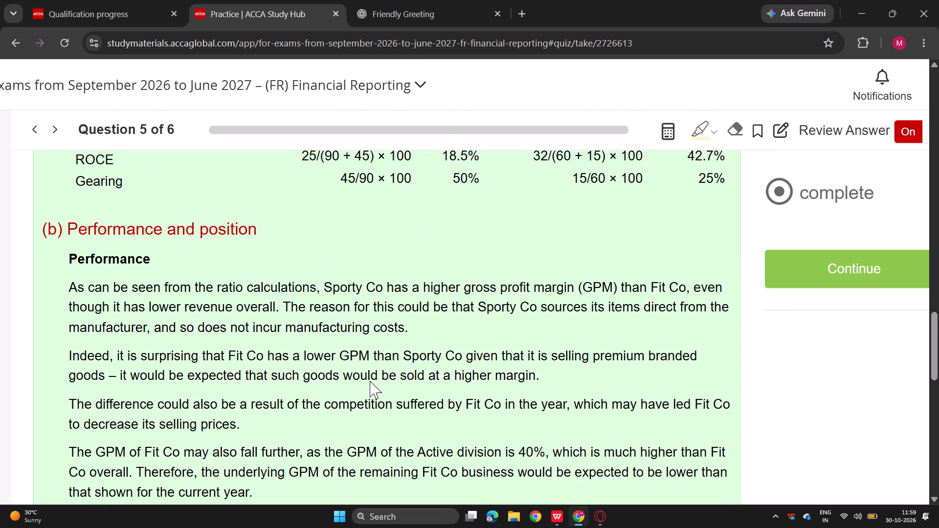
{"action": "scroll", "coordinate": [370, 381], "scroll_direction": "up", "scroll_amount": 1}
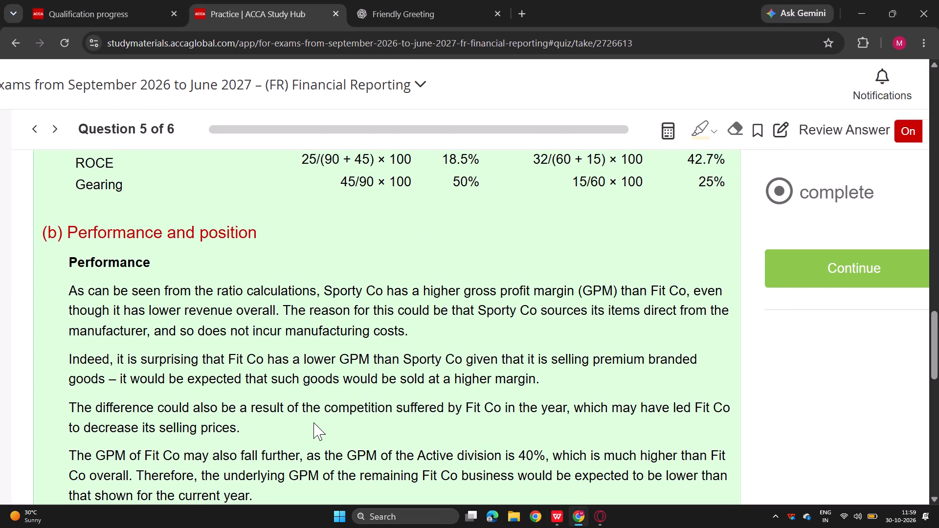
{"action": "key", "text": "alt+Tab"}
{"action": "key", "text": "alt+Tab"}
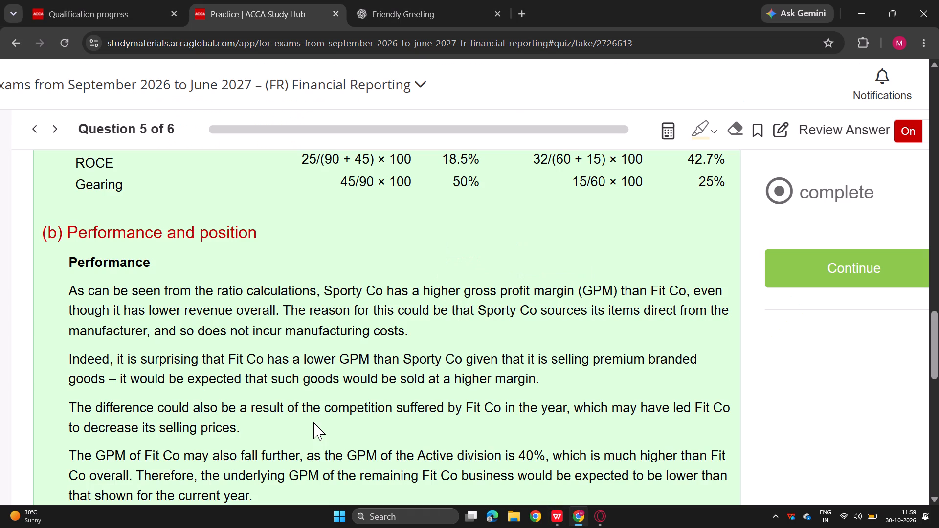
{"action": "key", "text": "alt+Tab"}
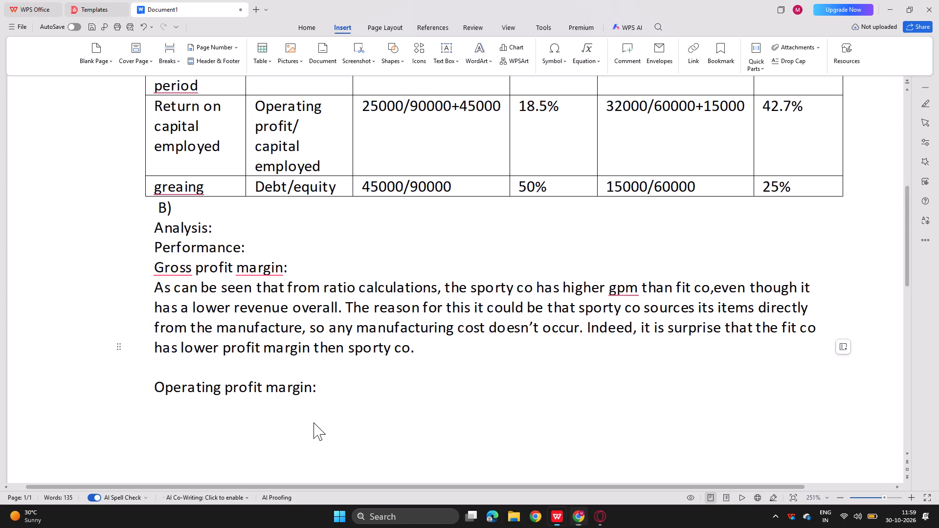
{"action": "key", "text": "space"}
{"action": "type", "text": "it means that such s"}
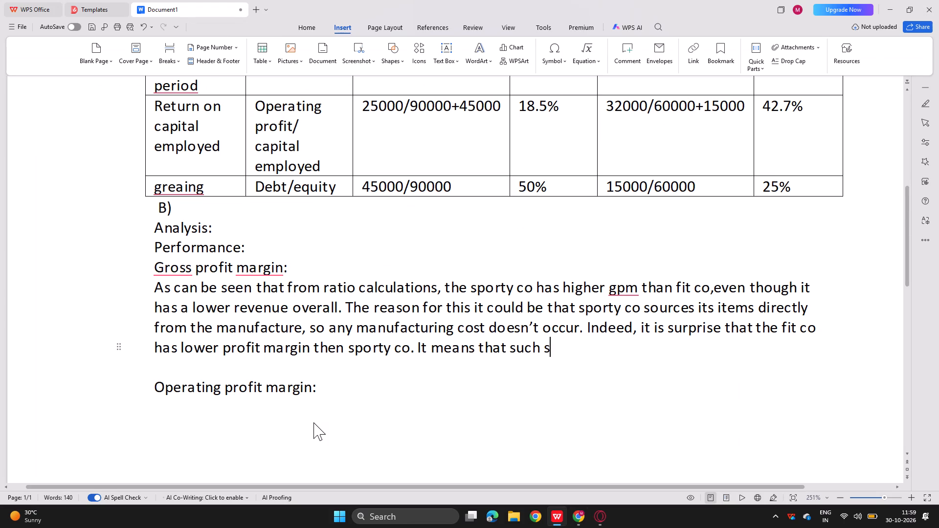
{"action": "key", "text": "BackSpace"}
{"action": "type", "text": "goods will be sold at a higher"}
{"action": "key", "text": "space"}
Check the model wording in Chrome and finish the WPS sentence about the goods sold with "margin.".
{"action": "key", "text": "alt+Tab"}
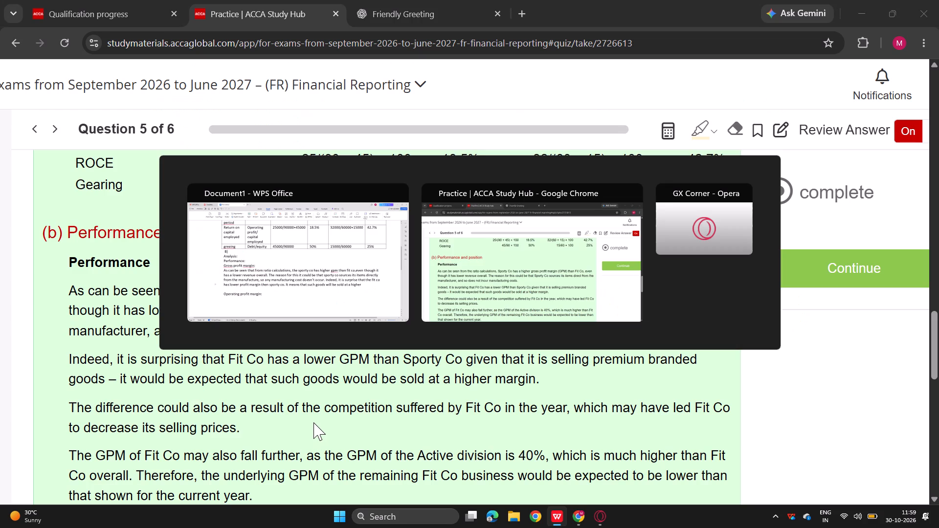
{"action": "key", "text": "alt+Tab"}
{"action": "type", "text": "marign"}
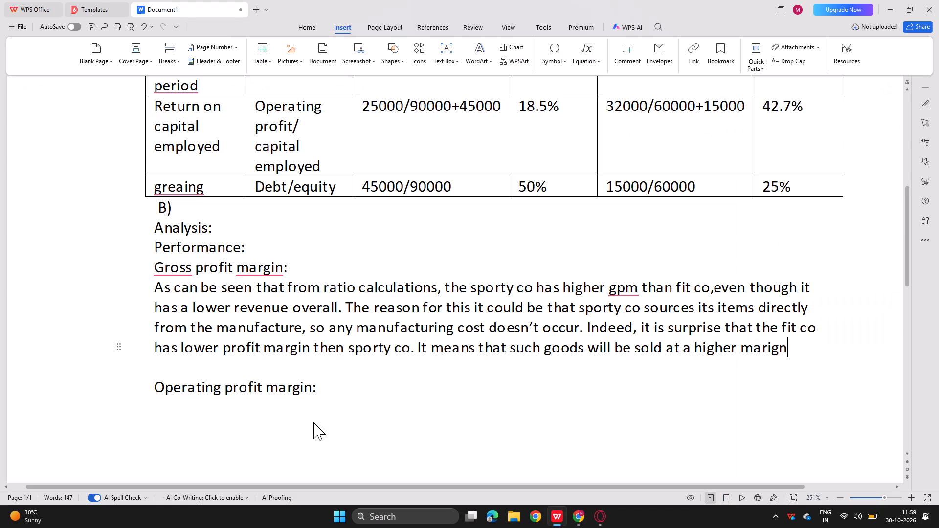
{"action": "key", "text": "BackSpace"}
{"action": "key", "text": "BackSpace"}
{"action": "type", "text": "gn"}
{"action": "key", "text": "equal"}
{"action": "key", "text": "BackSpace"}
{"action": "key", "text": "BackSpace"}
{"action": "key", "text": "BackSpace"}
{"action": "key", "text": "BackSpace"}
{"action": "type", "text": "gin,"}
{"action": "key", "text": "BackSpace"}
{"action": "key", "text": "period"}
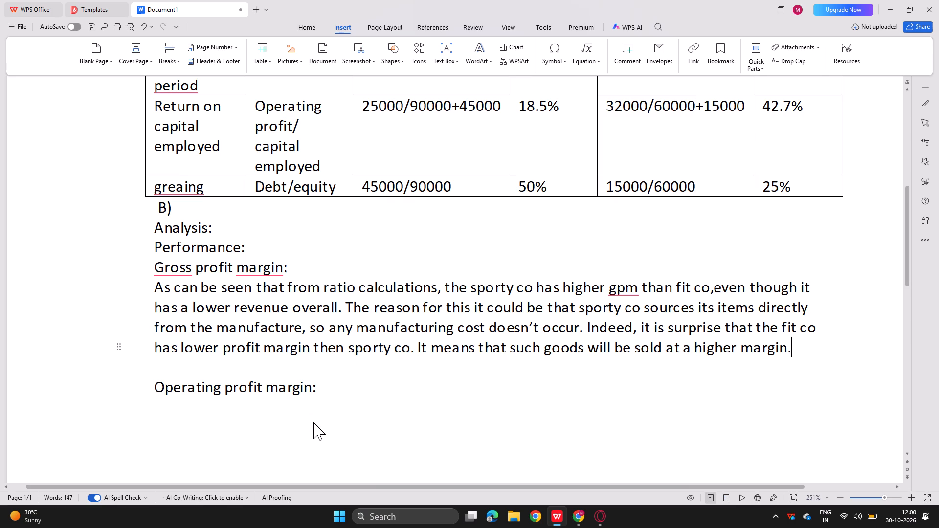
Check the next model paragraph in Chrome and start a new line in WPS with "Maybe also the reason".
{"action": "key", "text": "Return"}
{"action": "key", "text": "alt+Tab"}
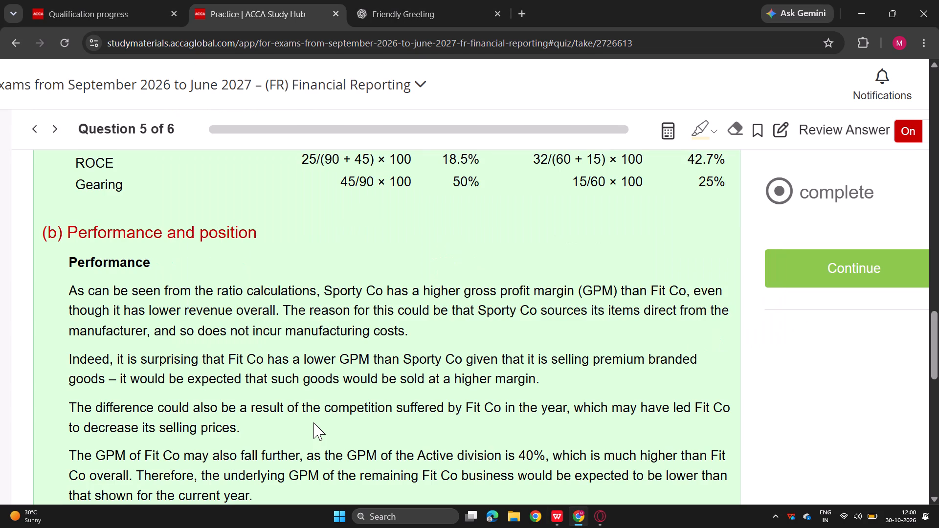
{"action": "scroll", "coordinate": [313, 422], "scroll_direction": "down", "scroll_amount": 1}
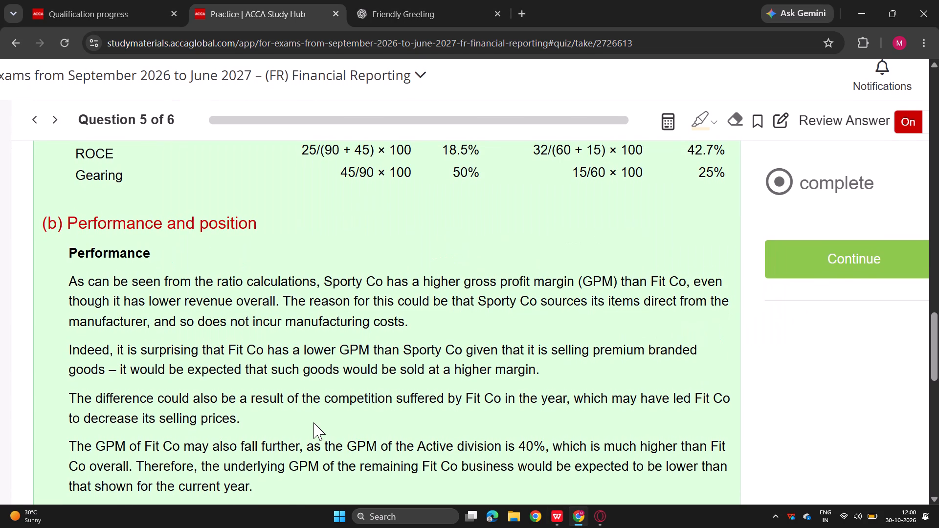
{"action": "key", "text": "alt+Tab"}
{"action": "type", "text": "maybe also the reaS"}
{"action": "key", "text": "BackSpace"}
{"action": "type", "text": "son is"}
{"action": "key", "text": "BackSpace"}
{"action": "key", "text": "BackSpace"}
{"action": "key", "text": "BackSpace"}
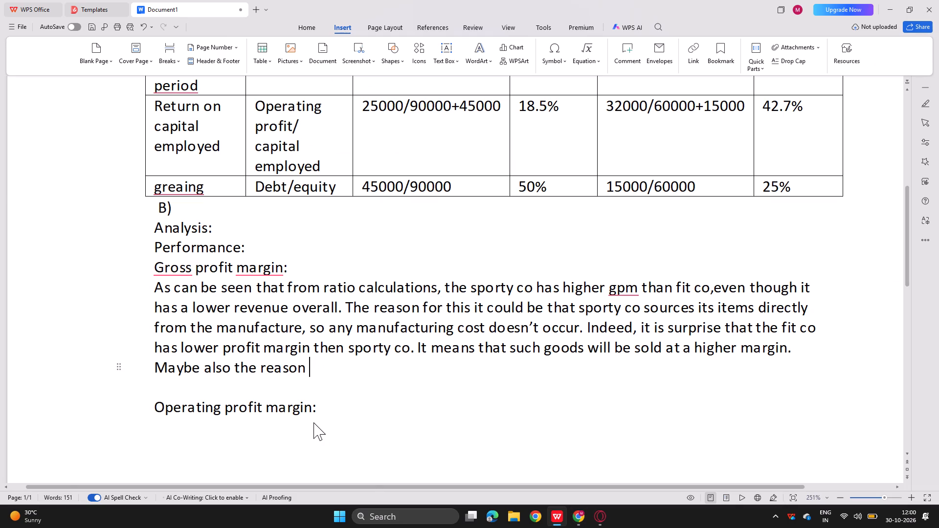
Continue the "Maybe also the reason" sentence with "is that the difference of fit co".
{"action": "type", "text": "is that the fir"}
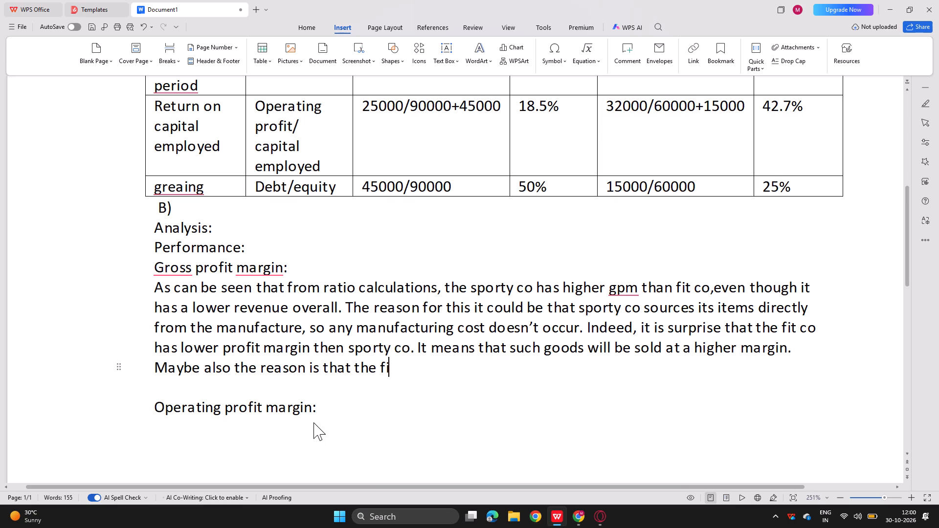
{"action": "key", "text": "space"}
{"action": "key", "text": "BackSpace"}
{"action": "key", "text": "BackSpace"}
{"action": "key", "text": "t"}
{"action": "key", "text": "BackSpace"}
{"action": "key", "text": "BackSpace"}
{"action": "key", "text": "BackSpace"}
{"action": "type", "text": "differenv"}
{"action": "key", "text": "BackSpace"}
{"action": "type", "text": "ce of fit co"}
{"action": "key", "text": "space"}
Recheck the model answer in Chrome and replace "of fit co" in the WPS sentence with "that resulted into the gross prfoit".
{"action": "key", "text": "alt+Tab"}
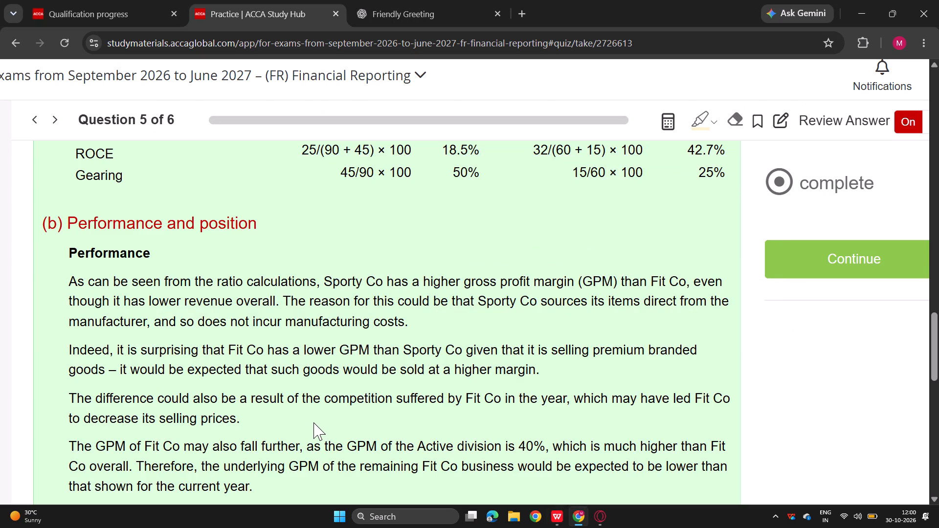
{"action": "key", "text": "alt+Tab"}
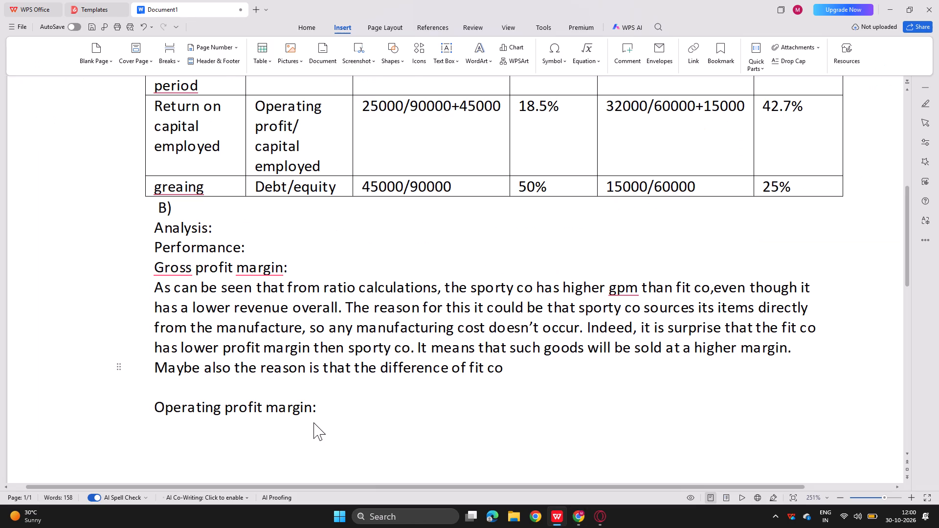
{"action": "key", "text": "alt+Tab"}
{"action": "key", "text": "alt+Tab"}
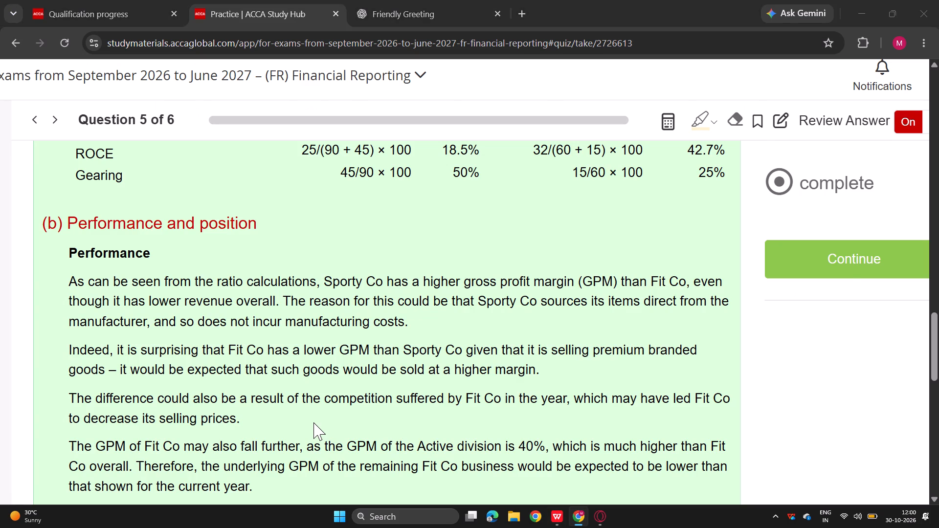
{"action": "key", "text": "BackSpace"}
{"action": "key", "text": "BackSpace"}
{"action": "key", "text": "BackSpace"}
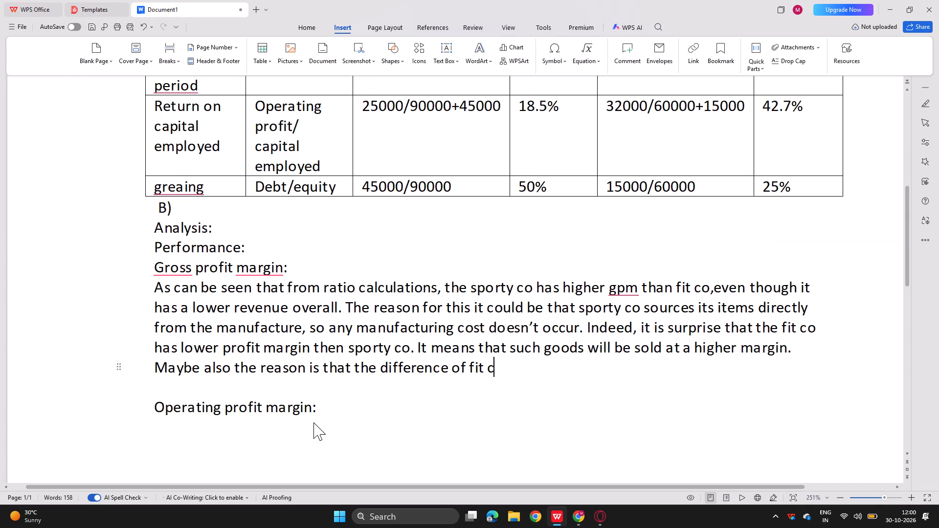
{"action": "key", "text": "BackSpace"}
{"action": "key", "text": "BackSpace"}
{"action": "key", "text": "BackSpace"}
{"action": "key", "text": "BackSpace"}
{"action": "key", "text": "BackSpace"}
{"action": "key", "text": "BackSpace"}
{"action": "key", "text": "BackSpace"}
{"action": "type", "text": "hta"}
{"action": "key", "text": "BackSpace"}
{"action": "key", "text": "BackSpace"}
{"action": "key", "text": "BackSpace"}
{"action": "type", "text": "that resulted into the"}
{"action": "key", "text": "space"}
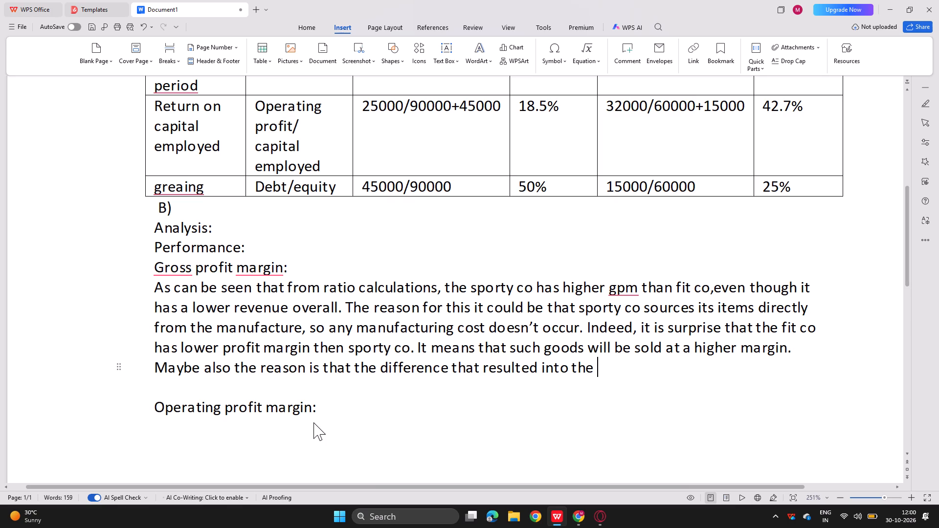
{"action": "type", "text": "gross prfoit"}
{"action": "key", "text": "space"}
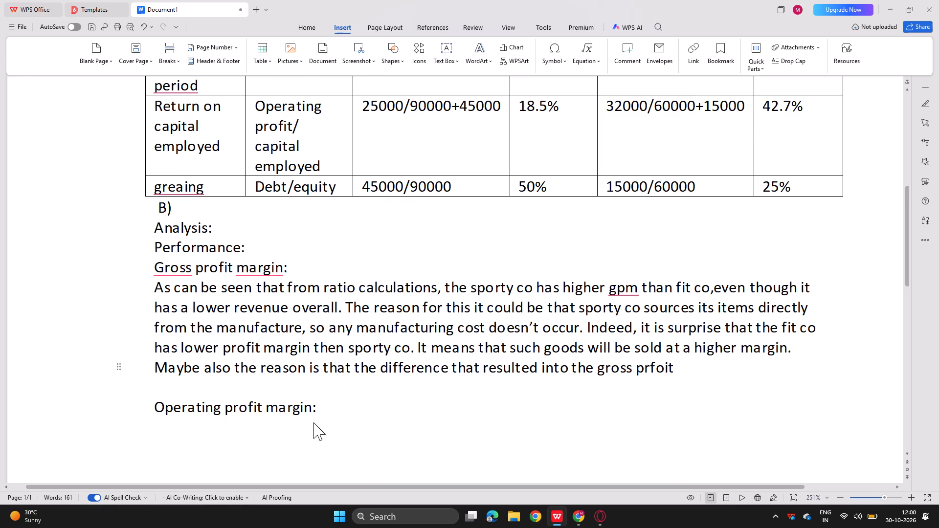
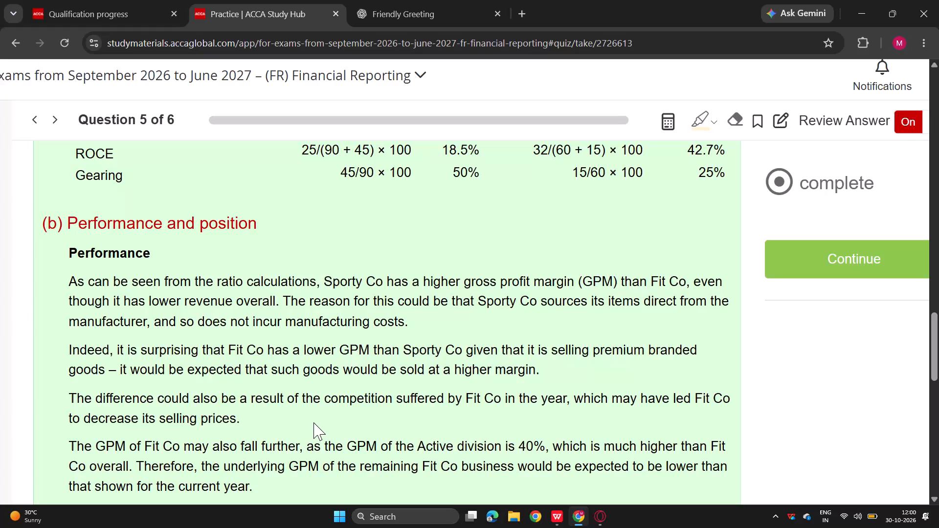
Return to WPS and replace "the gross prfoit" at the end of the "Maybe also the reason" sentence with "suffer of fit co".
{"action": "key", "text": "alt+Tab"}
{"action": "key", "text": "BackSpace"}
{"action": "key", "text": "BackSpace"}
{"action": "key", "text": "BackSpace"}
{"action": "key", "text": "BackSpace"}
{"action": "key", "text": "BackSpace"}
{"action": "key", "text": "BackSpace"}
{"action": "key", "text": "BackSpace"}
{"action": "key", "text": "BackSpace"}
{"action": "key", "text": "BackSpace"}
{"action": "key", "text": "BackSpace"}
{"action": "key", "text": "BackSpace"}
{"action": "key", "text": "BackSpace"}
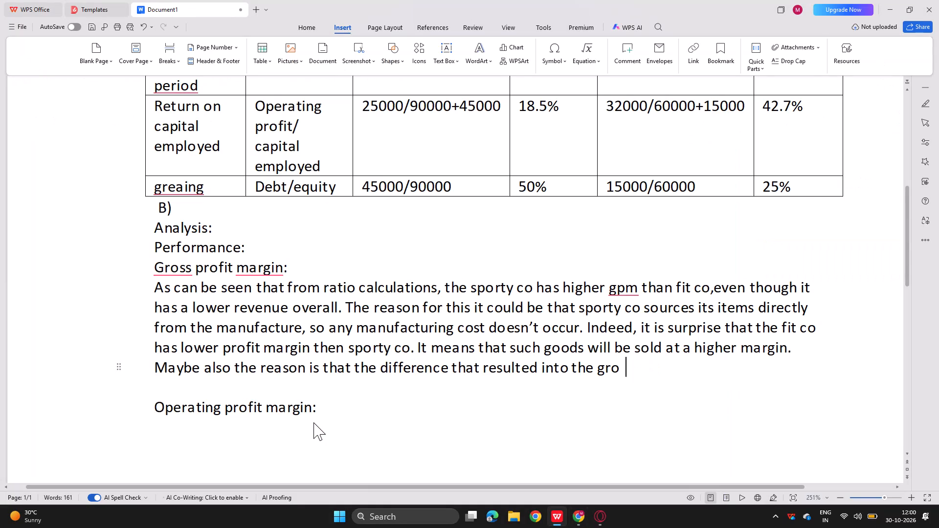
{"action": "key", "text": "BackSpace"}
{"action": "key", "text": "BackSpace"}
{"action": "key", "text": "BackSpace"}
{"action": "key", "text": "BackSpace"}
{"action": "key", "text": "BackSpace"}
{"action": "key", "text": "BackSpace"}
{"action": "type", "text": "the"}
{"action": "key", "text": "space"}
{"action": "key", "text": "BackSpace"}
{"action": "key", "text": "BackSpace"}
{"action": "key", "text": "BackSpace"}
{"action": "key", "text": "BackSpace"}
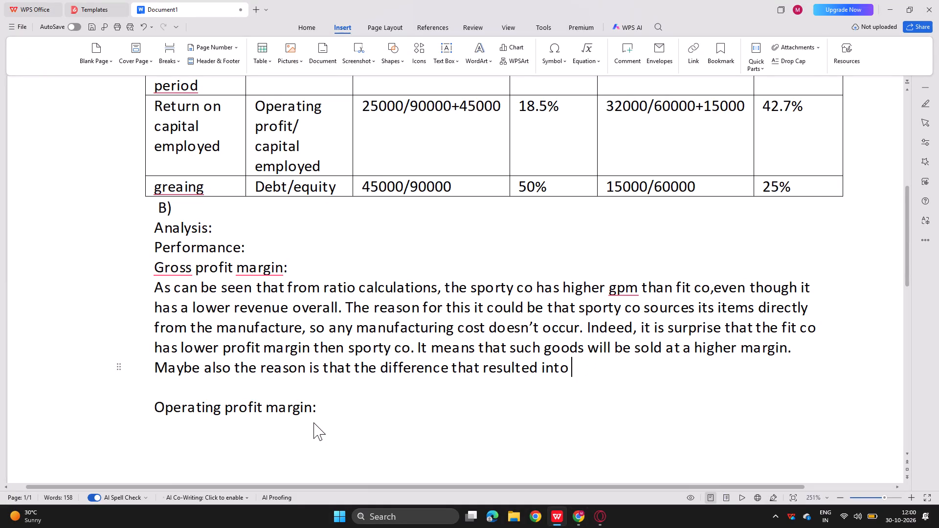
{"action": "type", "text": "duff"}
{"action": "key", "text": "BackSpace"}
{"action": "key", "text": "BackSpace"}
{"action": "key", "text": "BackSpace"}
{"action": "key", "text": "BackSpace"}
{"action": "type", "text": "suffer of fit co"}
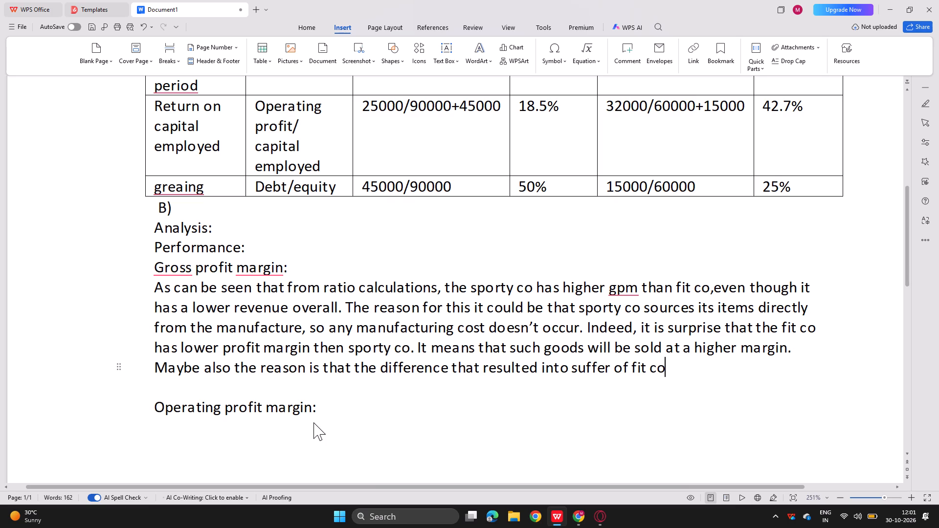
Recheck the competition paragraph of the model answer in Chrome and continue the WPS sentence with ", which may led to fit co".
{"action": "type", "text": ", th"}
{"action": "key", "text": "alt+Tab"}
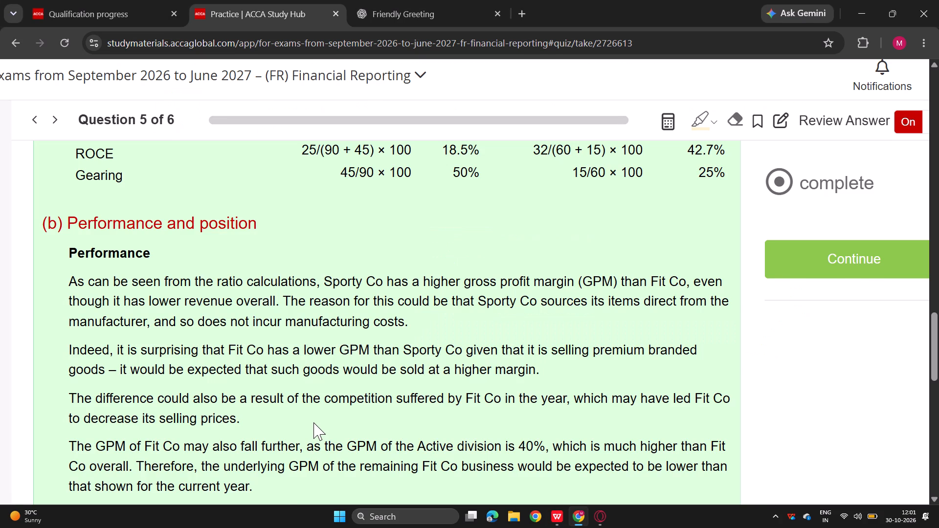
{"action": "key", "text": "alt+Tab"}
{"action": "key", "text": "alt+Tab"}
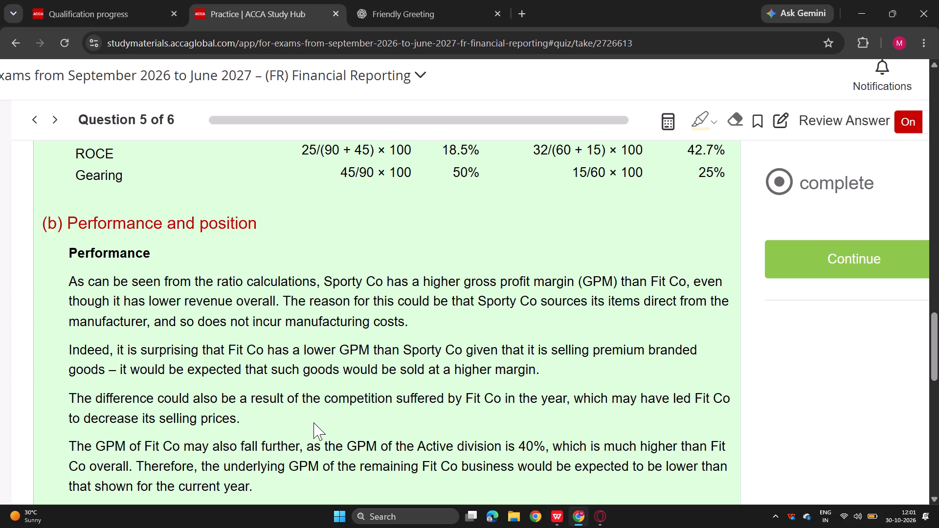
{"action": "key", "text": "alt+Tab"}
{"action": "key", "text": "BackSpace"}
{"action": "key", "text": "BackSpace"}
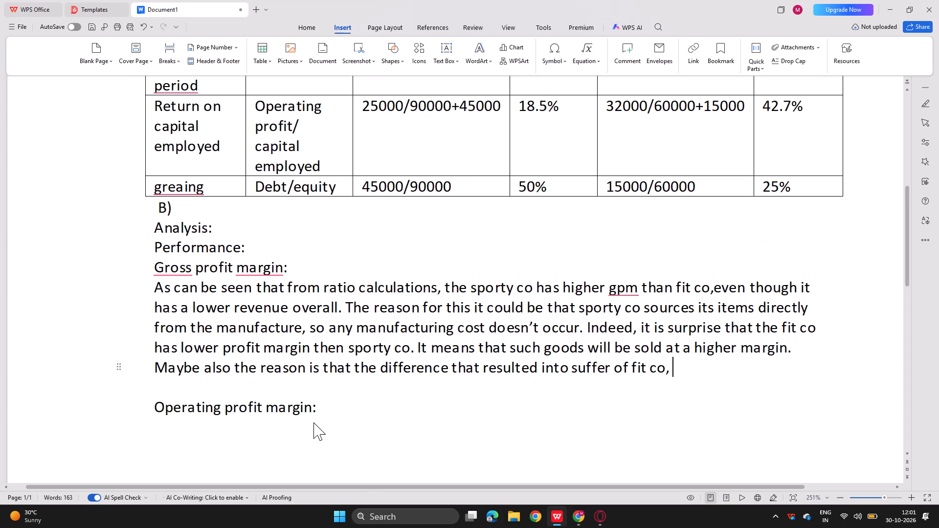
{"action": "type", "text": "which may led to fir"}
{"action": "key", "text": "space"}
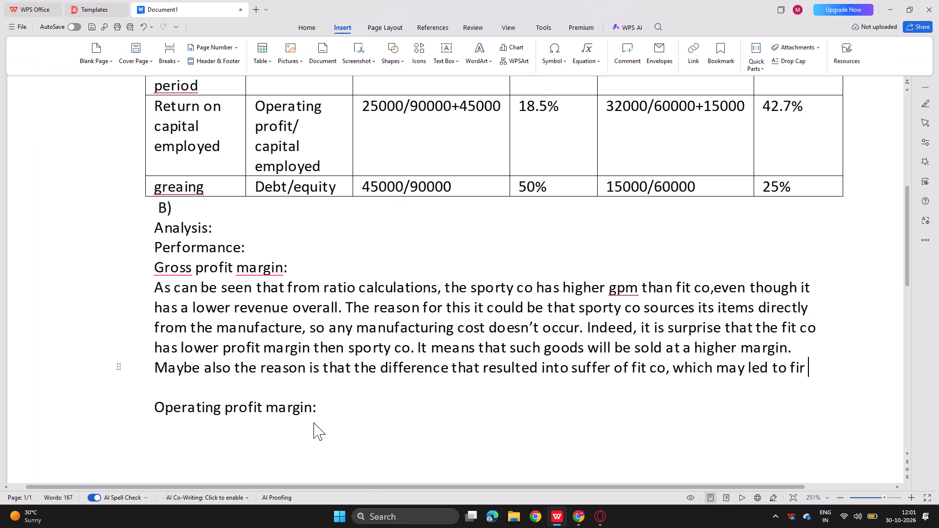
{"action": "key", "text": "BackSpace"}
{"action": "key", "text": "BackSpace"}
{"action": "type", "text": "t co"}
{"action": "key", "text": "space"}
Finish the gross profit margin paragraph with "to decrease its selling price.".
{"action": "type", "text": "ro"}
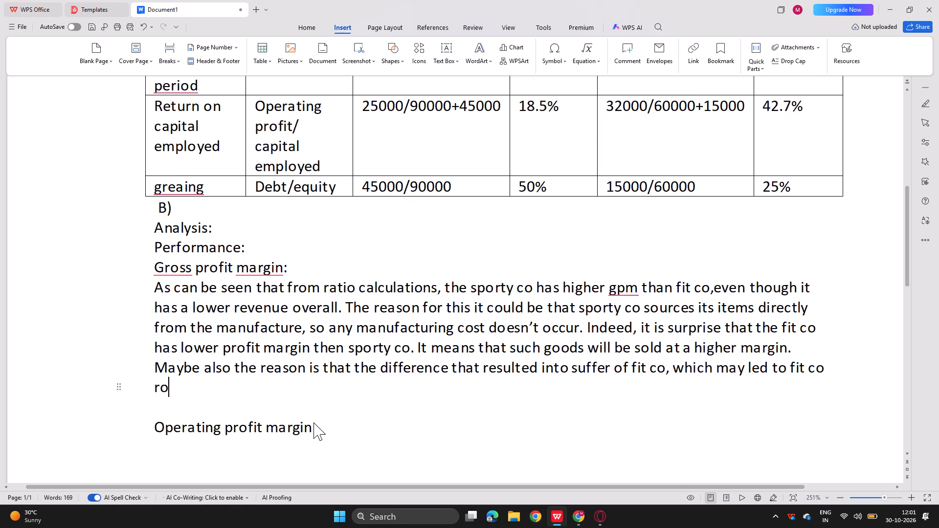
{"action": "key", "text": "BackSpace"}
{"action": "key", "text": "BackSpace"}
{"action": "type", "text": "to decrease its selling price"}
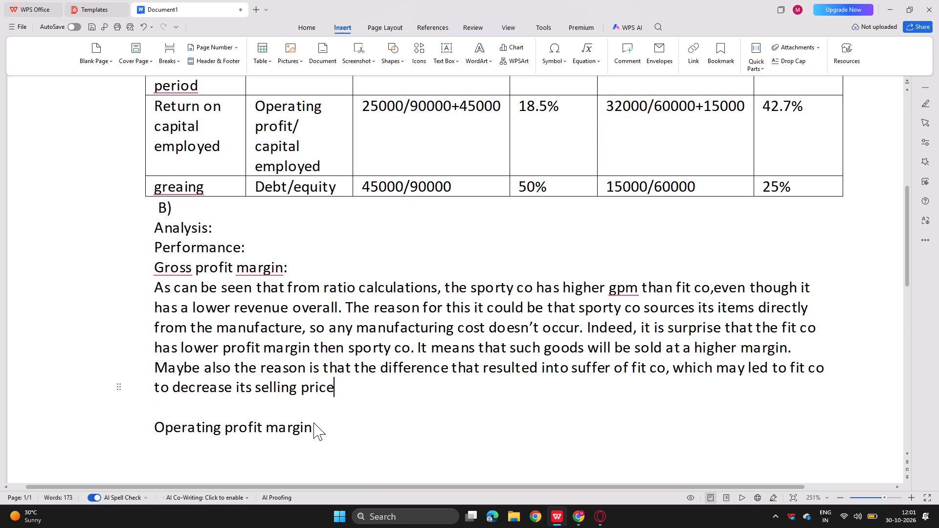
{"action": "key", "text": "period"}
{"action": "key", "text": "Return"}
{"action": "key", "text": "Return"}
{"action": "key", "text": "BackSpace"}
{"action": "key", "text": "BackSpace"}
{"action": "key", "text": "BackSpace"}
{"action": "key", "text": "period"}
Place the cursor under the "Operating profit margin:" heading and review the operating profit margin figures in the ratio table.
{"action": "left_click", "coordinate": [345, 442]}
{"action": "scroll", "coordinate": [316, 334], "scroll_direction": "up", "scroll_amount": 1}
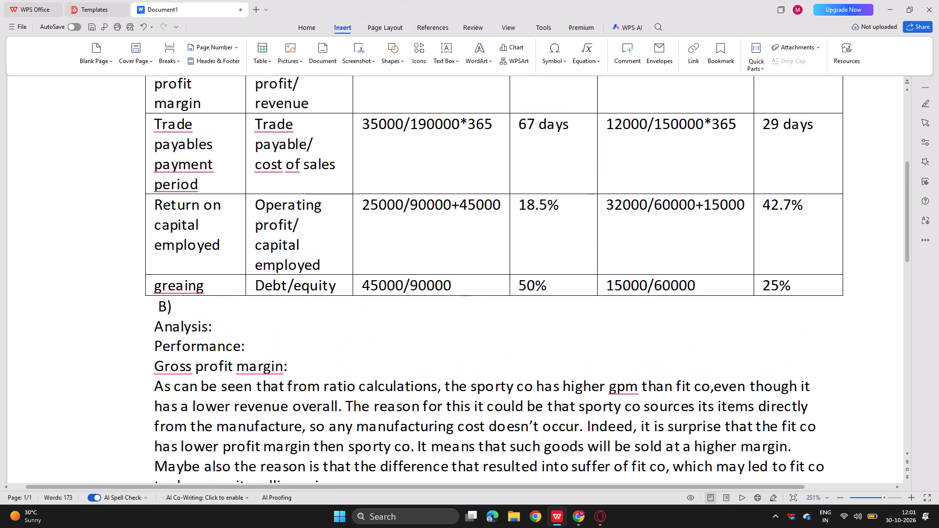
{"action": "scroll", "coordinate": [316, 334], "scroll_direction": "up", "scroll_amount": 1}
{"action": "scroll", "coordinate": [517, 384], "scroll_direction": "up", "scroll_amount": 1}
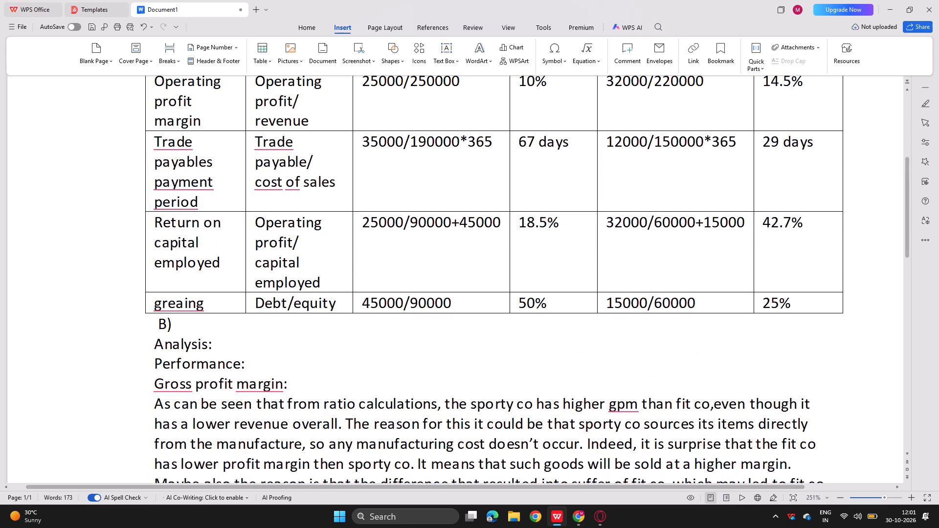
{"action": "scroll", "coordinate": [517, 384], "scroll_direction": "up", "scroll_amount": 4}
{"action": "scroll", "coordinate": [517, 384], "scroll_direction": "down", "scroll_amount": 2}
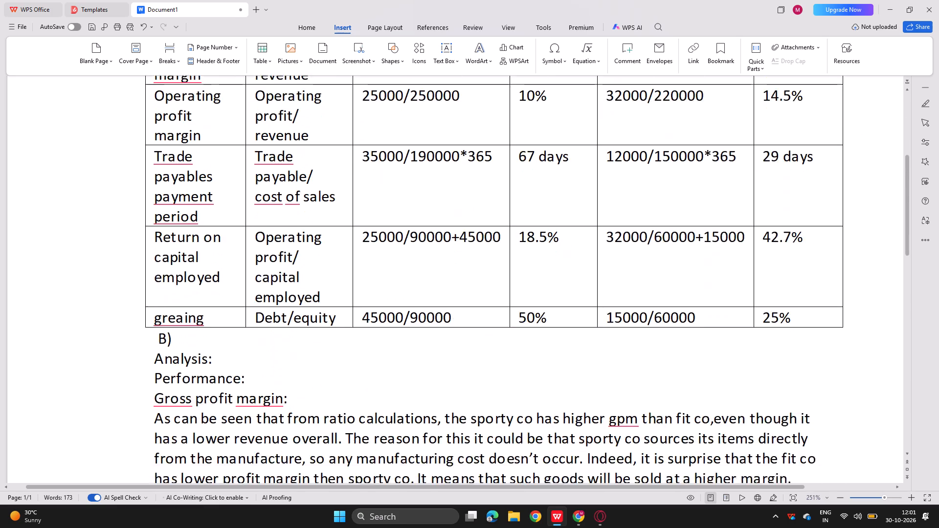
{"action": "scroll", "coordinate": [517, 384], "scroll_direction": "down", "scroll_amount": 3}
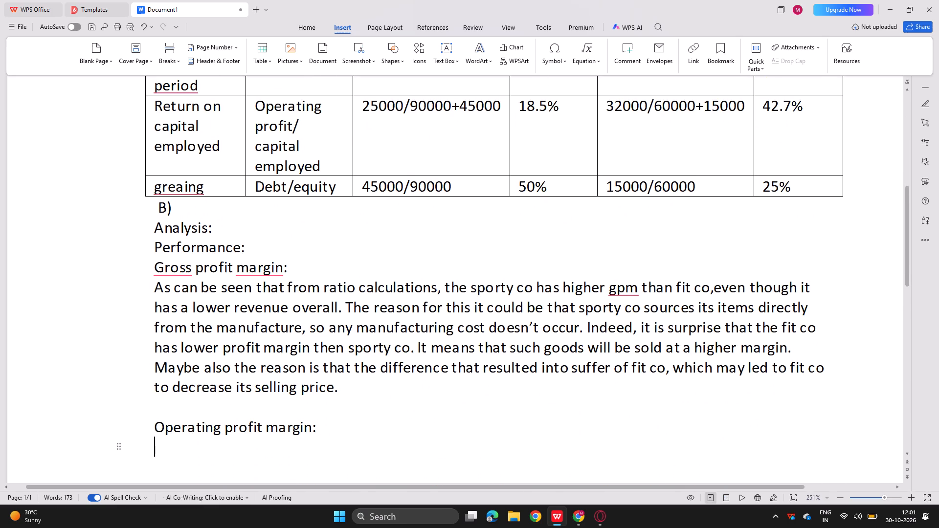
{"action": "scroll", "coordinate": [517, 384], "scroll_direction": "down", "scroll_amount": 1}
Begin the paragraph under "Operating profit margin:" with "As can be seen that from the ratio calcualtions".
{"action": "type", "text": "as"}
{"action": "key", "text": "space"}
{"action": "type", "text": "can be seen the"}
{"action": "key", "text": "space"}
{"action": "key", "text": "BackSpace"}
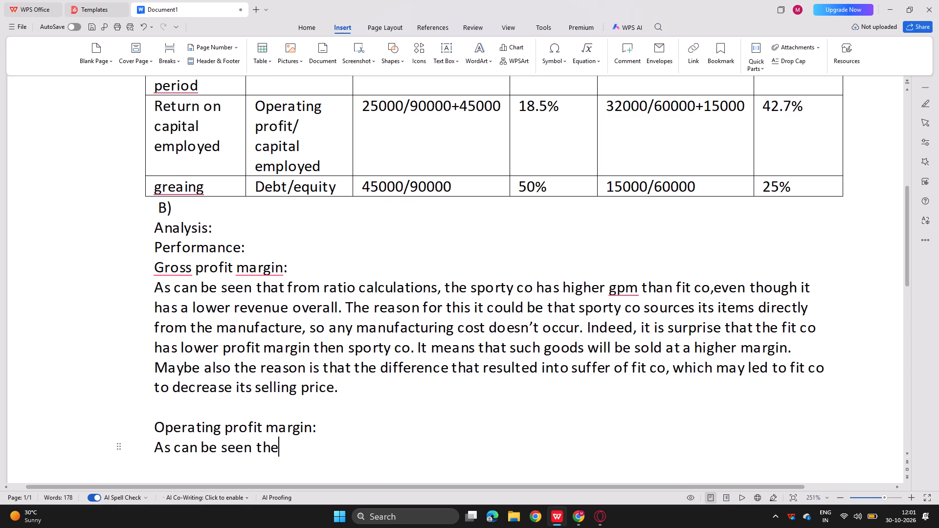
{"action": "key", "text": "BackSpace"}
{"action": "type", "text": "at form"}
{"action": "key", "text": "space"}
{"action": "key", "text": "BackSpace"}
{"action": "key", "text": "BackSpace"}
{"action": "key", "text": "BackSpace"}
{"action": "key", "text": "BackSpace"}
{"action": "type", "text": "tom"}
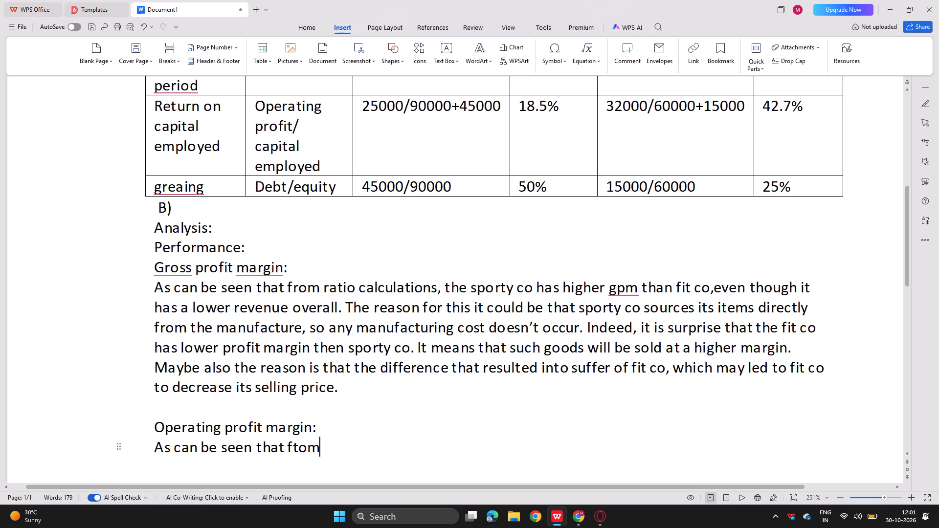
{"action": "key", "text": "BackSpace"}
{"action": "key", "text": "BackSpace"}
{"action": "key", "text": "BackSpace"}
{"action": "type", "text": "rom te"}
{"action": "key", "text": "BackSpace"}
{"action": "type", "text": "he ratio calu;a"}
{"action": "key", "text": "BackSpace"}
{"action": "key", "text": "BackSpace"}
{"action": "key", "text": "BackSpace"}
{"action": "type", "text": "cualtions of"}
{"action": "key", "text": "space"}
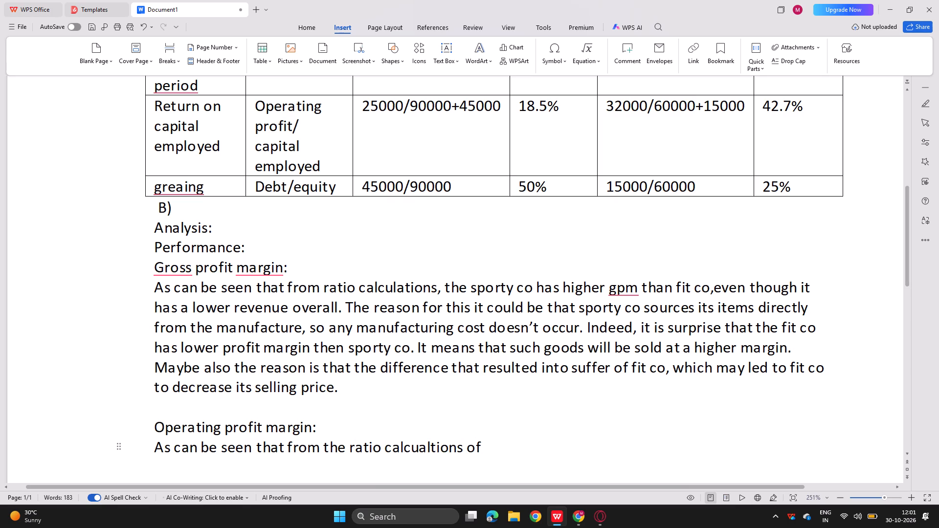
{"action": "key", "text": "BackSpace"}
{"action": "key", "text": "BackSpace"}
{"action": "key", "text": "BackSpace"}
{"action": "key", "text": "BackSpace"}
Continue the operating profit margin sentence with ", the sporty co has higher opm then fit co,".
{"action": "type", "text": ", thr psoty"}
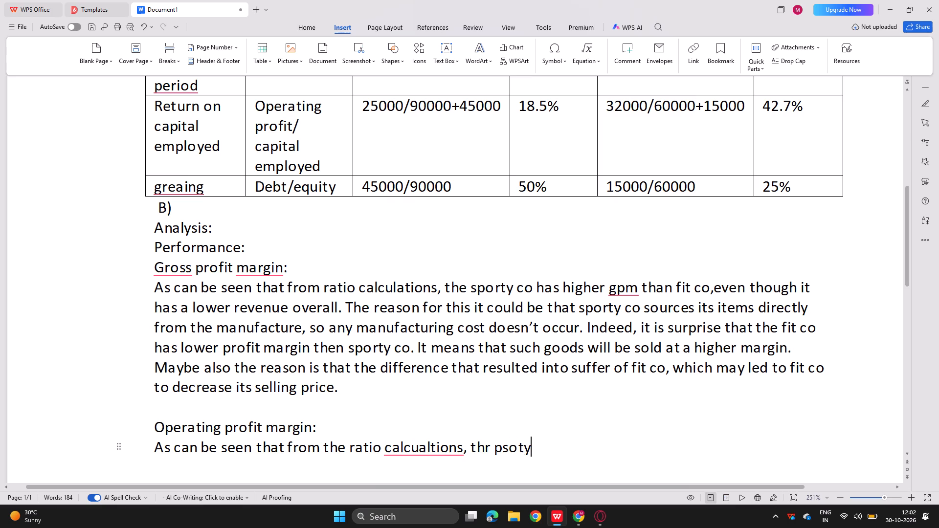
{"action": "key", "text": "space"}
{"action": "key", "text": "BackSpace"}
{"action": "key", "text": "BackSpace"}
{"action": "key", "text": "BackSpace"}
{"action": "key", "text": "BackSpace"}
{"action": "key", "text": "BackSpace"}
{"action": "key", "text": "BackSpace"}
{"action": "key", "text": "BackSpace"}
{"action": "key", "text": "BackSpace"}
{"action": "type", "text": "e sporty c"}
{"action": "type", "text": "o has higher"}
{"action": "key", "text": "space"}
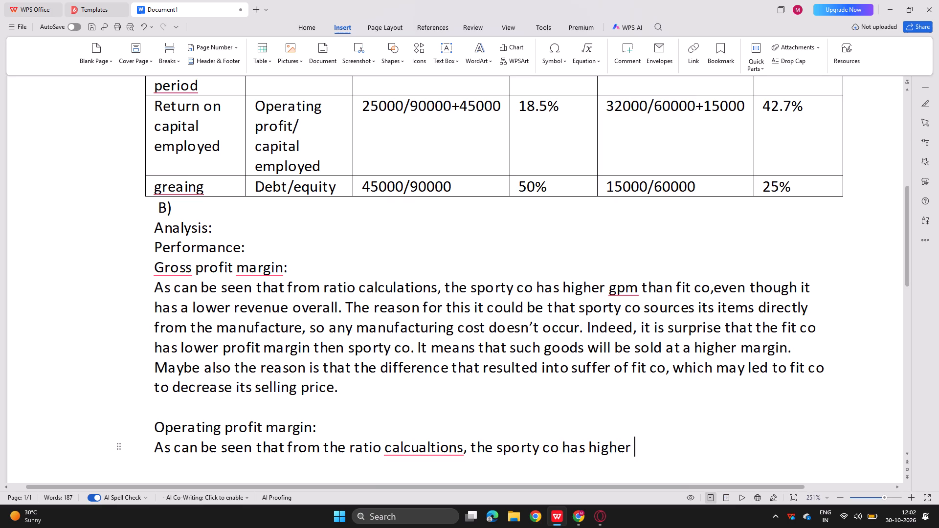
{"action": "type", "text": "opm"}
{"action": "key", "text": "space"}
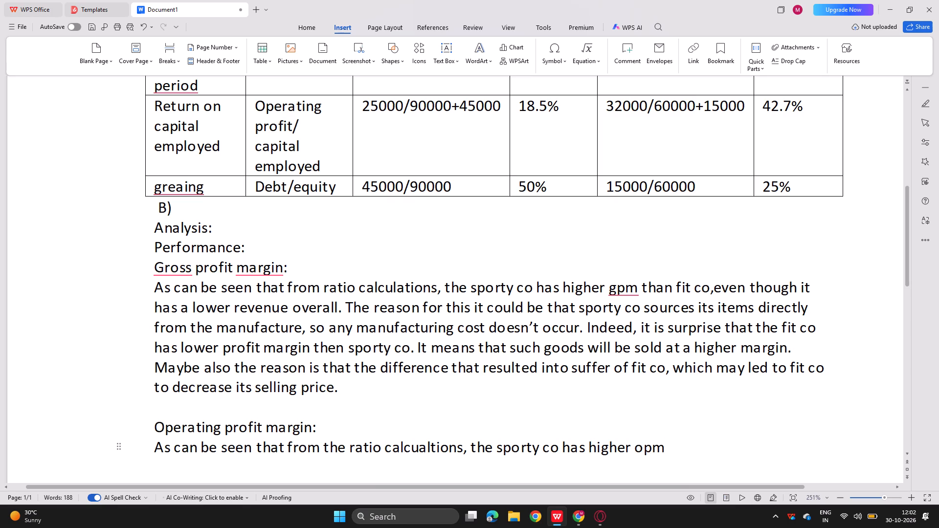
{"action": "key", "text": "BackSpace"}
{"action": "key", "text": "space"}
{"action": "type", "text": "then g"}
{"action": "key", "text": "BackSpace"}
{"action": "type", "text": "fit co,"}
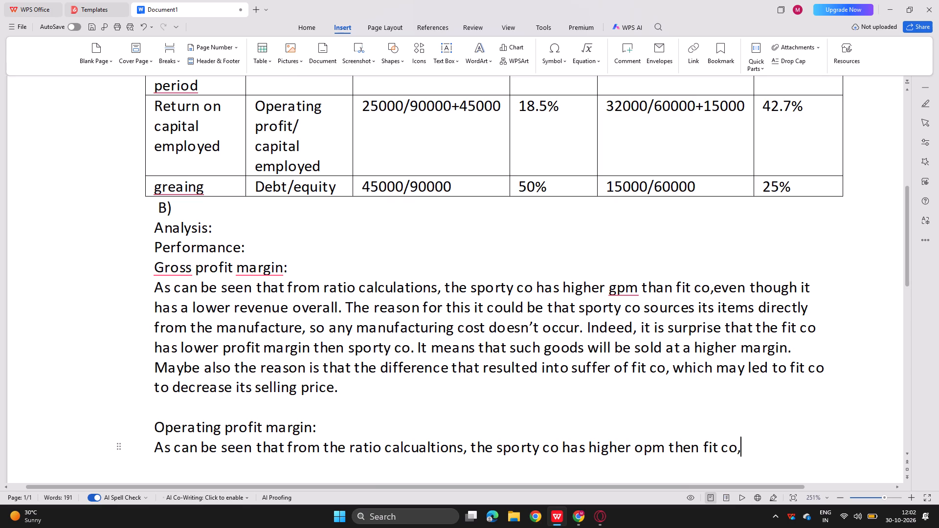
Switch to the practice question in Chrome and review the draft statement of profit or loss for both companies.
{"action": "key", "text": "alt+Tab"}
{"action": "scroll", "coordinate": [466, 377], "scroll_direction": "up", "scroll_amount": 5}
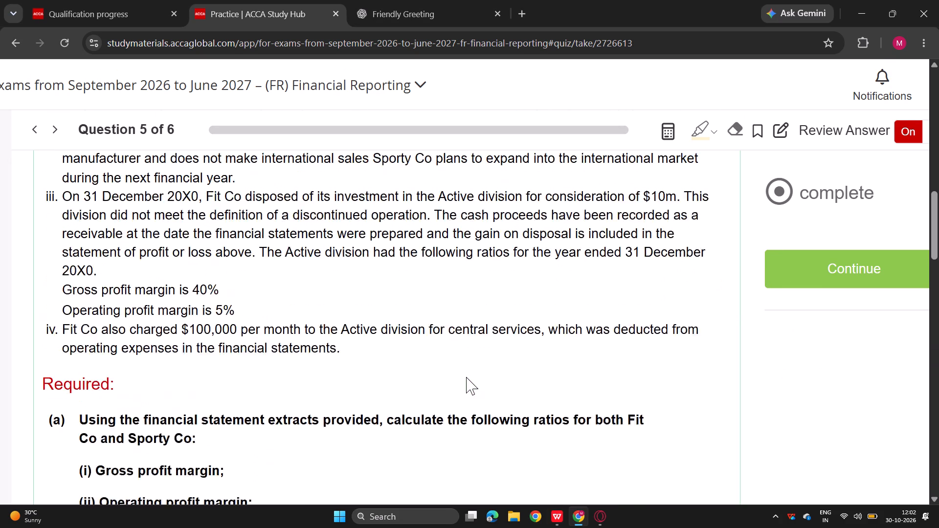
{"action": "scroll", "coordinate": [466, 377], "scroll_direction": "up", "scroll_amount": 3}
{"action": "scroll", "coordinate": [466, 377], "scroll_direction": "down", "scroll_amount": 1}
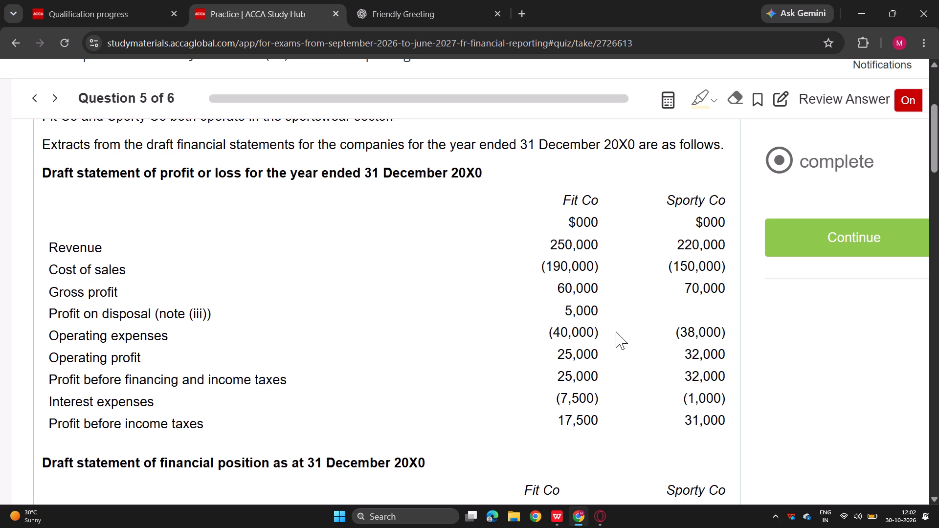
{"action": "key", "text": "alt+Tab"}
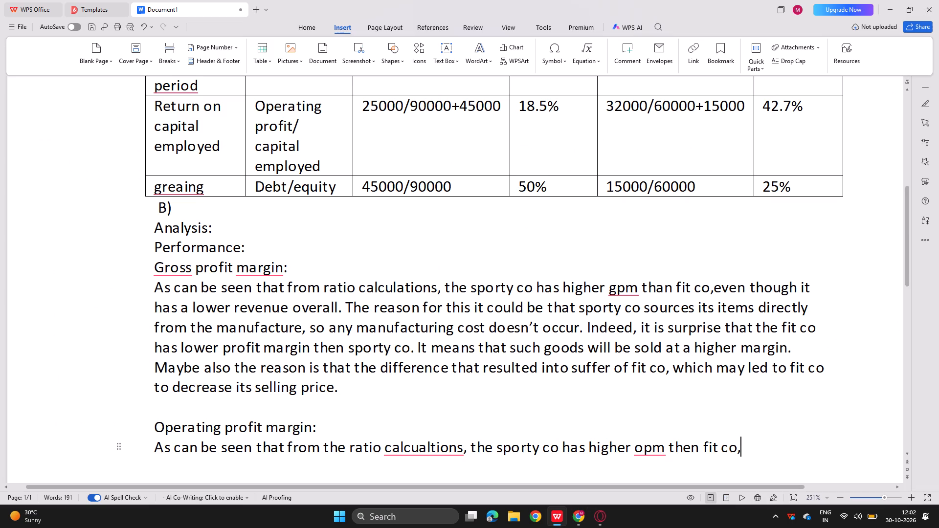
Continue the operating profit margin sentence in WPS with "that is because sporty co doesn't".
{"action": "scroll", "coordinate": [550, 325], "scroll_direction": "down", "scroll_amount": 1}
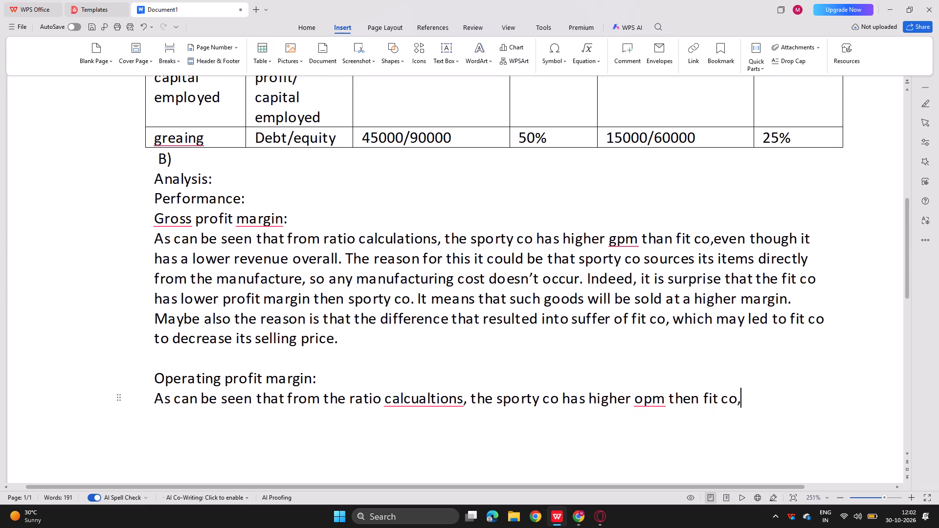
{"action": "type", "text": "that is neb"}
{"action": "key", "text": "BackSpace"}
{"action": "key", "text": "BackSpace"}
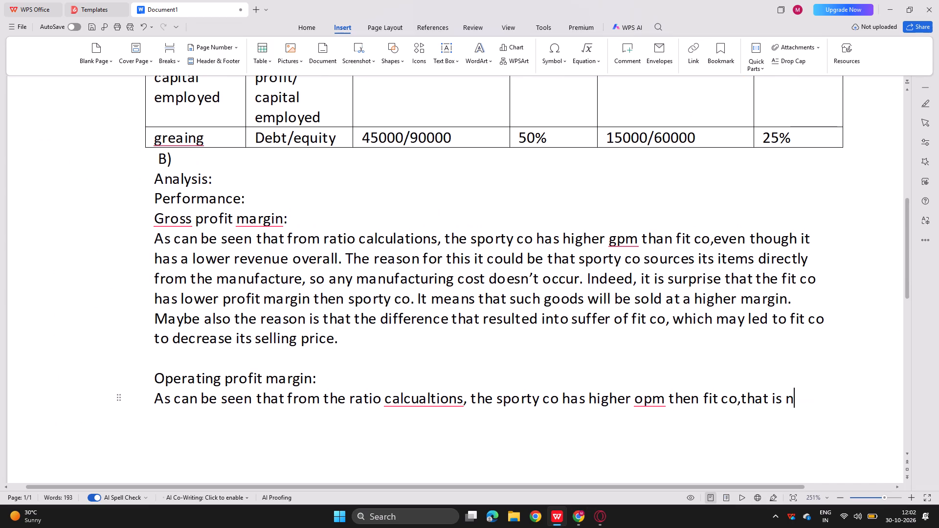
{"action": "key", "text": "BackSpace"}
{"action": "type", "text": "bcause"}
{"action": "key", "text": "space"}
{"action": "key", "text": "BackSpace"}
{"action": "key", "text": "BackSpace"}
{"action": "key", "text": "BackSpace"}
{"action": "key", "text": "BackSpace"}
{"action": "key", "text": "BackSpace"}
{"action": "key", "text": "BackSpace"}
{"action": "type", "text": "ecause sporty co doesnt"}
{"action": "key", "text": "space"}
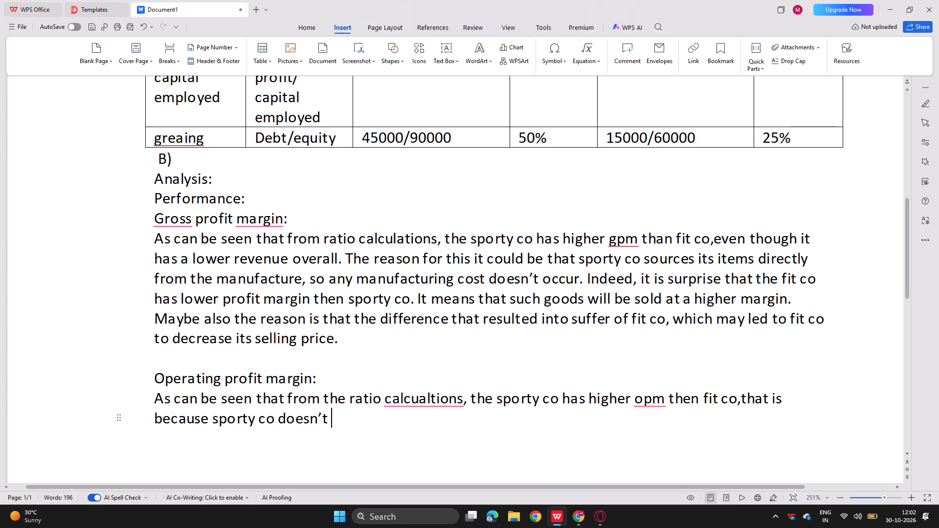
Continue the operating profit margin sentence with "generate any profit".
{"action": "type", "text": "genr"}
{"action": "key", "text": "BackSpace"}
{"action": "type", "text": "erak"}
{"action": "key", "text": "BackSpace"}
{"action": "type", "text": "te any preofit"}
{"action": "key", "text": "space"}
{"action": "key", "text": "BackSpace"}
{"action": "key", "text": "BackSpace"}
{"action": "key", "text": "BackSpace"}
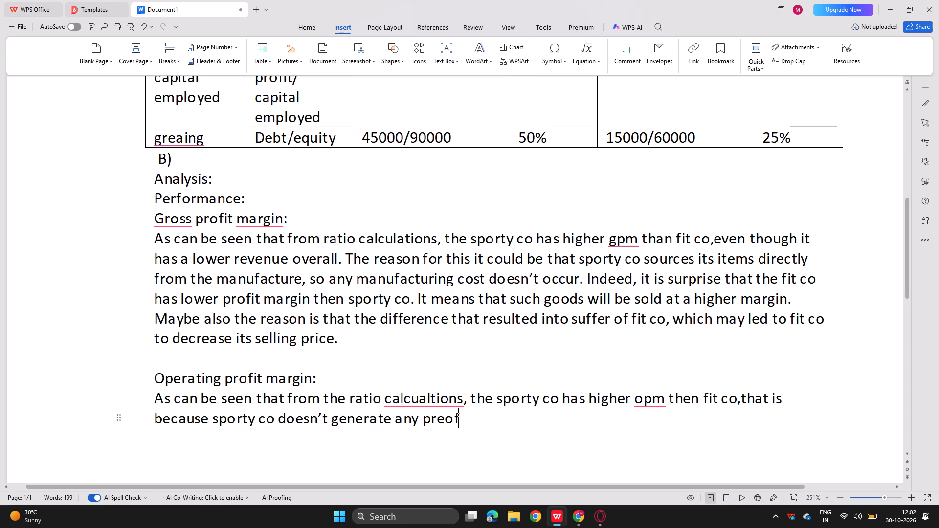
{"action": "key", "text": "BackSpace"}
{"action": "key", "text": "BackSpace"}
{"action": "key", "text": "BackSpace"}
{"action": "type", "text": "ofit ai"}
{"action": "key", "text": "BackSpace"}
{"action": "key", "text": "BackSpace"}
Extend the operating profit margin sentence with "in the current year".
{"action": "type", "text": "in the currnet"}
{"action": "key", "text": "space"}
{"action": "key", "text": "BackSpace"}
{"action": "key", "text": "BackSpace"}
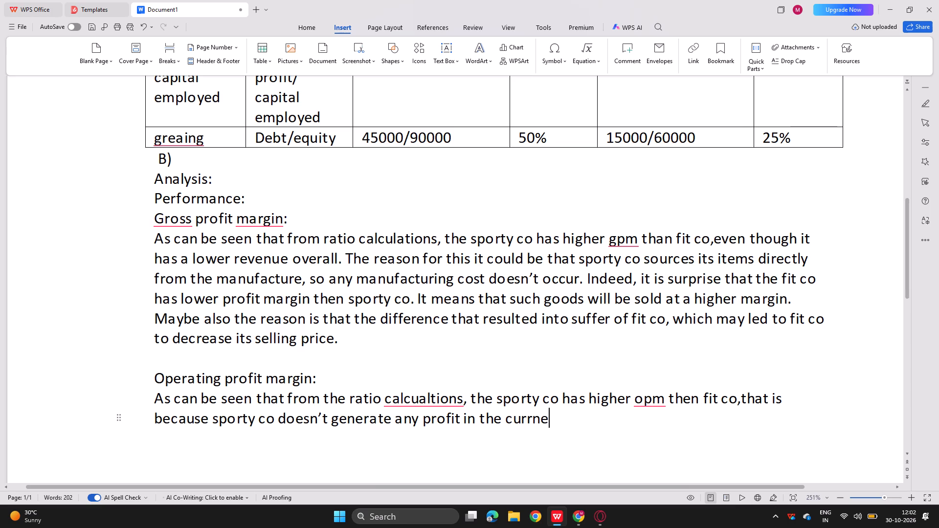
{"action": "key", "text": "BackSpace"}
{"action": "key", "text": "BackSpace"}
{"action": "type", "text": "en"}
{"action": "key", "text": "space"}
{"action": "key", "text": "BackSpace"}
{"action": "type", "text": "t year i"}
{"action": "key", "text": "BackSpace"}
Continue the operating profit margin sentence with "that's why its operating expense is".
{"action": "type", "text": "that i"}
{"action": "key", "text": "BackSpace"}
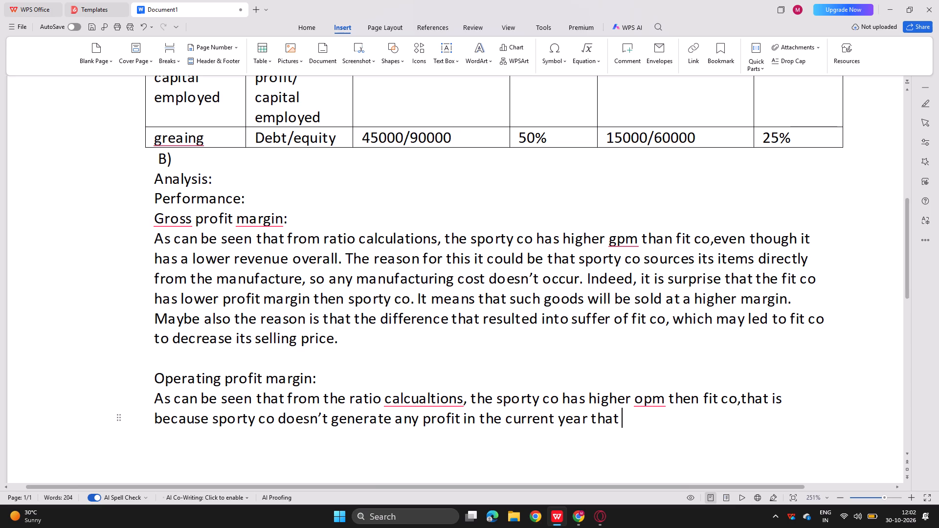
{"action": "key", "text": "BackSpace"}
{"action": "type", "text": "s ehu"}
{"action": "key", "text": "BackSpace"}
{"action": "key", "text": "BackSpace"}
{"action": "key", "text": "BackSpace"}
{"action": "type", "text": "why is"}
{"action": "key", "text": "BackSpace"}
{"action": "type", "text": "ts operating epx"}
{"action": "key", "text": "BackSpace"}
{"action": "key", "text": "BackSpace"}
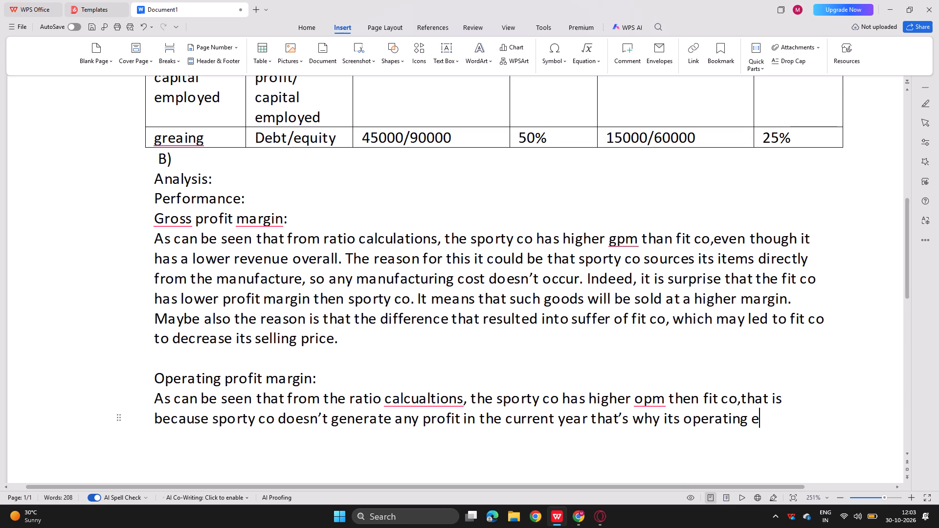
{"action": "type", "text": "xpense is lwo"}
{"action": "key", "text": "BackSpace"}
{"action": "key", "text": "BackSpace"}
Finish the operating profit margin sentence with "low that leds in higher opm.".
{"action": "type", "text": "ow tha t"}
{"action": "key", "text": "BackSpace"}
{"action": "key", "text": "BackSpace"}
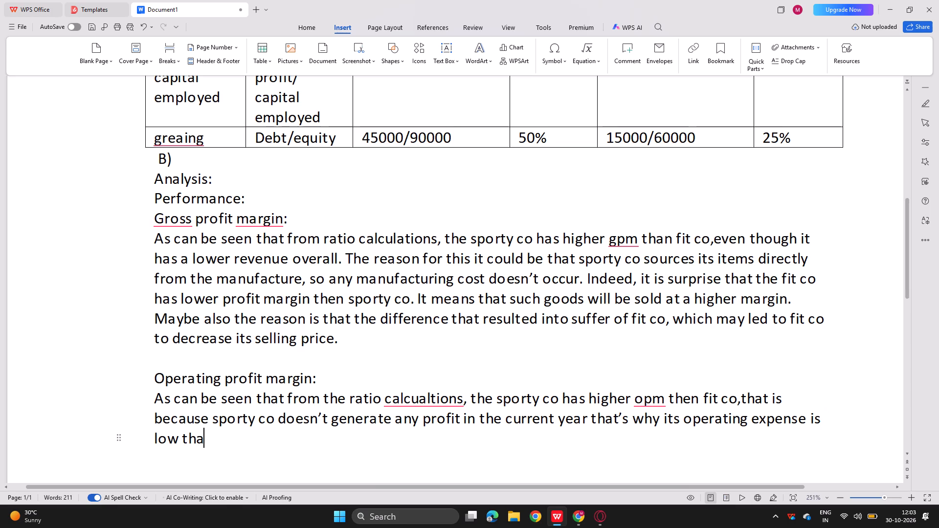
{"action": "key", "text": "BackSpace"}
{"action": "key", "text": "t"}
{"action": "key", "text": "BackSpace"}
{"action": "type", "text": "at"}
{"action": "key", "text": "space"}
{"action": "key", "text": "i"}
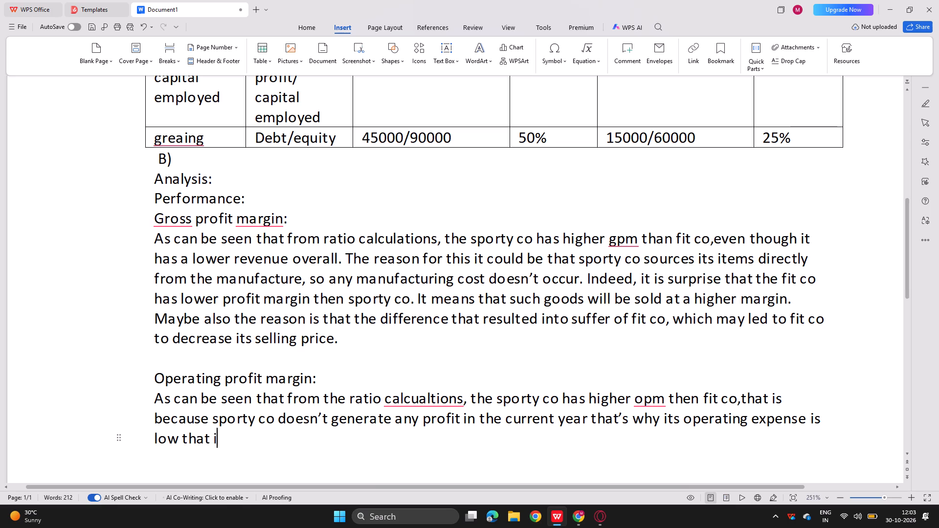
{"action": "key", "text": "BackSpace"}
{"action": "type", "text": "leds in"}
{"action": "key", "text": "space"}
{"action": "key", "text": "i"}
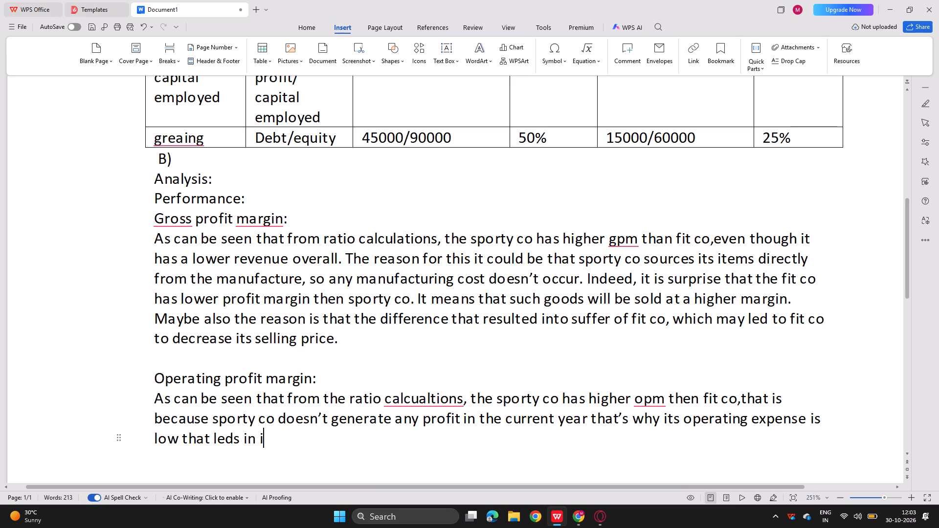
{"action": "key", "text": "BackSpace"}
{"action": "type", "text": "higher p"}
{"action": "key", "text": "BackSpace"}
{"action": "type", "text": "opm."}
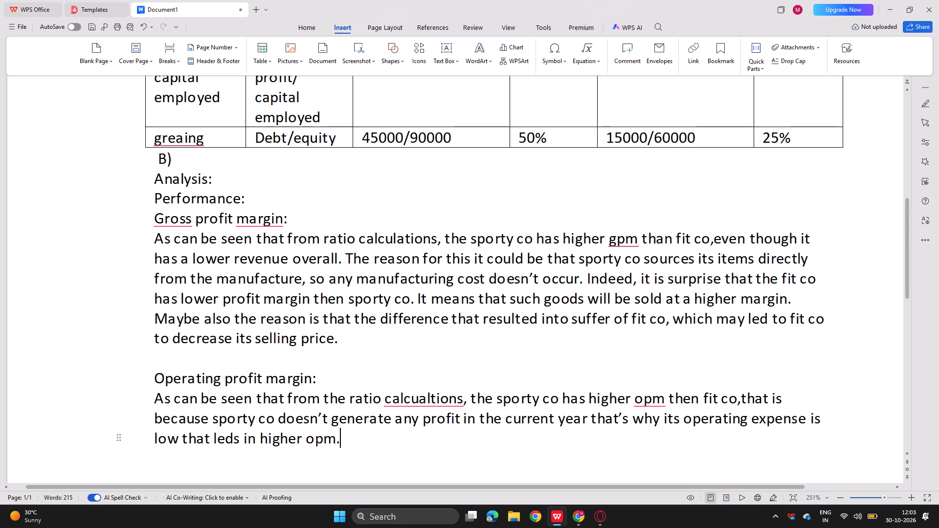
Switch to the practice question in Chrome and read the model answer's part (b) commentary on operating profit margin.
{"action": "key", "text": "alt+Tab"}
{"action": "scroll", "coordinate": [474, 292], "scroll_direction": "down", "scroll_amount": 4}
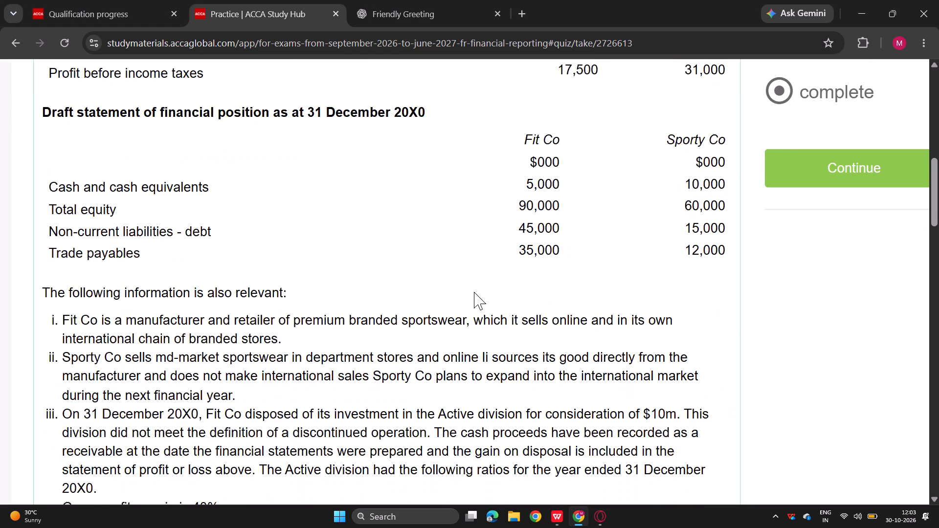
{"action": "scroll", "coordinate": [474, 292], "scroll_direction": "down", "scroll_amount": 1}
{"action": "scroll", "coordinate": [277, 391], "scroll_direction": "down", "scroll_amount": 3}
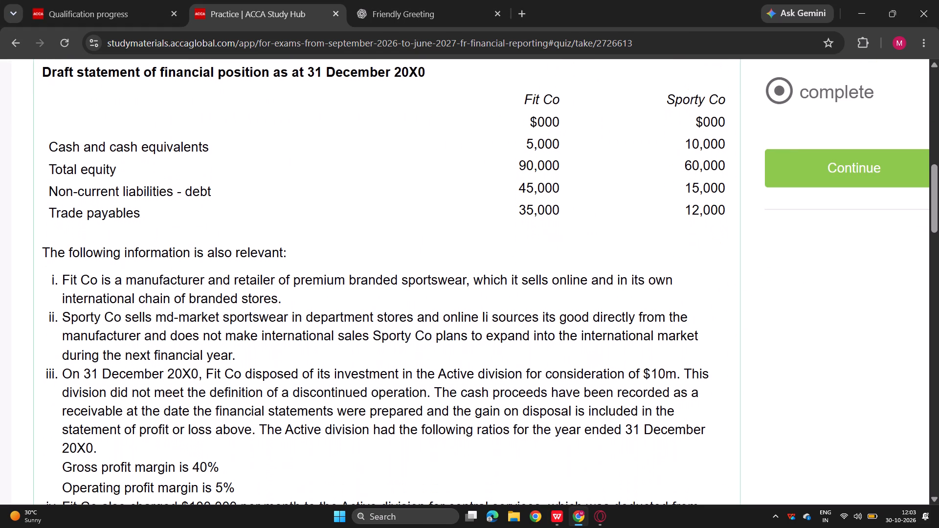
{"action": "scroll", "coordinate": [277, 391], "scroll_direction": "down", "scroll_amount": 6}
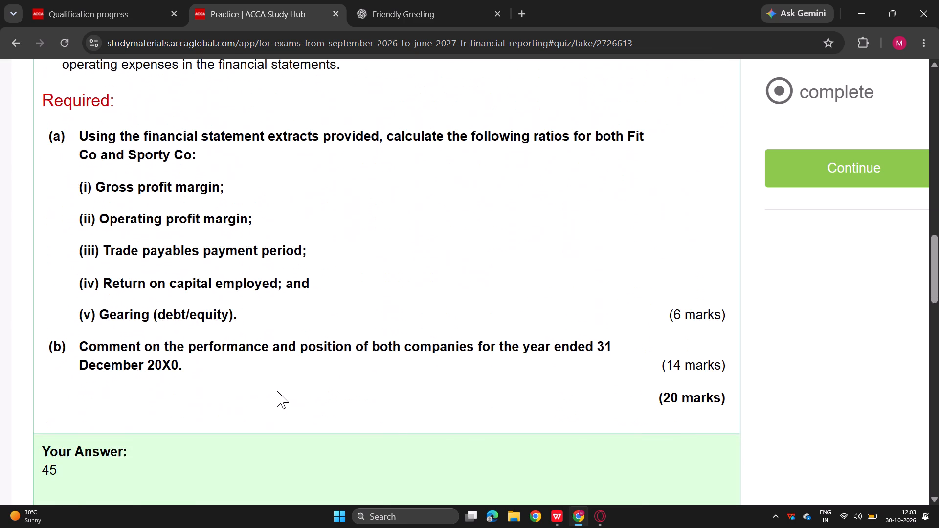
{"action": "scroll", "coordinate": [277, 391], "scroll_direction": "down", "scroll_amount": 4}
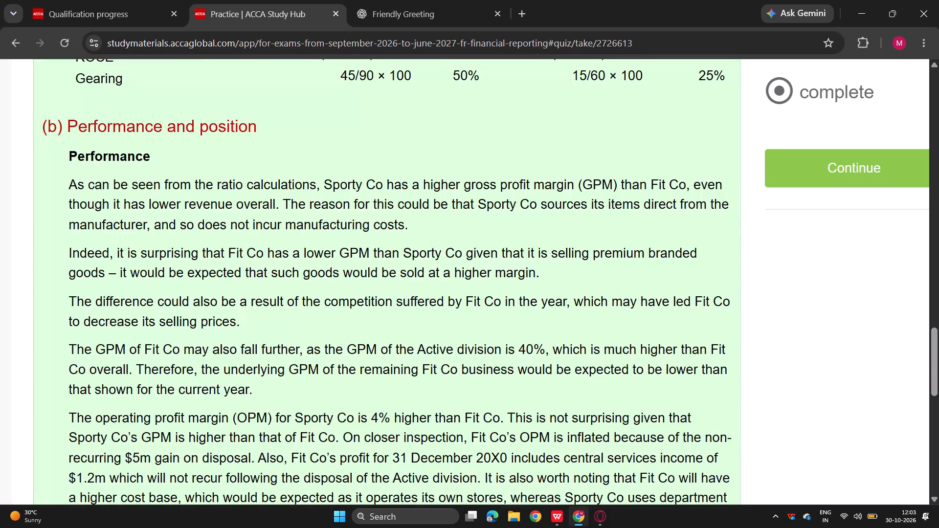
{"action": "scroll", "coordinate": [270, 435], "scroll_direction": "down", "scroll_amount": 1}
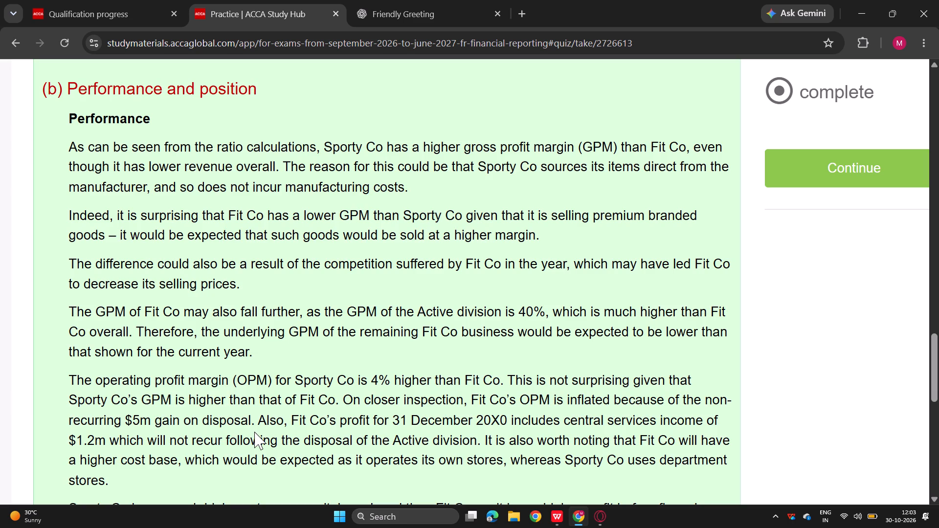
{"action": "scroll", "coordinate": [254, 432], "scroll_direction": "down", "scroll_amount": 1}
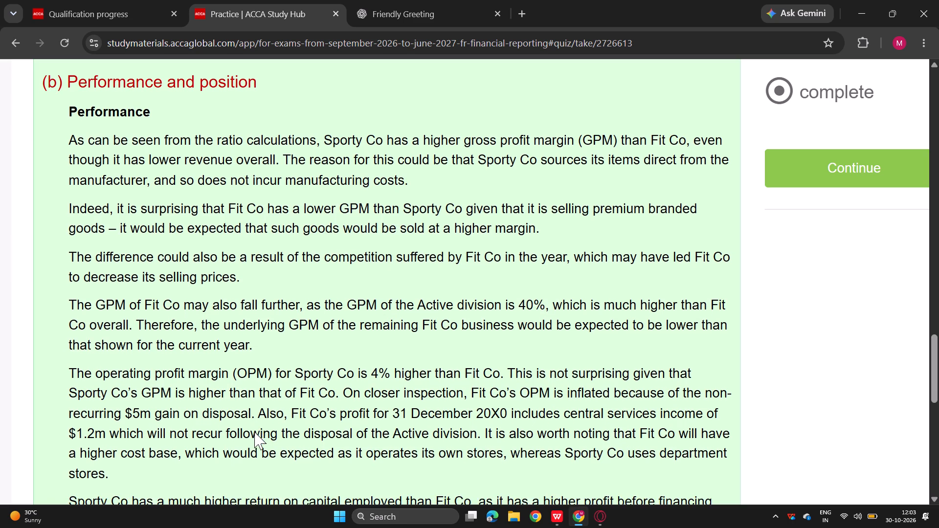
{"action": "scroll", "coordinate": [254, 432], "scroll_direction": "down", "scroll_amount": 2}
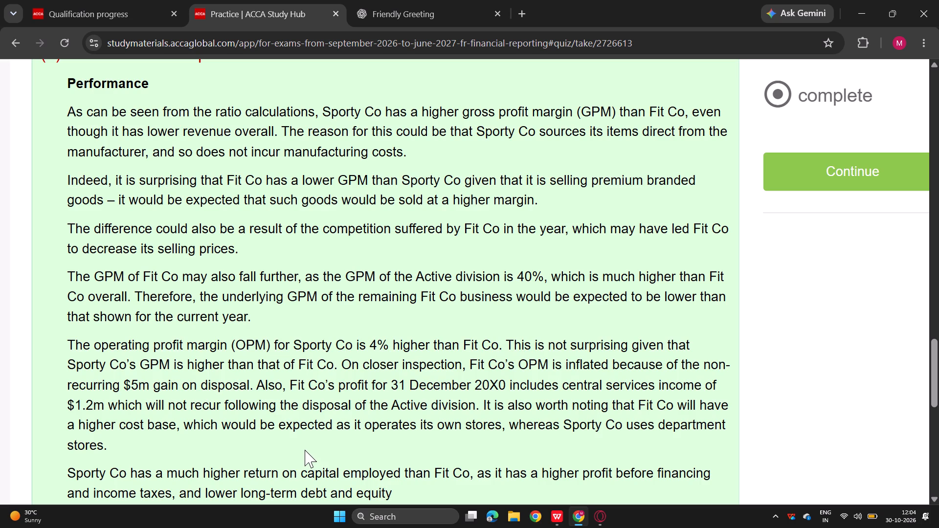
{"action": "scroll", "coordinate": [305, 448], "scroll_direction": "up", "scroll_amount": 1}
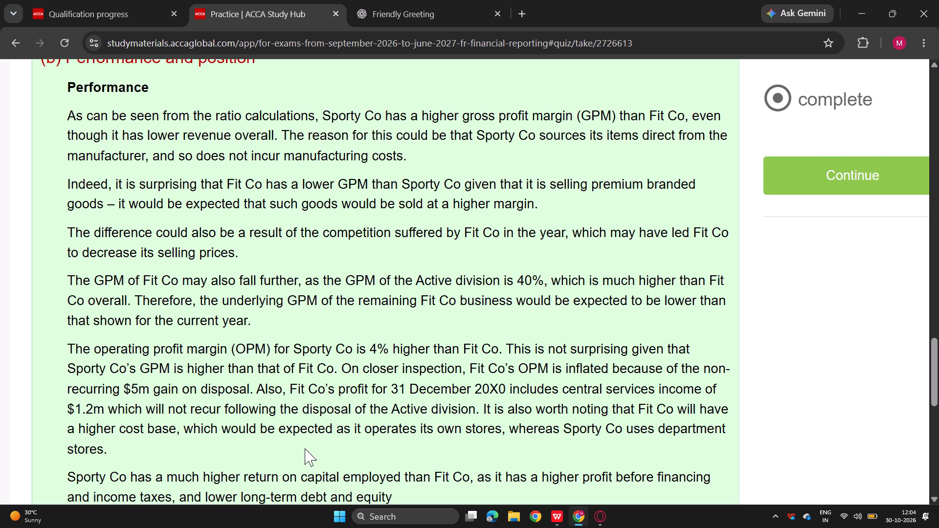
{"action": "scroll", "coordinate": [305, 448], "scroll_direction": "up", "scroll_amount": 1}
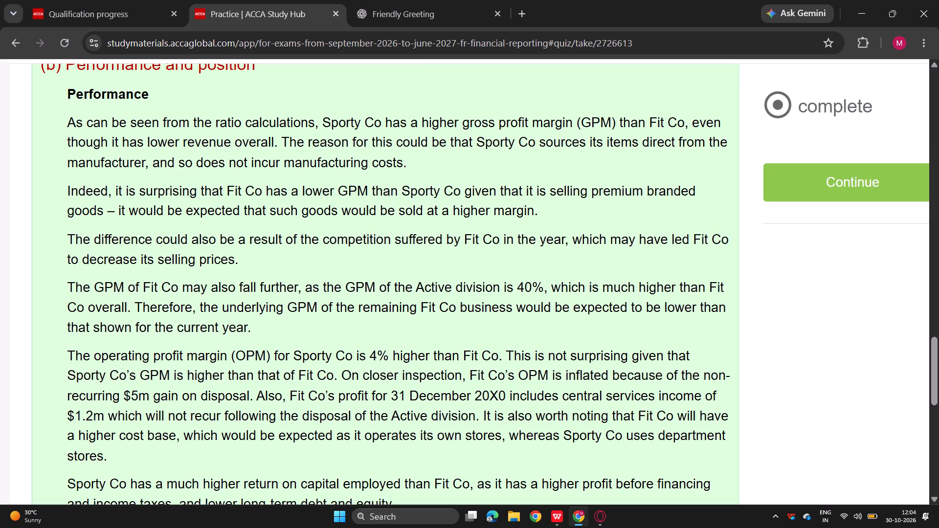
Copy the model answer's sentence on Fit Co's higher cost base and paste it after "higher opm." in the WPS document.
{"action": "left_click_drag", "start_coordinate": [481, 410], "coordinate": [645, 447]}
{"action": "key", "text": "ctrl+c"}
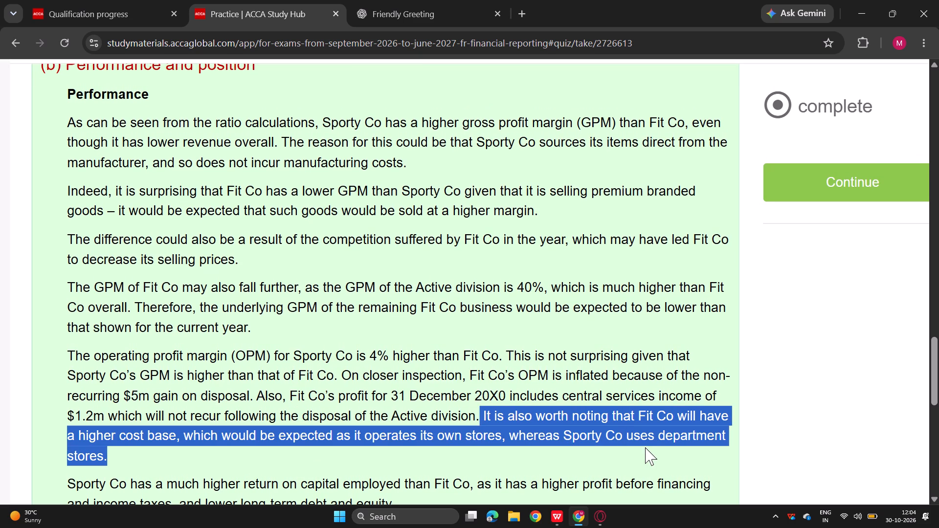
{"action": "left_click", "coordinate": [487, 443]}
{"action": "key", "text": "alt+Tab"}
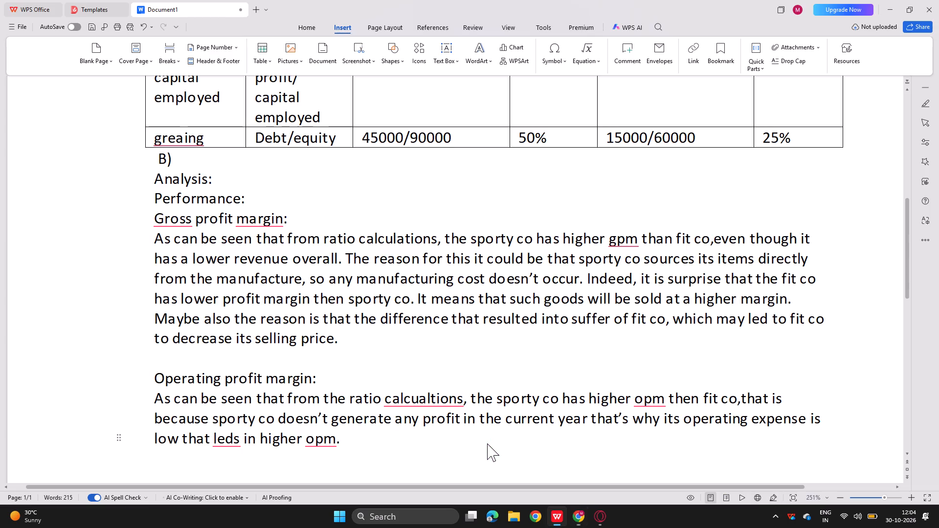
{"action": "key", "text": "ctrl+v"}
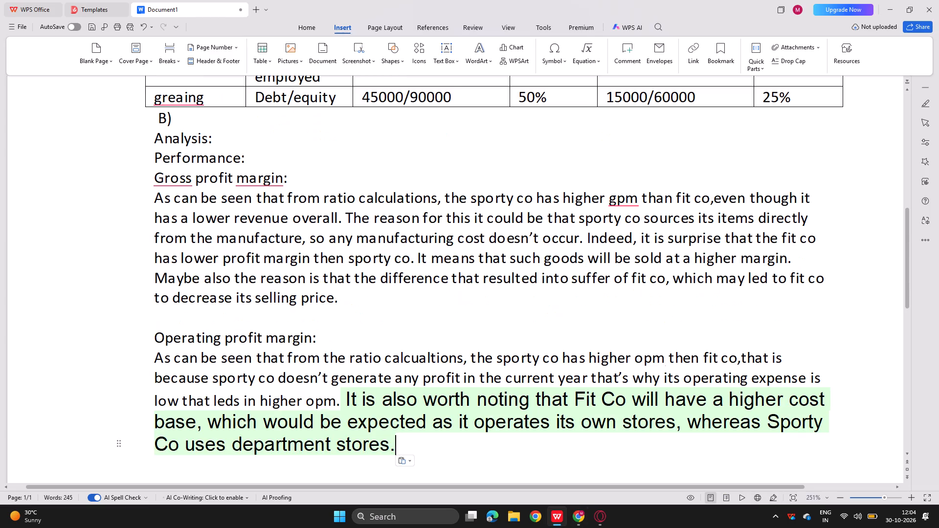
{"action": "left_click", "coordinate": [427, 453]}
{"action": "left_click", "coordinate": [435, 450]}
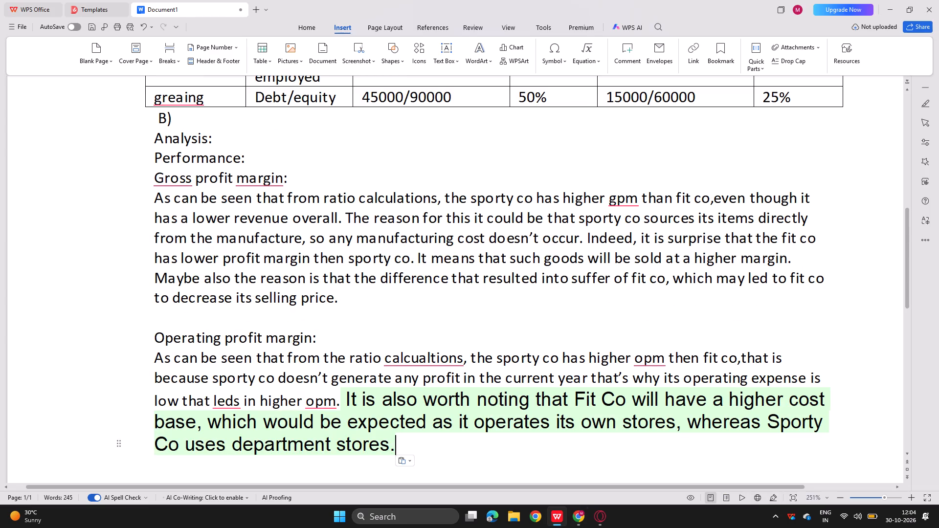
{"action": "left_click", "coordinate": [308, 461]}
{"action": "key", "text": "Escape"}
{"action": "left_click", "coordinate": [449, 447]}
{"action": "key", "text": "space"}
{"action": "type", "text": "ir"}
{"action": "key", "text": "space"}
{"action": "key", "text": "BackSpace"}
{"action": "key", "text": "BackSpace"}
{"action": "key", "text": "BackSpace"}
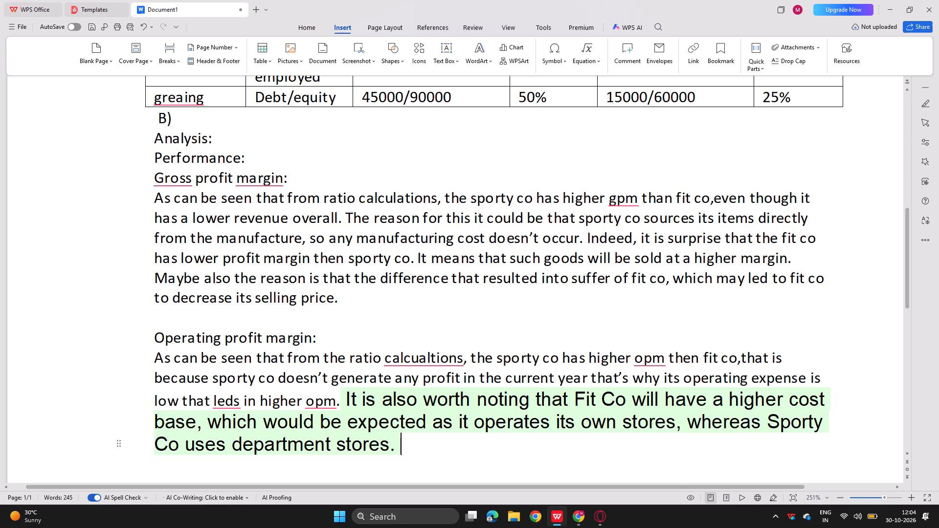
Before the pasted sentence, start an own-words sentence reading "It is also worth noting that fit co".
{"action": "left_click", "coordinate": [339, 395]}
{"action": "key", "text": "space"}
{"action": "type", "text": "u"}
{"action": "key", "text": "BackSpace"}
{"action": "type", "text": "it"}
{"action": "key", "text": "space"}
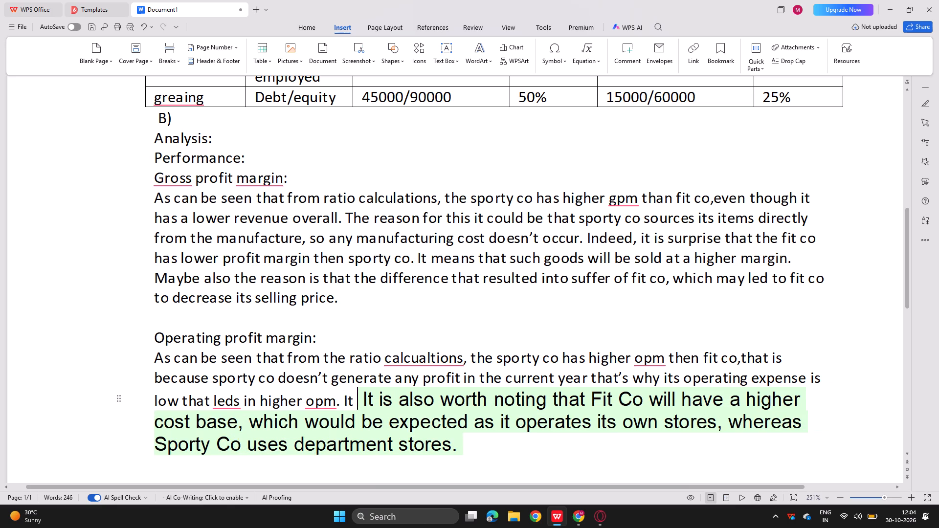
{"action": "type", "text": "is w"}
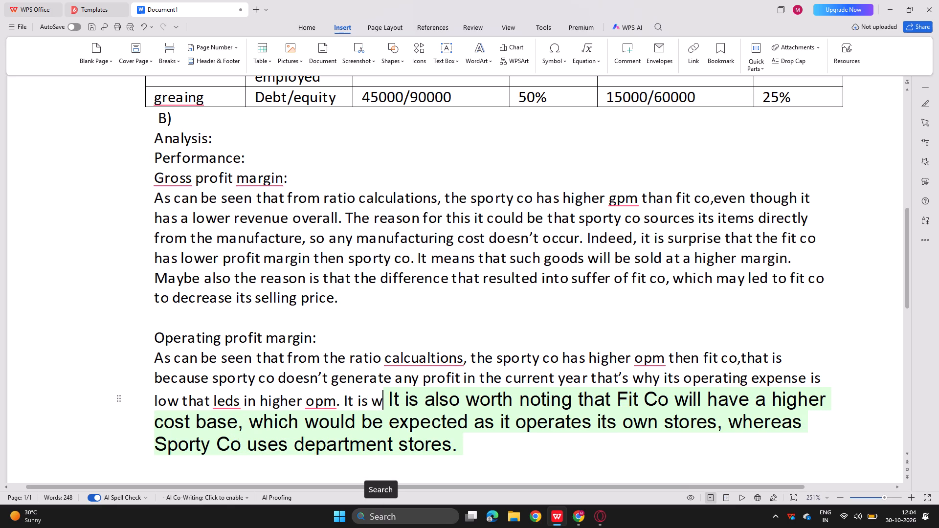
{"action": "key", "text": "BackSpace"}
{"action": "type", "text": "also worth nothing tha"}
{"action": "key", "text": "space"}
{"action": "key", "text": "BackSpace"}
{"action": "type", "text": "t is"}
{"action": "key", "text": "BackSpace"}
{"action": "key", "text": "t"}
{"action": "key", "text": "space"}
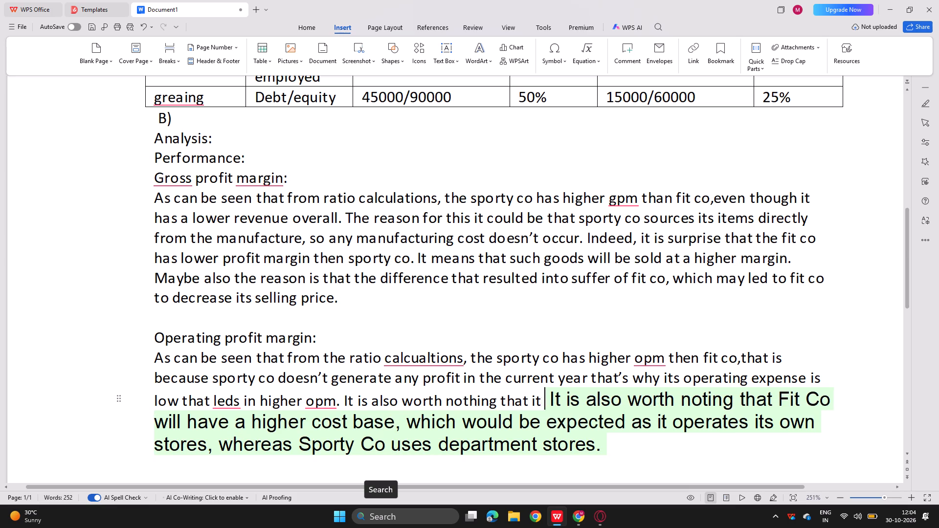
{"action": "key", "text": "BackSpace"}
{"action": "key", "text": "BackSpace"}
{"action": "key", "text": "BackSpace"}
{"action": "key", "text": "BackSpace"}
{"action": "key", "text": "BackSpace"}
{"action": "key", "text": "BackSpace"}
{"action": "key", "text": "BackSpace"}
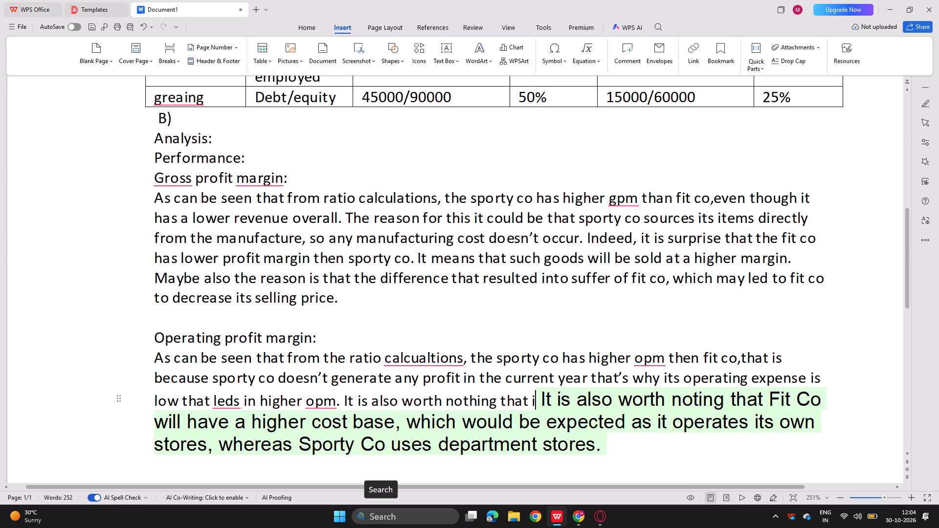
{"action": "key", "text": "BackSpace"}
{"action": "key", "text": "BackSpace"}
{"action": "key", "text": "BackSpace"}
{"action": "key", "text": "BackSpace"}
{"action": "key", "text": "BackSpace"}
{"action": "key", "text": "BackSpace"}
{"action": "key", "text": "BackSpace"}
{"action": "type", "text": "ing that fit co"}
{"action": "key", "text": "space"}
Continue the sentence with "will have a higher cost base".
{"action": "type", "text": "will have a higher cost abase"}
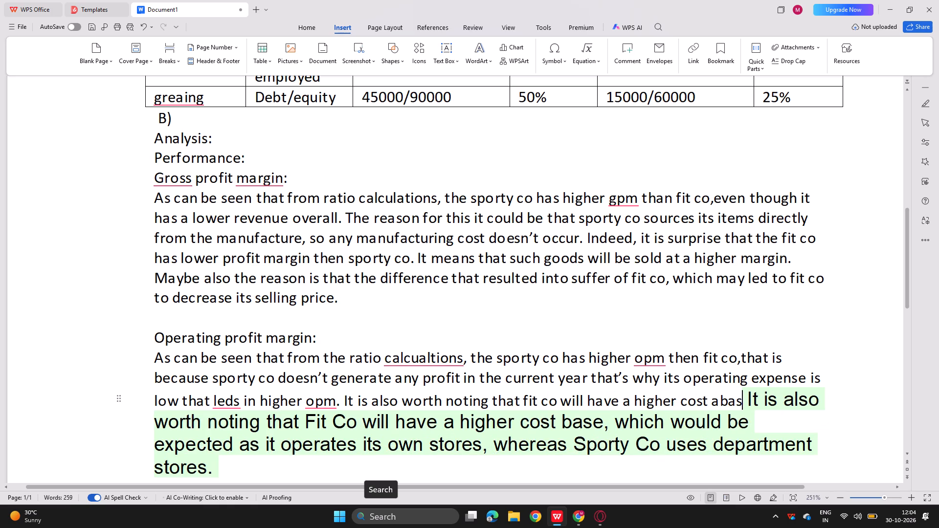
{"action": "key", "text": "space"}
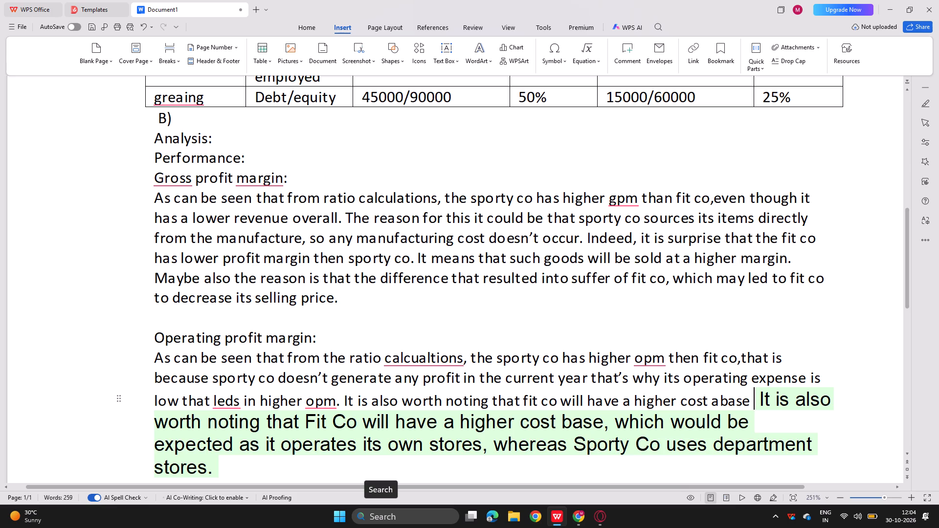
{"action": "key", "text": "BackSpace"}
{"action": "key", "text": "BackSpace"}
{"action": "key", "text": "BackSpace"}
{"action": "key", "text": "BackSpace"}
{"action": "key", "text": "BackSpace"}
{"action": "key", "text": "BackSpace"}
{"action": "type", "text": "base"}
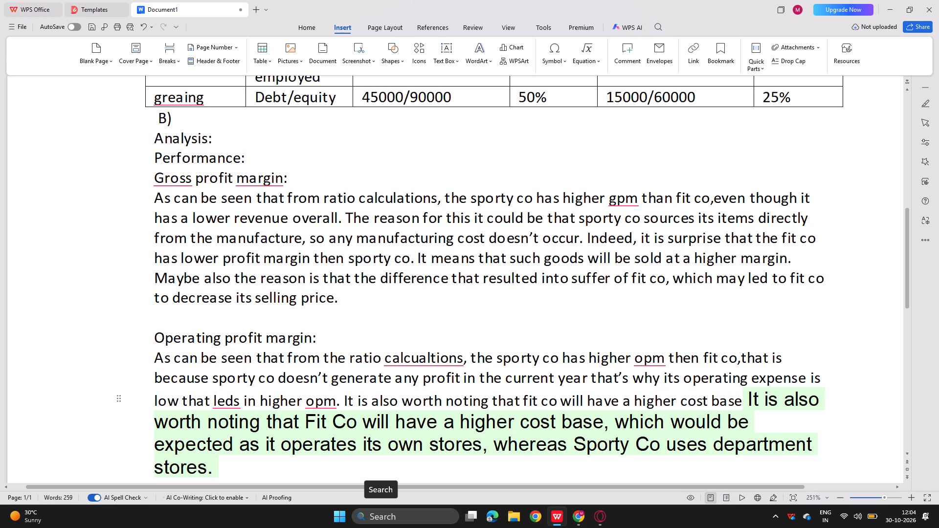
Extend the cost base sentence with ", which would be expected".
{"action": "type", "text": ", which couldb= be"}
{"action": "key", "text": "space"}
{"action": "key", "text": "BackSpace"}
{"action": "key", "text": "BackSpace"}
{"action": "key", "text": "BackSpace"}
{"action": "key", "text": "BackSpace"}
{"action": "key", "text": "BackSpace"}
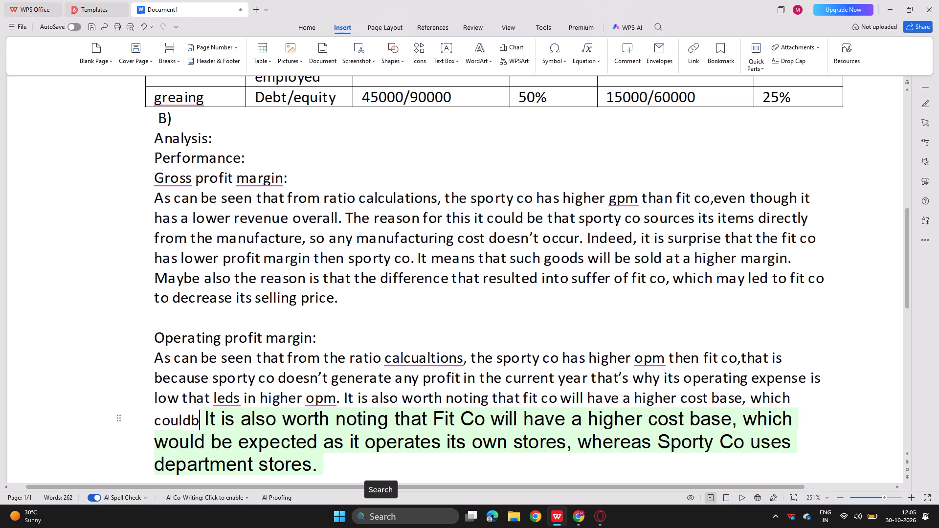
{"action": "key", "text": "BackSpace"}
{"action": "key", "text": "space"}
{"action": "type", "text": "be the"}
{"action": "key", "text": "space"}
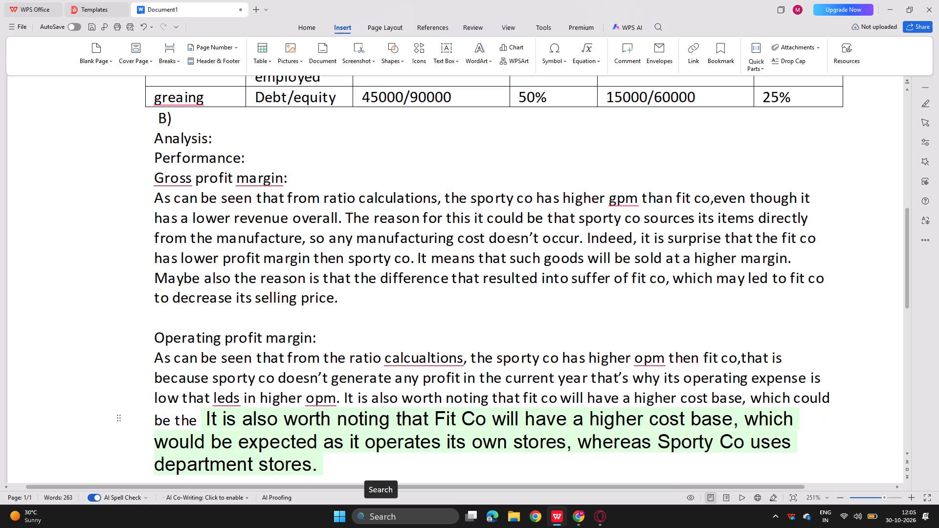
{"action": "key", "text": "BackSpace"}
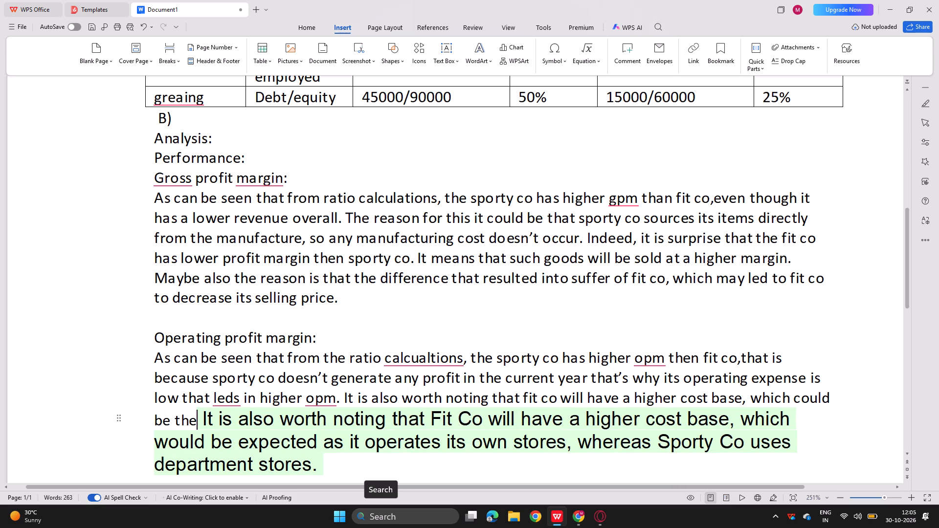
{"action": "key", "text": "BackSpace"}
{"action": "key", "text": "BackSpace"}
{"action": "key", "text": "BackSpace"}
{"action": "key", "text": "BackSpace"}
{"action": "key", "text": "BackSpace"}
{"action": "key", "text": "BackSpace"}
{"action": "key", "text": "BackSpace"}
{"action": "key", "text": "BackSpace"}
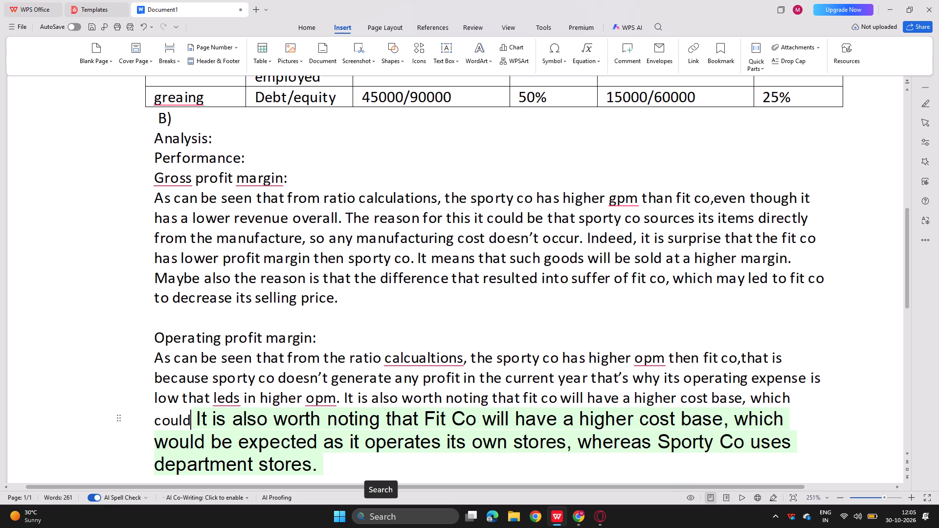
{"action": "key", "text": "BackSpace"}
{"action": "key", "text": "BackSpace"}
{"action": "key", "text": "BackSpace"}
{"action": "key", "text": "BackSpace"}
{"action": "key", "text": "BackSpace"}
{"action": "type", "text": "would be expected"}
{"action": "key", "text": "space"}
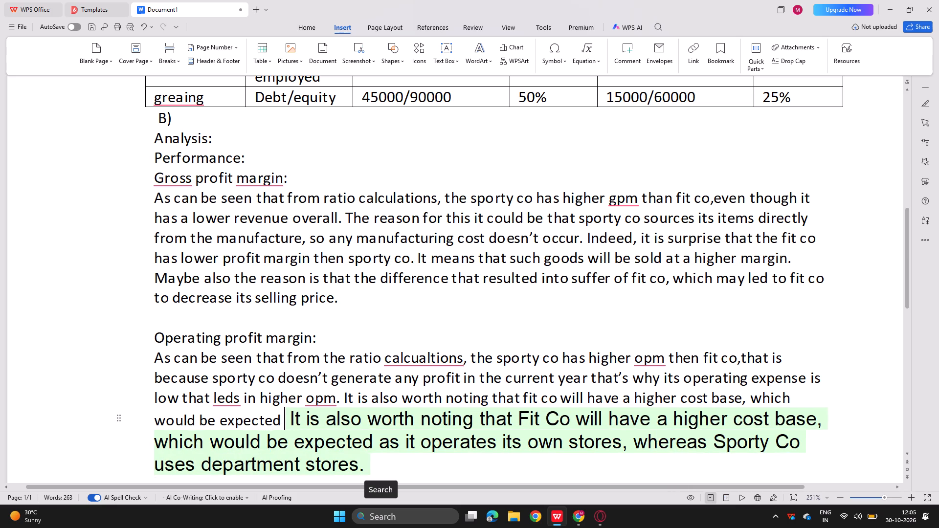
Add the reason "as it operates its own stores" to the cost base sentence.
{"action": "type", "text": "asit"}
{"action": "key", "text": "BackSpace"}
{"action": "key", "text": "BackSpace"}
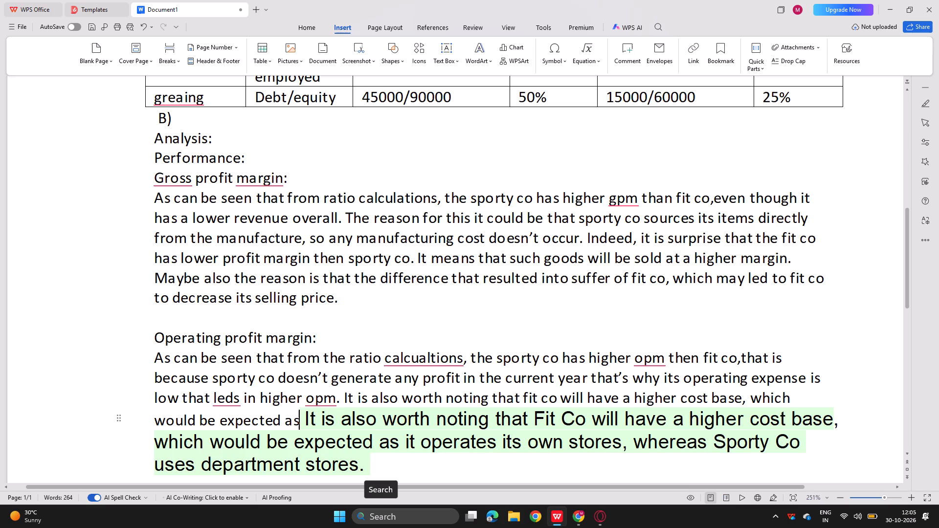
{"action": "key", "text": "BackSpace"}
{"action": "type", "text": "s it p"}
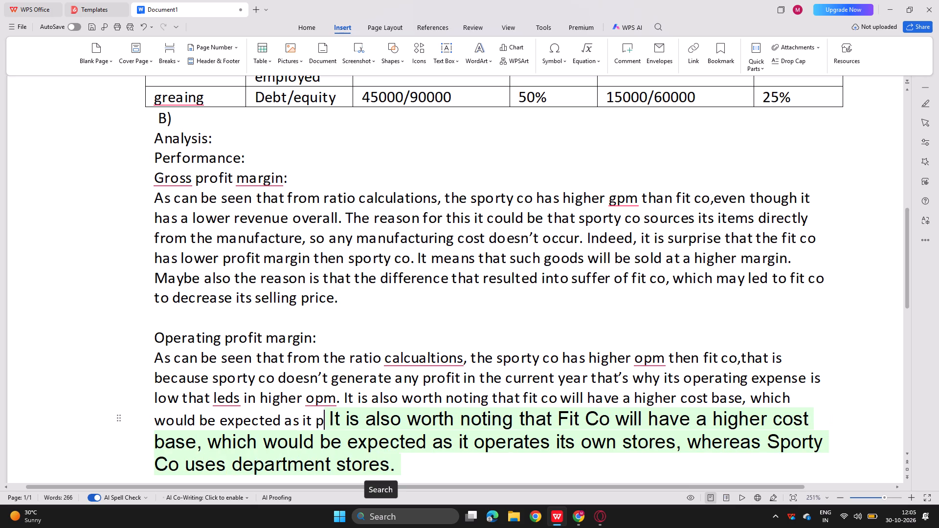
{"action": "key", "text": "BackSpace"}
{"action": "type", "text": "oeprates"}
{"action": "key", "text": "space"}
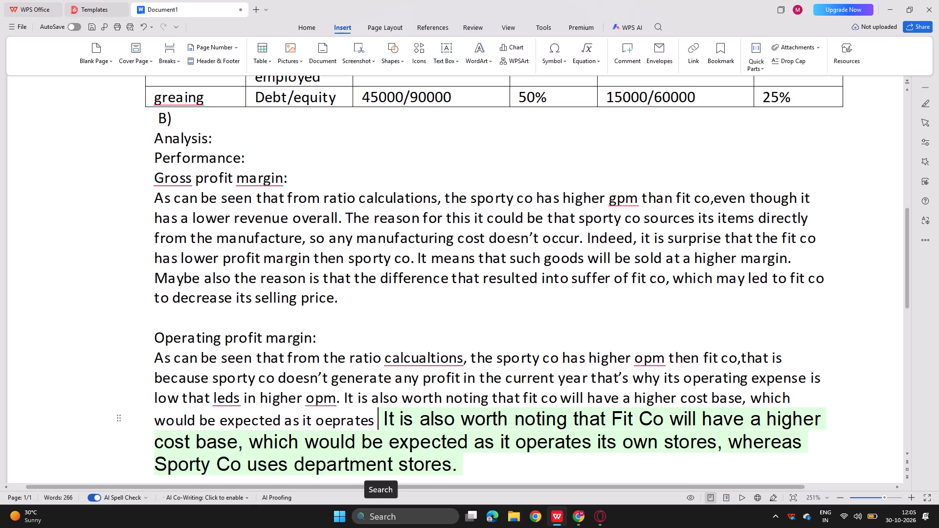
{"action": "key", "text": "BackSpace"}
{"action": "key", "text": "BackSpace"}
{"action": "key", "text": "BackSpace"}
{"action": "key", "text": "BackSpace"}
{"action": "key", "text": "BackSpace"}
{"action": "key", "text": "BackSpace"}
{"action": "key", "text": "BackSpace"}
{"action": "key", "text": "BackSpace"}
{"action": "key", "text": "BackSpace"}
{"action": "type", "text": "perates"}
{"action": "key", "text": "space"}
{"action": "type", "text": "its own"}
{"action": "key", "text": "space"}
{"action": "type", "text": "stores"}
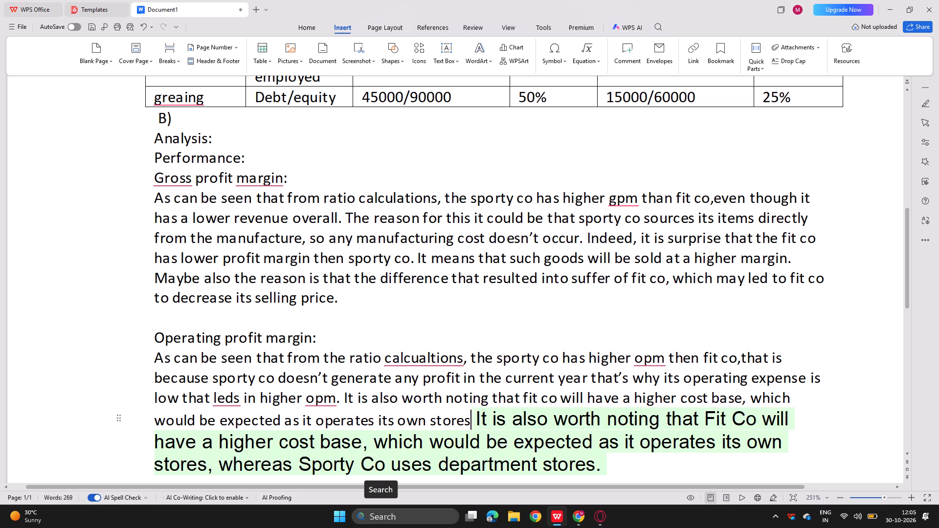
Finish the cost base sentence with ", while sporty co uses departmental stores.".
{"action": "key", "text": "space"}
{"action": "type", "text": "will"}
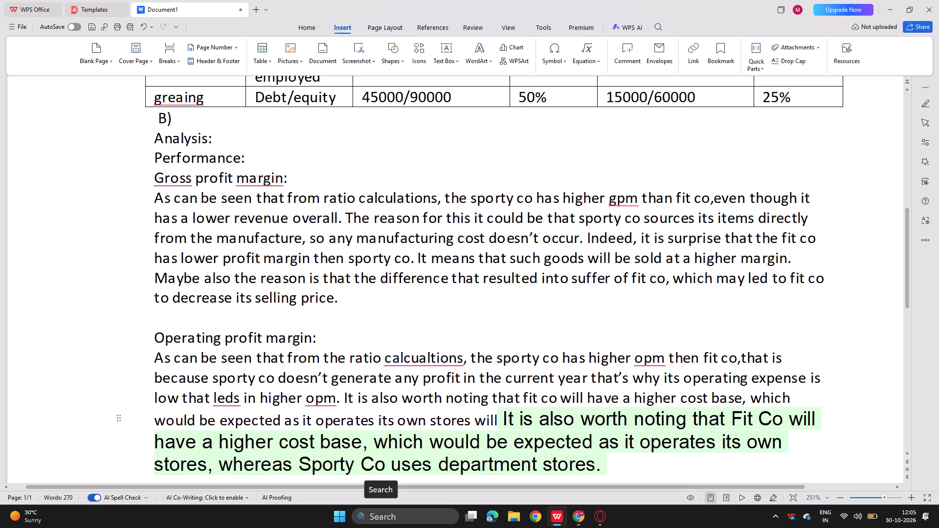
{"action": "key", "text": "BackSpace"}
{"action": "key", "text": "BackSpace"}
{"action": "key", "text": "BackSpace"}
{"action": "key", "text": "BackSpace"}
{"action": "key", "text": "BackSpace"}
{"action": "type", "text": ", while"}
{"action": "key", "text": "space"}
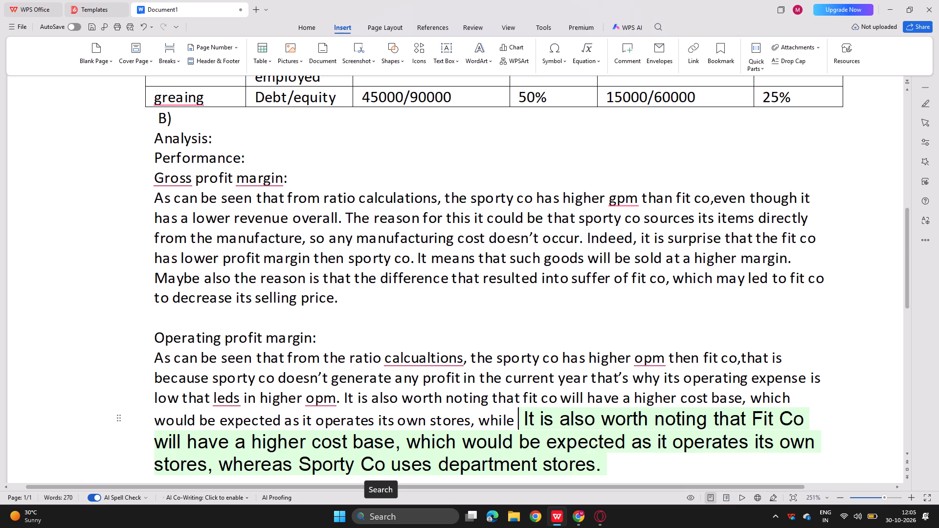
{"action": "type", "text": "sporty co suses"}
{"action": "key", "text": "BackSpace"}
{"action": "key", "text": "BackSpace"}
{"action": "key", "text": "BackSpace"}
{"action": "key", "text": "BackSpace"}
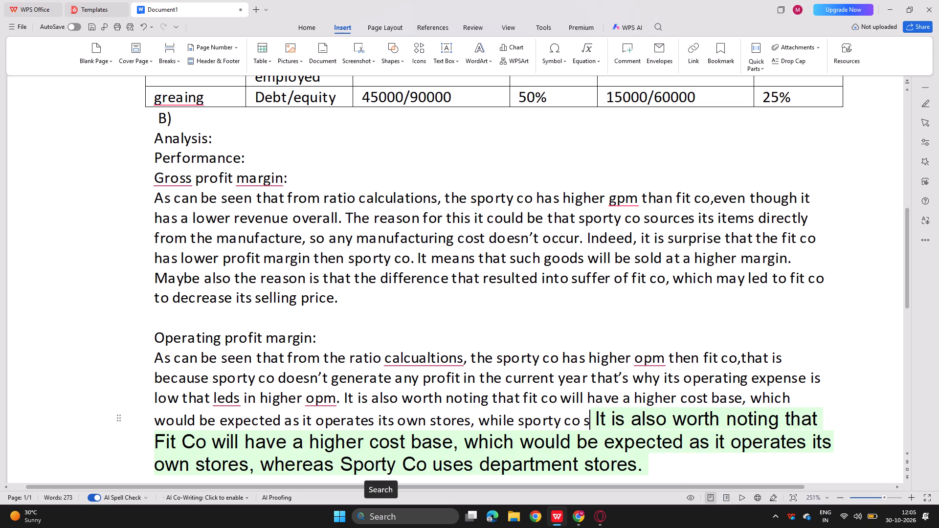
{"action": "key", "text": "BackSpace"}
{"action": "type", "text": "su"}
{"action": "key", "text": "BackSpace"}
{"action": "key", "text": "BackSpace"}
{"action": "type", "text": "uses the"}
{"action": "key", "text": "space"}
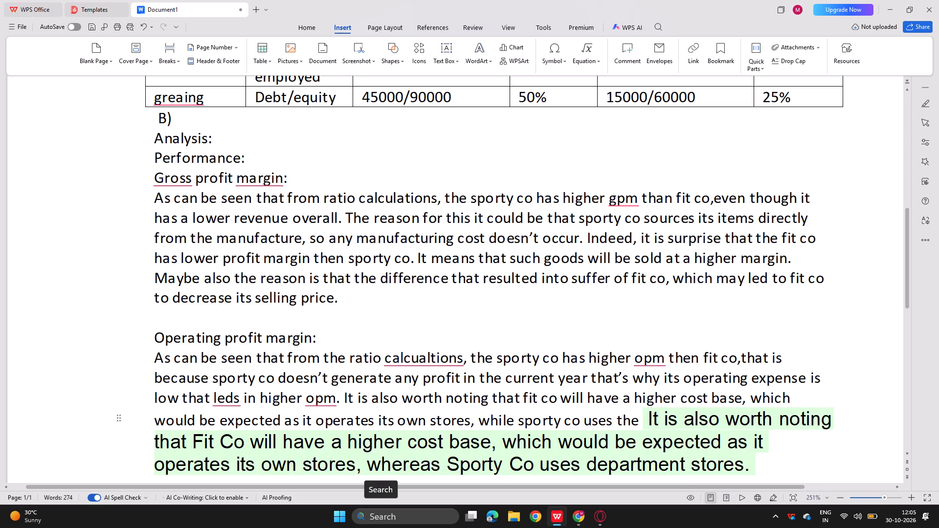
{"action": "key", "text": "BackSpace"}
{"action": "key", "text": "BackSpace"}
{"action": "key", "text": "BackSpace"}
{"action": "key", "text": "BackSpace"}
{"action": "type", "text": "deparm"}
{"action": "key", "text": "BackSpace"}
{"action": "type", "text": "tmental stores."}
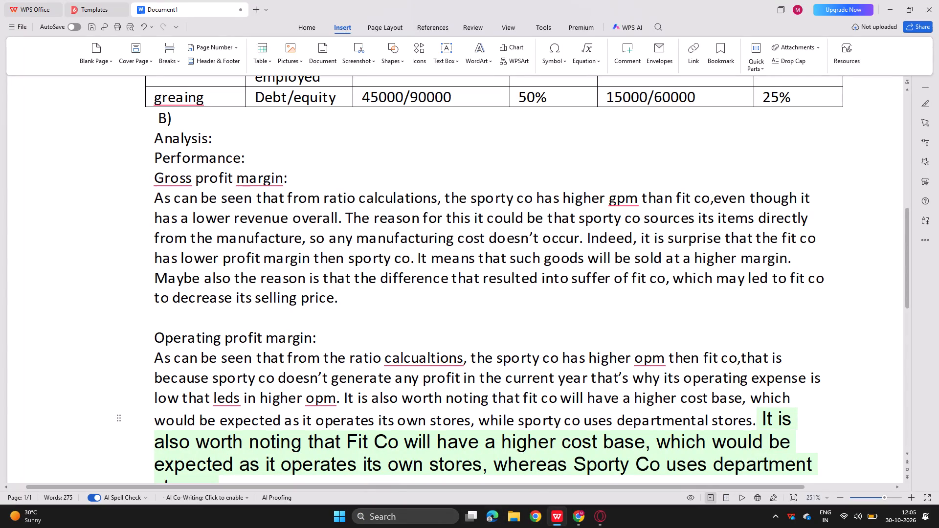
Delete the pasted model-answer sentence, including its leftover highlighted space, after "departmental stores.".
{"action": "left_click_drag", "start_coordinate": [766, 415], "coordinate": [760, 415]}
{"action": "left_click_drag", "start_coordinate": [760, 415], "coordinate": [792, 450]}
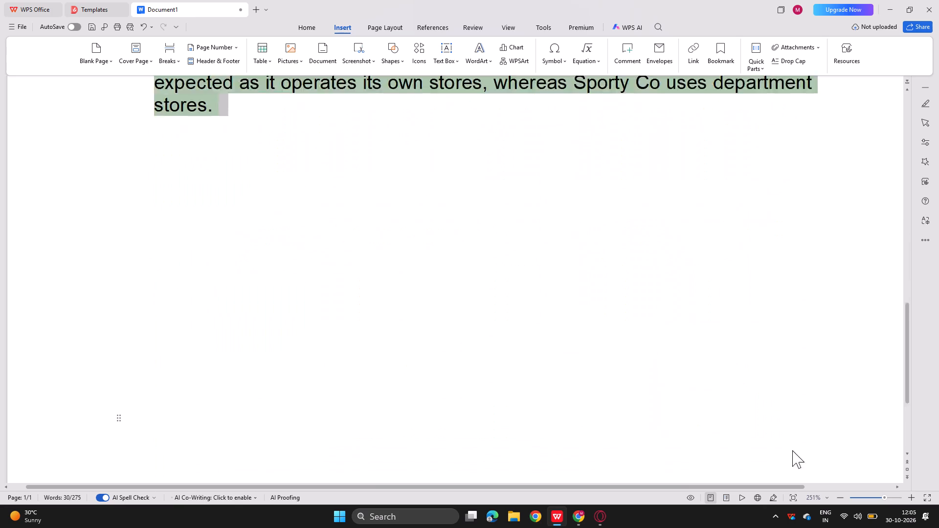
{"action": "left_click_drag", "start_coordinate": [792, 450], "coordinate": [751, 281]}
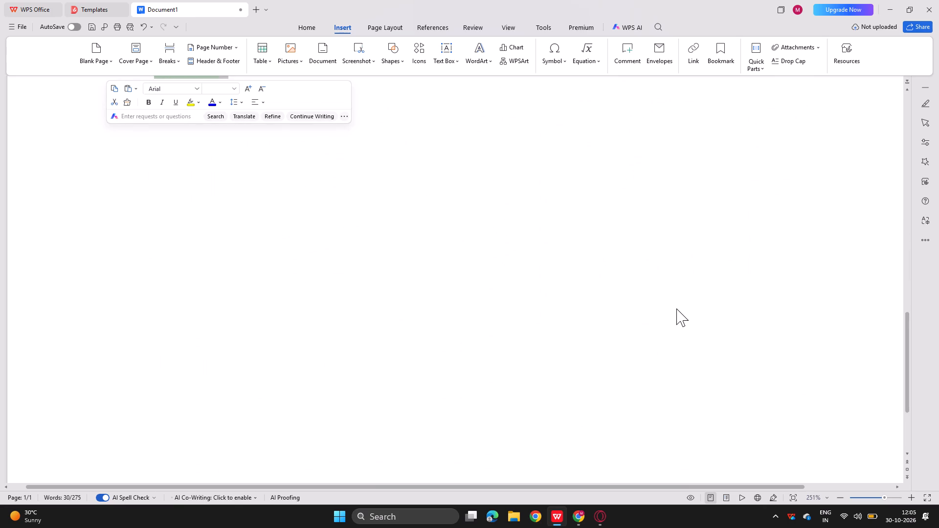
{"action": "key", "text": "Delete"}
{"action": "scroll", "coordinate": [602, 289], "scroll_direction": "up", "scroll_amount": 3}
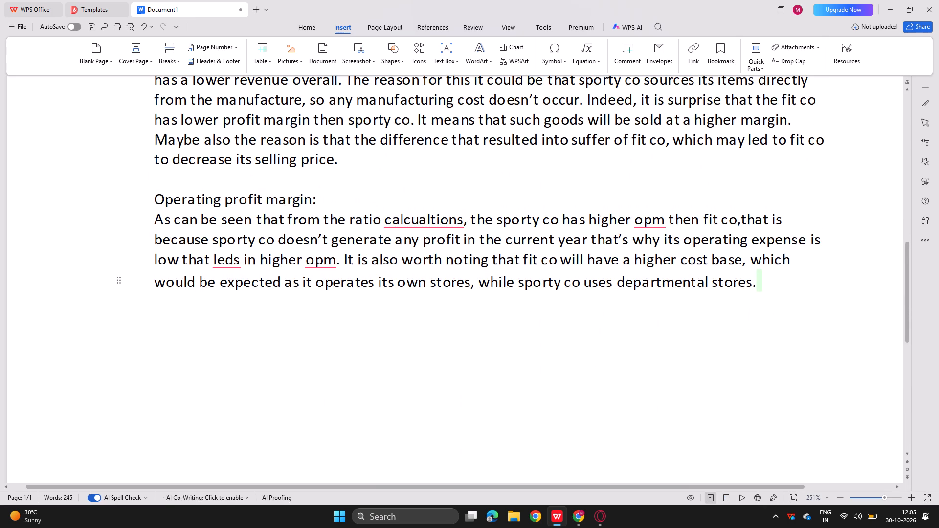
{"action": "key", "text": "BackSpace"}
Correct the misspelled "calcualtions" to "calculations" in the operating profit margin paragraph.
{"action": "scroll", "coordinate": [665, 279], "scroll_direction": "up", "scroll_amount": 2}
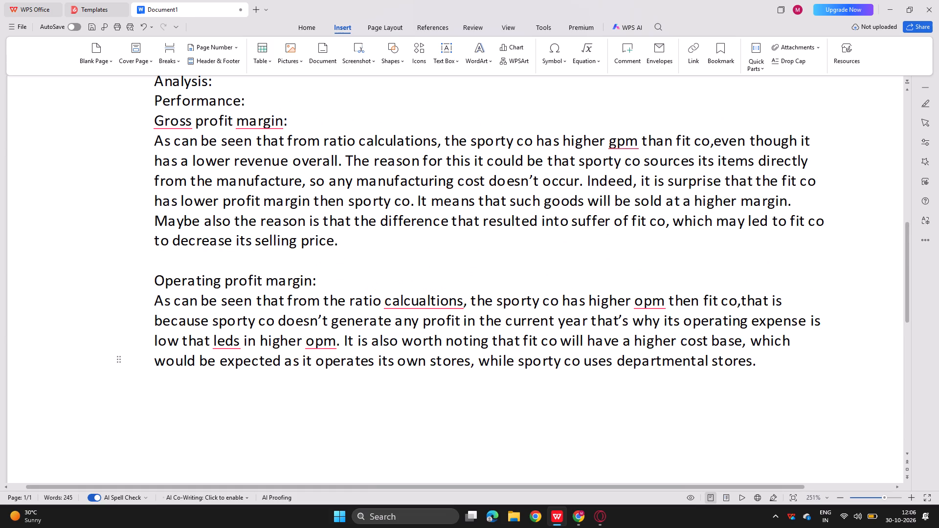
{"action": "left_click", "coordinate": [425, 305]}
{"action": "key", "text": "BackSpace"}
{"action": "key", "text": "BackSpace"}
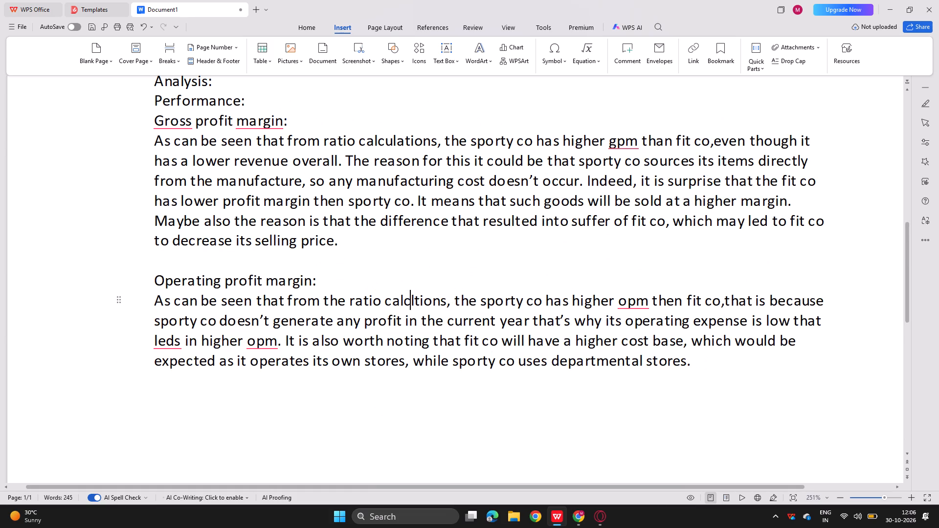
{"action": "key", "text": "Right"}
{"action": "key", "text": "Right"}
{"action": "key", "text": "BackSpace"}
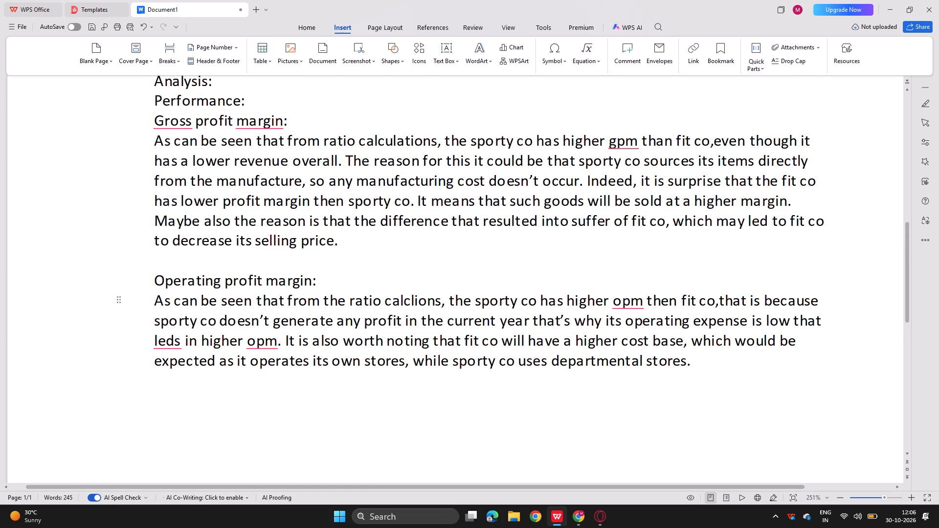
{"action": "key", "text": "BackSpace"}
{"action": "key", "text": "a"}
{"action": "key", "text": "BackSpace"}
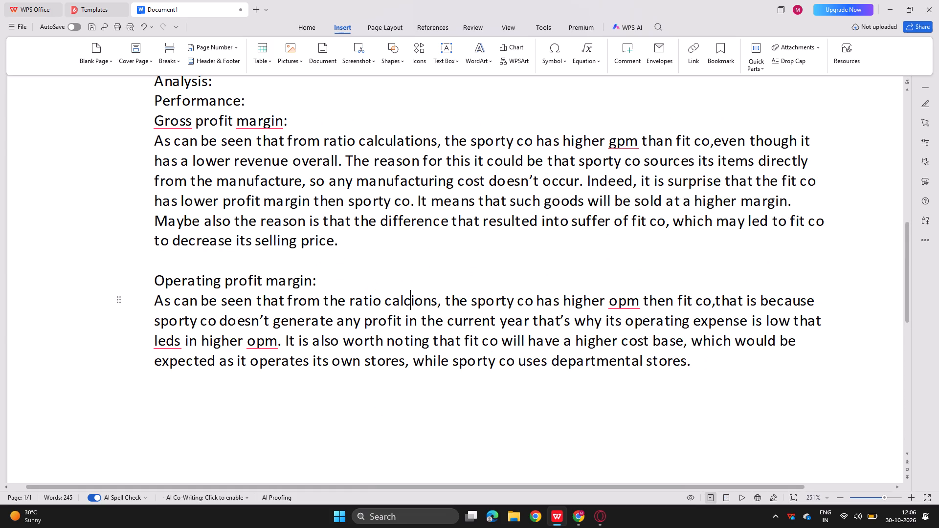
{"action": "type", "text": "ula"}
{"action": "key", "text": "t"}
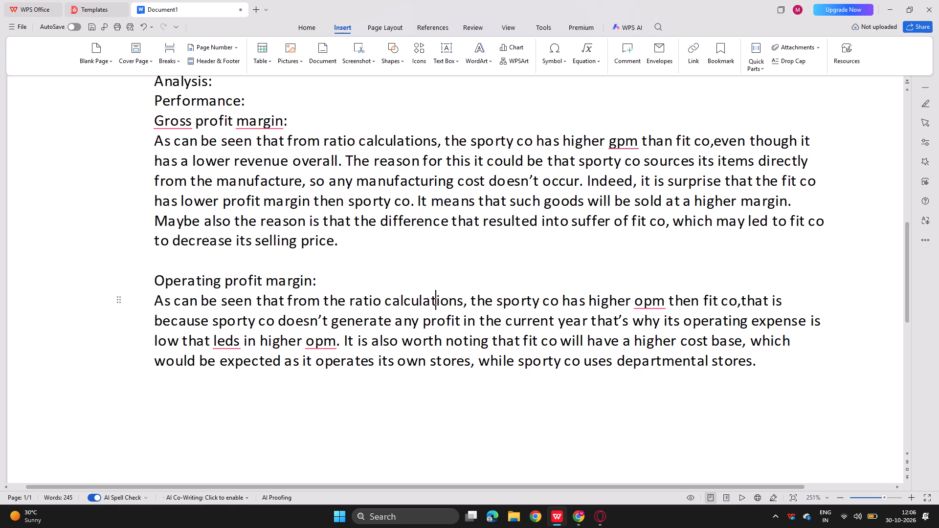
Replace "leds" with the spelling suggestion "led" and leave "opm" as written.
{"action": "left_click", "coordinate": [230, 340]}
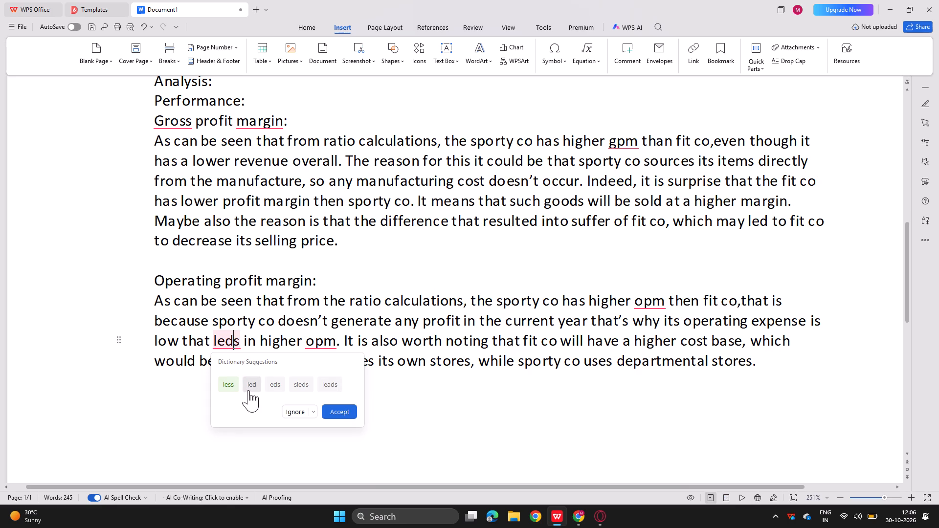
{"action": "left_click", "coordinate": [255, 384]}
{"action": "left_click", "coordinate": [349, 417]}
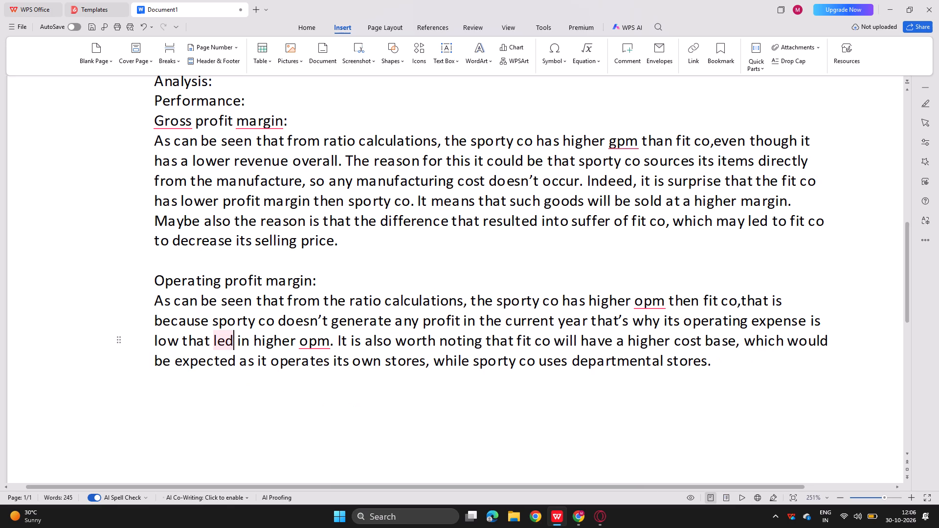
{"action": "left_click", "coordinate": [317, 345]}
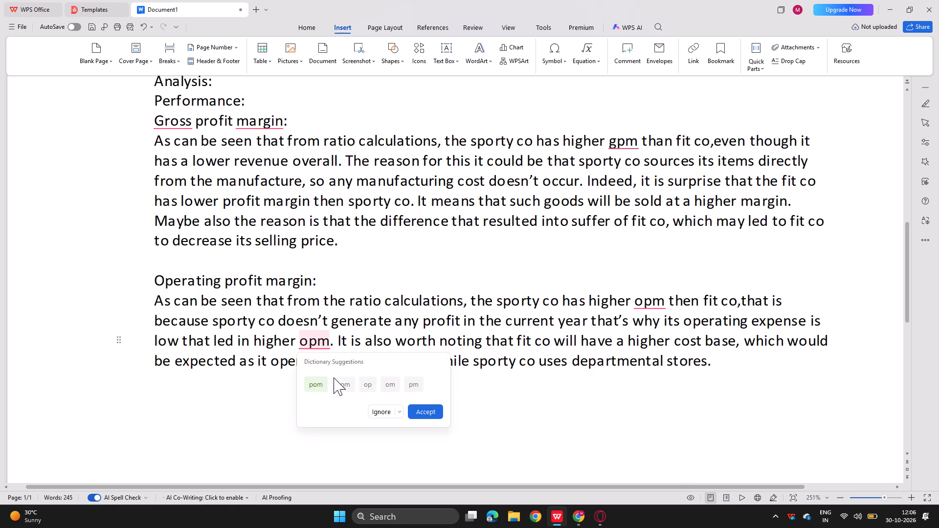
{"action": "left_click", "coordinate": [722, 364]}
Switch to the practice question in Chrome and go back to the scenario notes on Fit Co and Sporty Co.
{"action": "scroll", "coordinate": [533, 352], "scroll_direction": "up", "scroll_amount": 1}
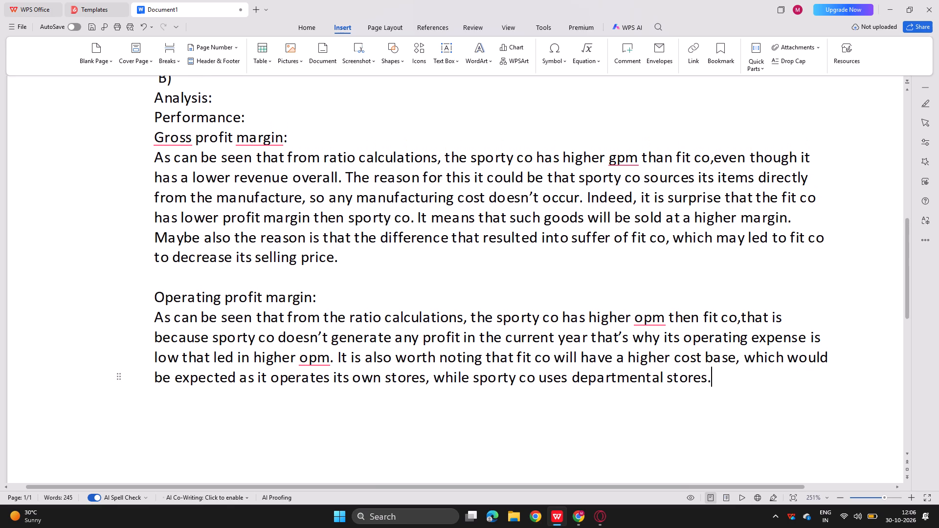
{"action": "scroll", "coordinate": [533, 352], "scroll_direction": "up", "scroll_amount": 1}
{"action": "key", "text": "alt+Tab"}
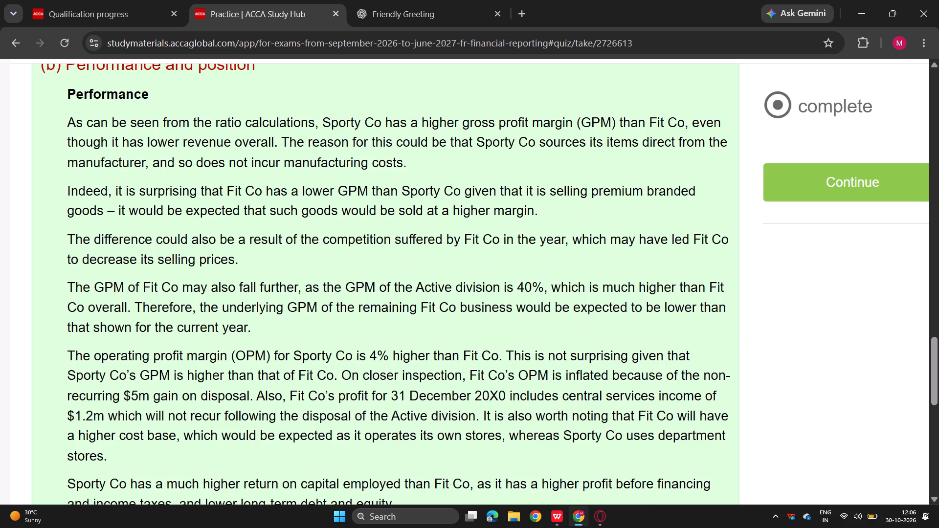
{"action": "scroll", "coordinate": [533, 352], "scroll_direction": "up", "scroll_amount": 7}
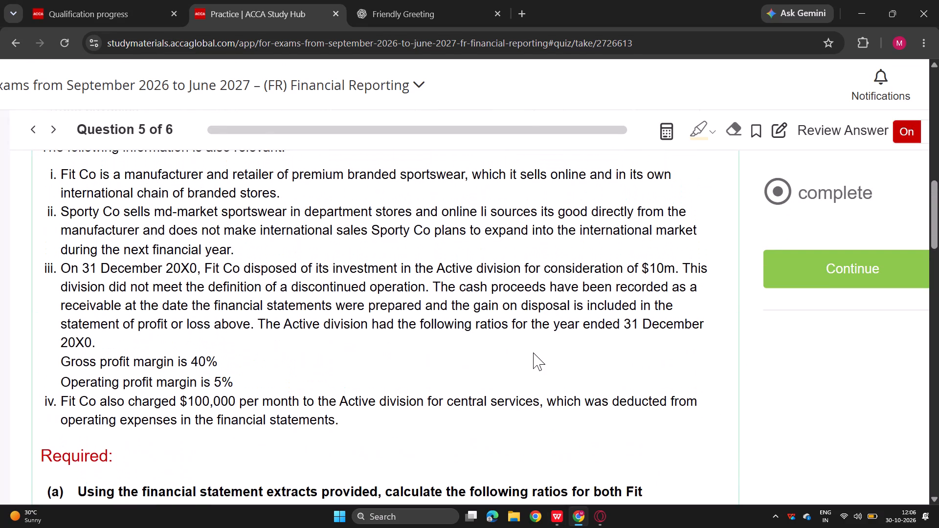
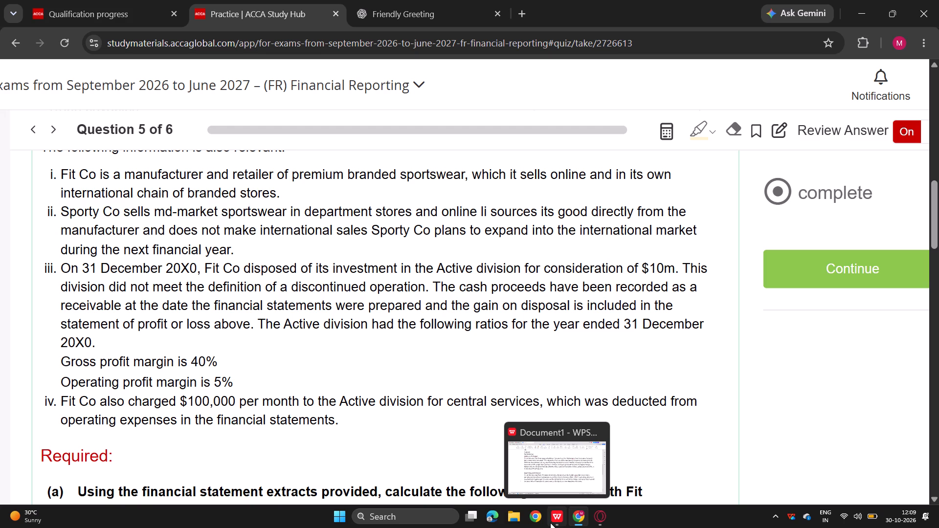
Switch from the practice question back to the WPS document containing the part B performance commentary.
{"action": "left_click", "coordinate": [558, 518]}
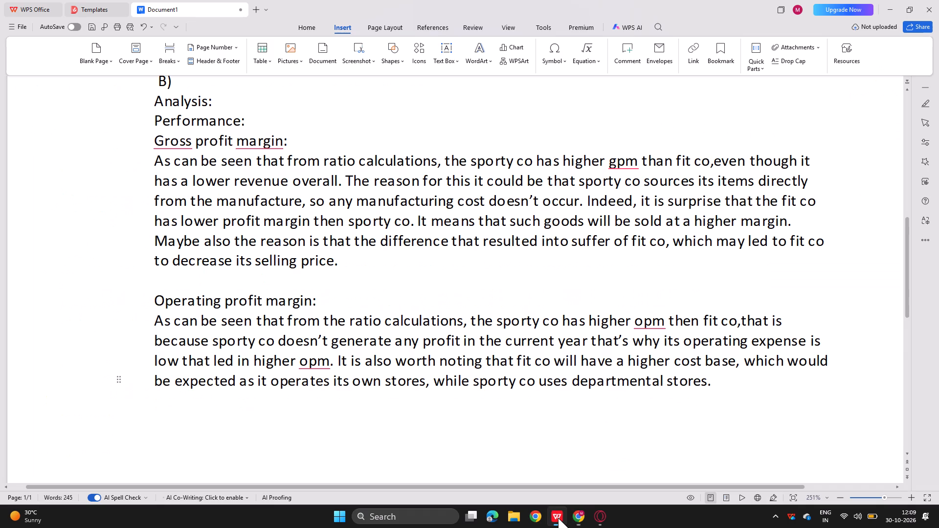
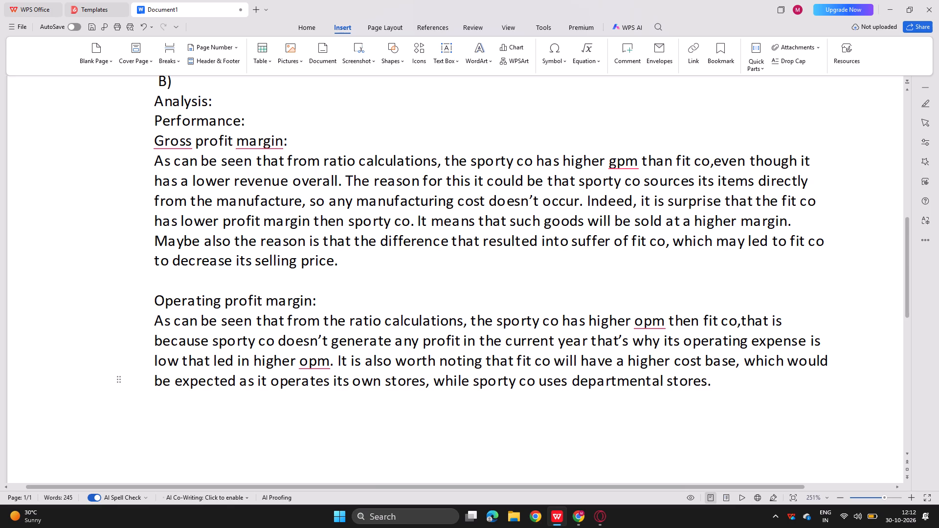
Glance at the practice question in Chrome and review the part A ratio table and drafted commentary in the WPS document.
{"action": "key", "text": "alt+Tab"}
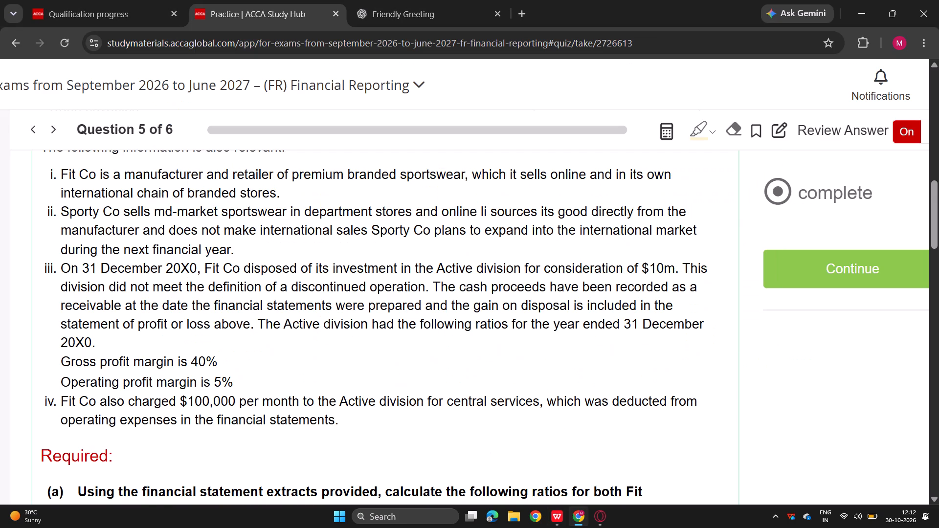
{"action": "scroll", "coordinate": [460, 324], "scroll_direction": "up", "scroll_amount": 1}
{"action": "key", "text": "alt+Tab"}
{"action": "scroll", "coordinate": [460, 324], "scroll_direction": "up", "scroll_amount": 3}
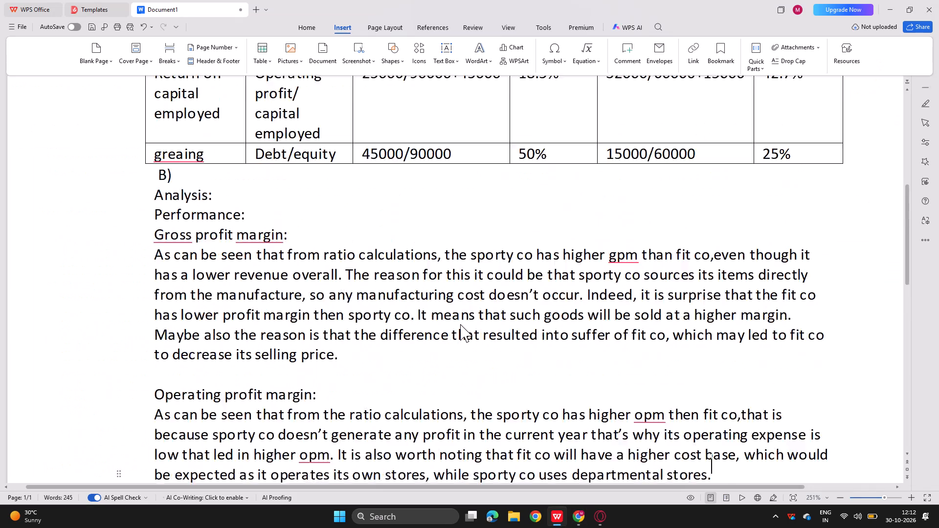
{"action": "scroll", "coordinate": [460, 324], "scroll_direction": "up", "scroll_amount": 5}
{"action": "scroll", "coordinate": [460, 324], "scroll_direction": "down", "scroll_amount": 1}
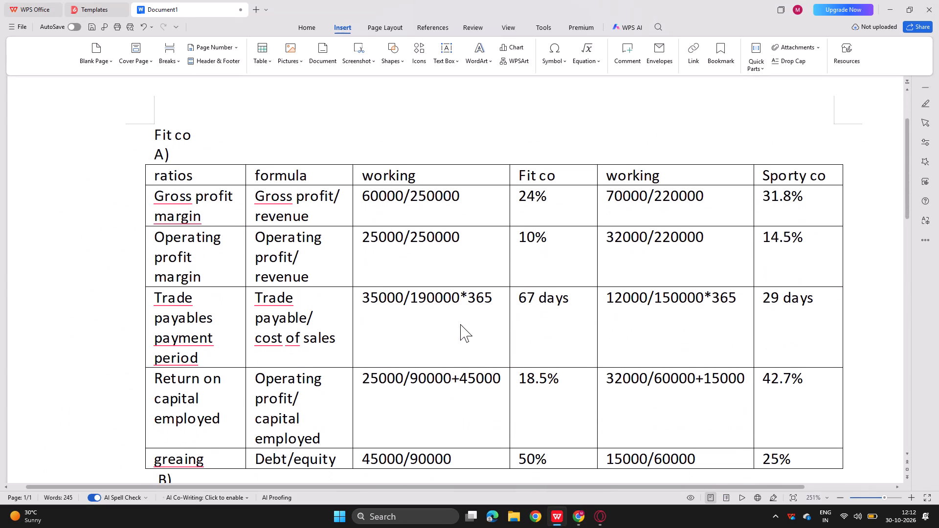
{"action": "scroll", "coordinate": [460, 324], "scroll_direction": "down", "scroll_amount": 3}
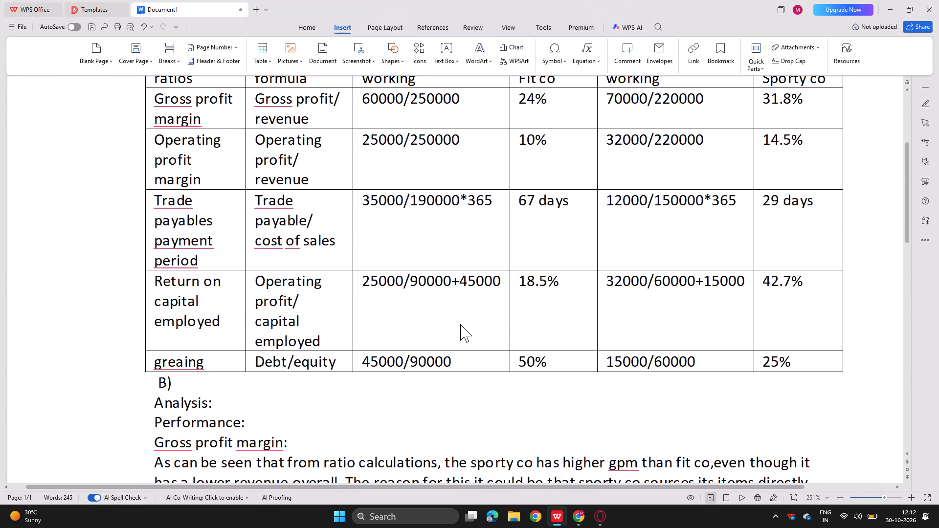
{"action": "scroll", "coordinate": [460, 324], "scroll_direction": "down", "scroll_amount": 6}
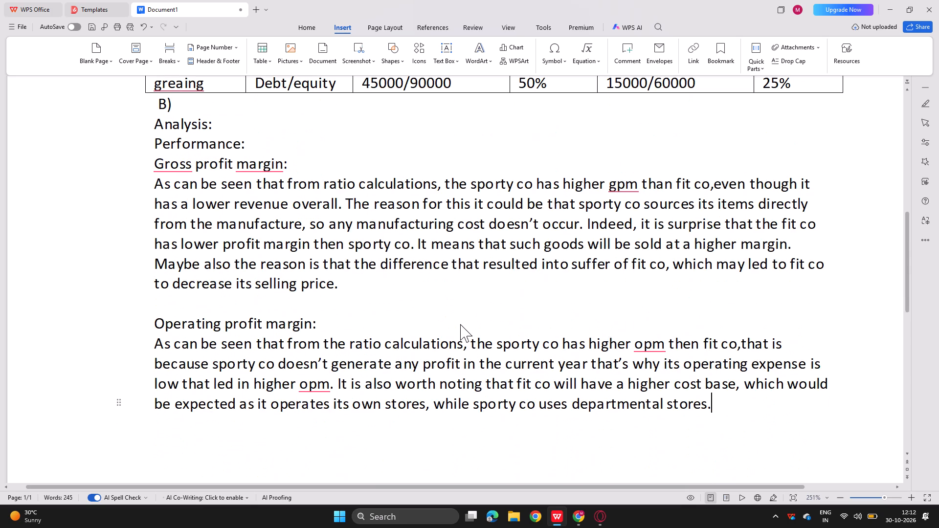
Add the heading "Return on capital employed:" below the operating profit margin paragraph, separated by a blank line.
{"action": "key", "text": "Return"}
{"action": "key", "text": "Return"}
{"action": "type", "text": "grosspro"}
{"action": "key", "text": "BackSpace"}
{"action": "key", "text": "BackSpace"}
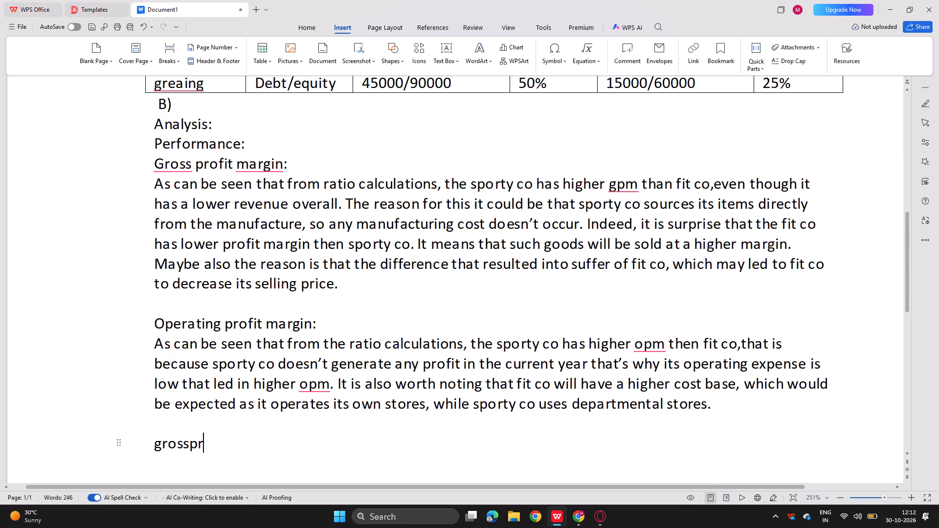
{"action": "key", "text": "BackSpace"}
{"action": "key", "text": "BackSpace"}
{"action": "key", "text": "BackSpace"}
{"action": "key", "text": "BackSpace"}
{"action": "key", "text": "BackSpace"}
{"action": "key", "text": "BackSpace"}
{"action": "type", "text": "re"}
{"action": "type", "text": "tunr"}
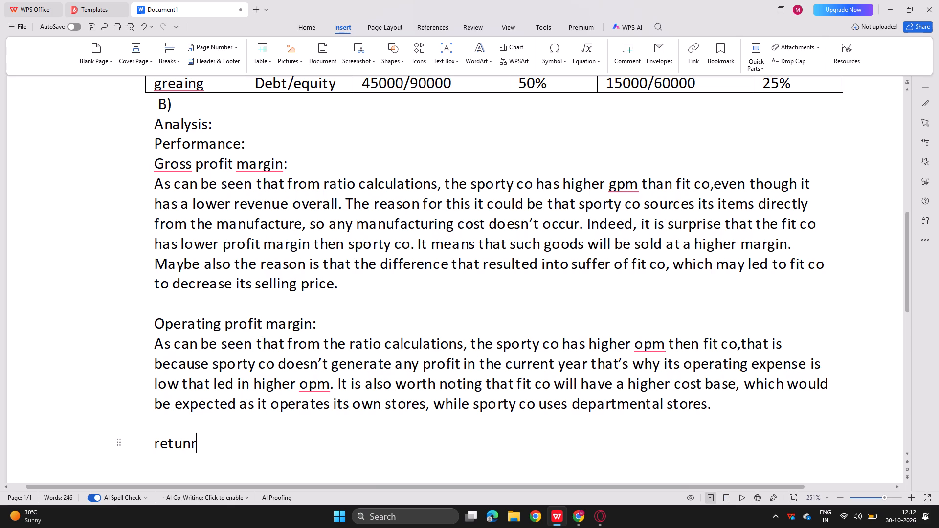
{"action": "key", "text": "BackSpace"}
{"action": "key", "text": "BackSpace"}
{"action": "type", "text": "rn on capital employed:"}
{"action": "key", "text": "Return"}
Switch to the practice question in Chrome and read the model answer's part (b) commentary on return on capital employed.
{"action": "key", "text": "alt+Tab"}
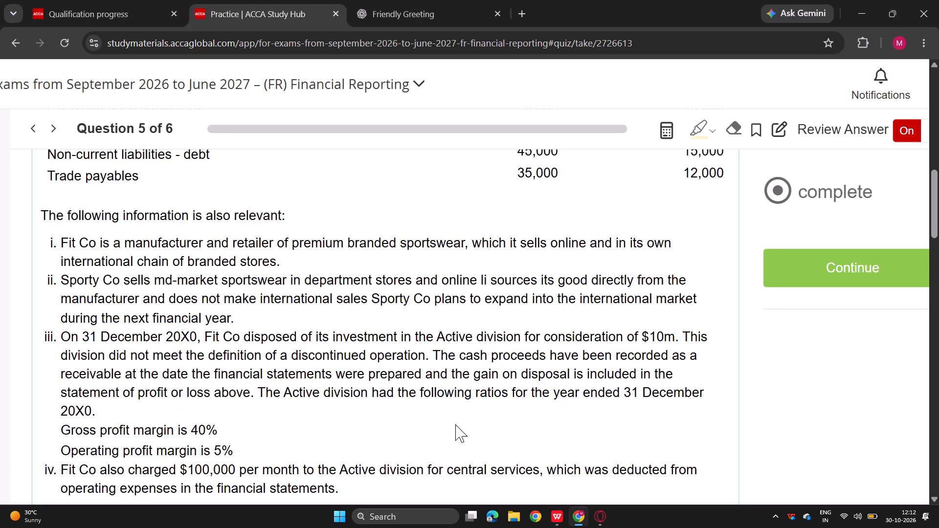
{"action": "scroll", "coordinate": [455, 424], "scroll_direction": "down", "scroll_amount": 5}
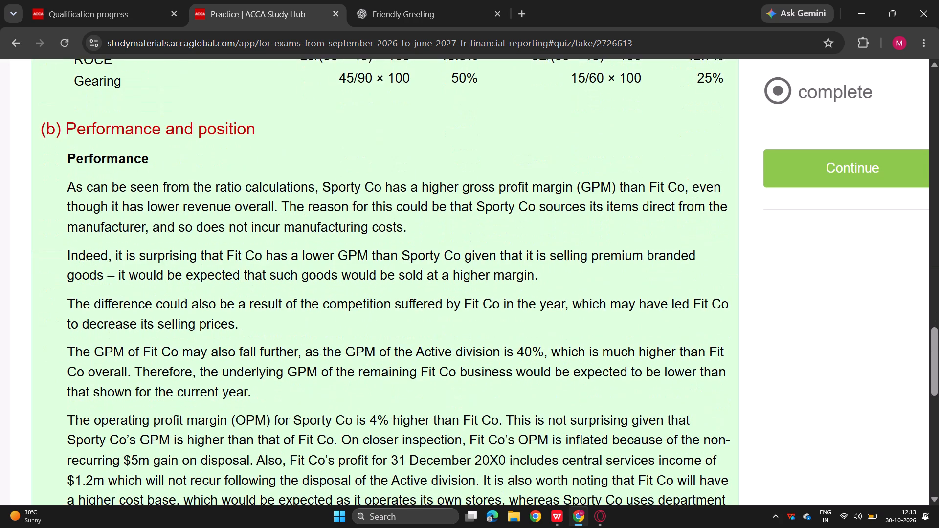
{"action": "scroll", "coordinate": [455, 424], "scroll_direction": "down", "scroll_amount": 2}
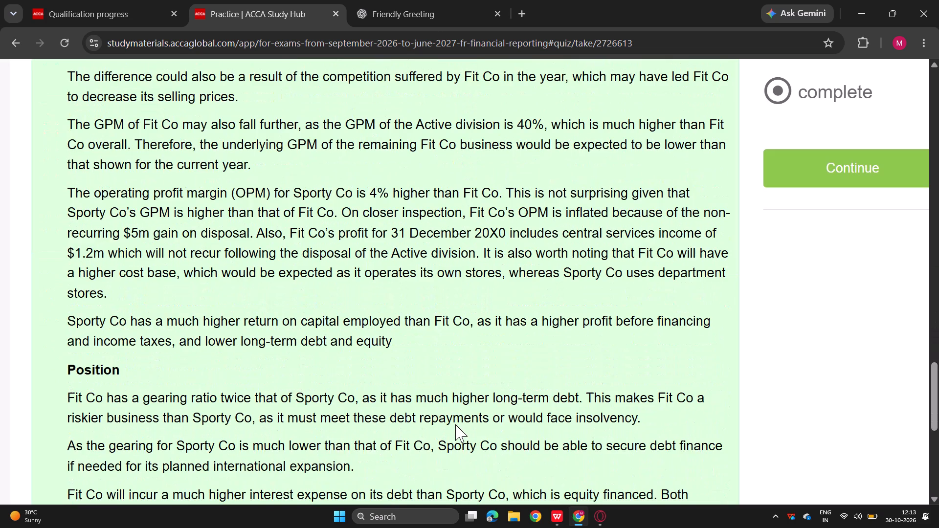
{"action": "scroll", "coordinate": [455, 424], "scroll_direction": "down", "scroll_amount": 1}
{"action": "scroll", "coordinate": [455, 424], "scroll_direction": "up", "scroll_amount": 2}
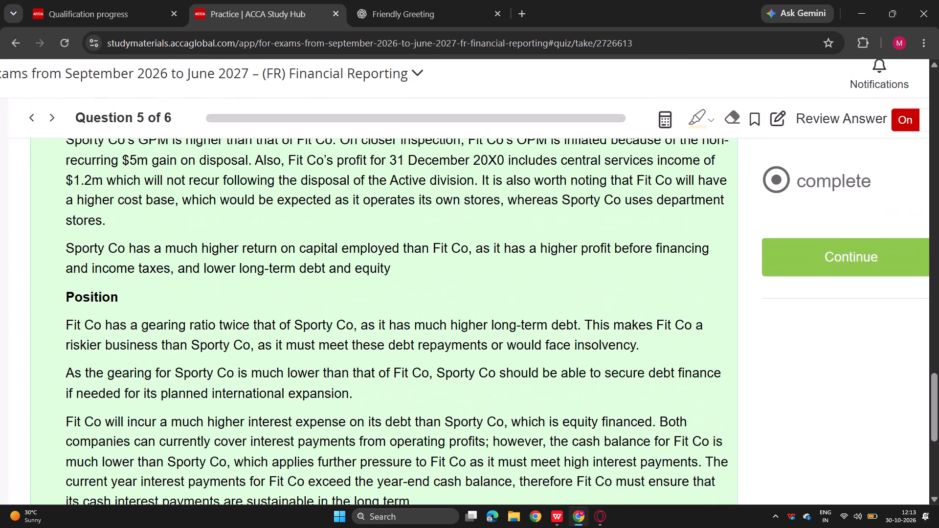
{"action": "scroll", "coordinate": [455, 424], "scroll_direction": "up", "scroll_amount": 2}
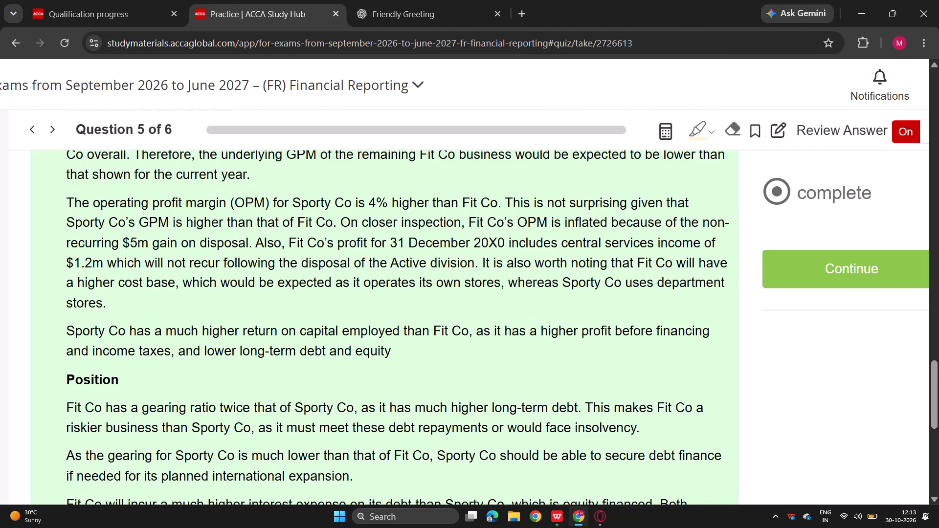
Back in the WPS document, begin the return on capital employed paragraph with "Sporty co has much higher".
{"action": "key", "text": "alt+Tab"}
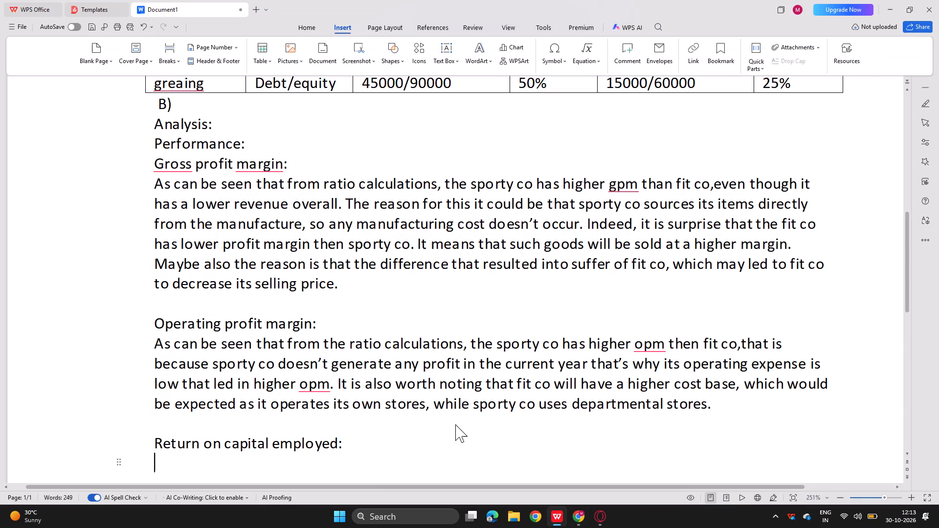
{"action": "type", "text": "sporty co ja"}
{"action": "key", "text": "BackSpace"}
{"action": "key", "text": "BackSpace"}
{"action": "type", "text": "has much higher"}
{"action": "key", "text": "space"}
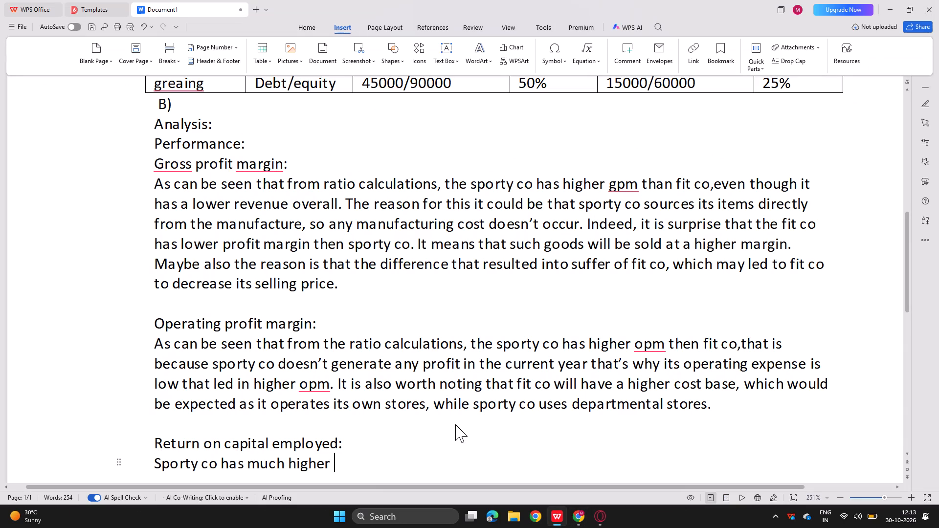
Switch to Chrome and recheck the model answer's sentence comparing the two companies' return on capital employed.
{"action": "key", "text": "alt+Tab"}
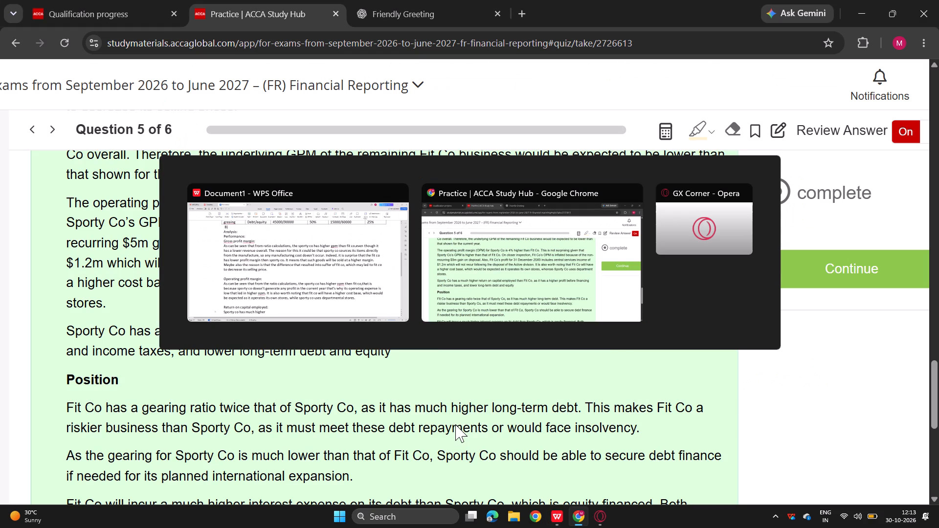
{"action": "scroll", "coordinate": [455, 424], "scroll_direction": "down", "scroll_amount": 1}
{"action": "scroll", "coordinate": [455, 424], "scroll_direction": "up", "scroll_amount": 1}
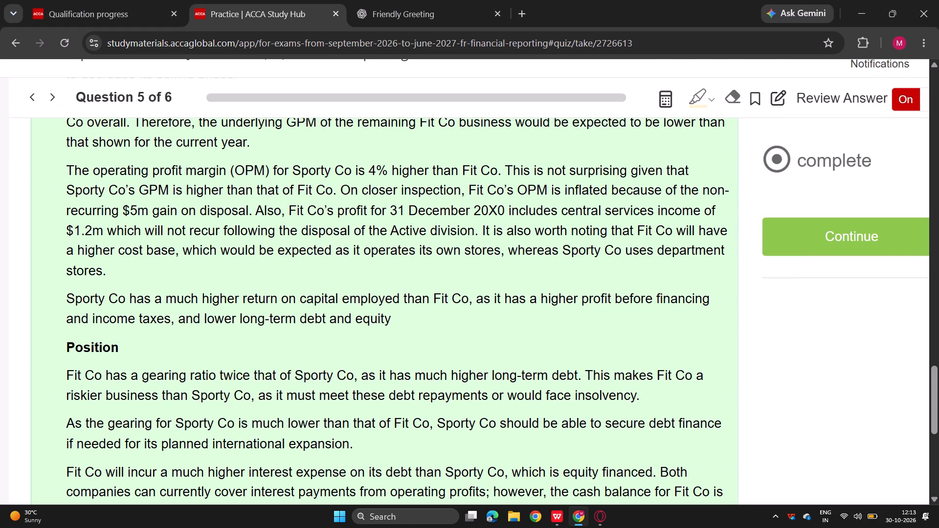
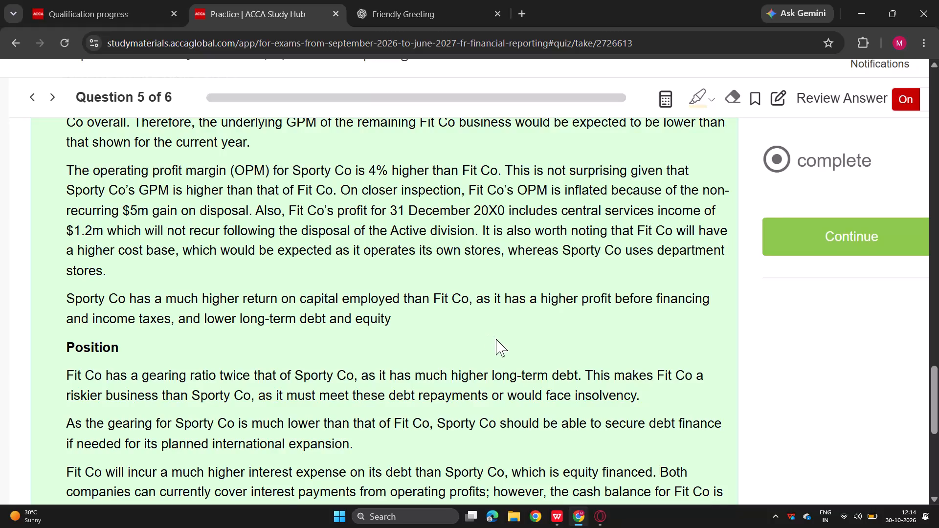
Back in the WPS document, continue the return on capital employed sentence with "profit then than the fit co".
{"action": "key", "text": "alt+Tab"}
{"action": "scroll", "coordinate": [496, 339], "scroll_direction": "down", "scroll_amount": 1}
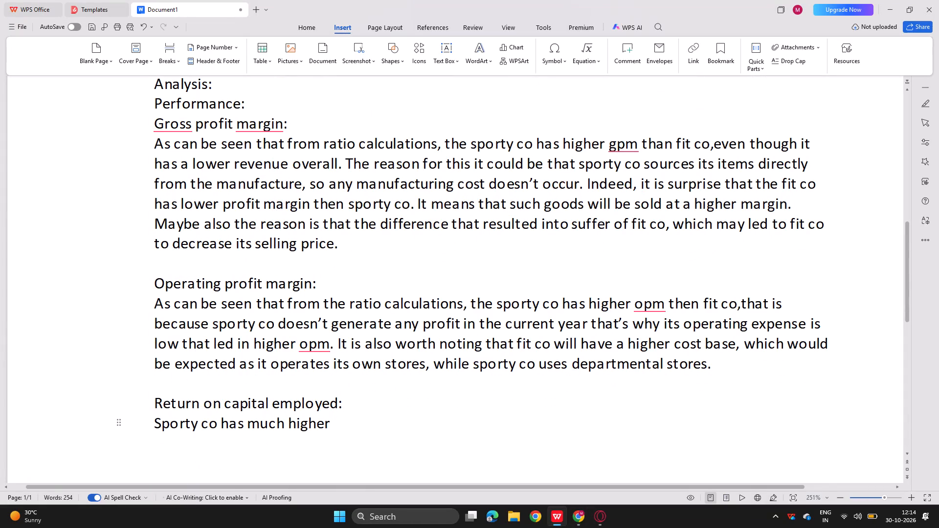
{"action": "type", "text": "pri"}
{"action": "key", "text": "BackSpace"}
{"action": "type", "text": "ofit that"}
{"action": "key", "text": "BackSpace"}
{"action": "key", "text": "BackSpace"}
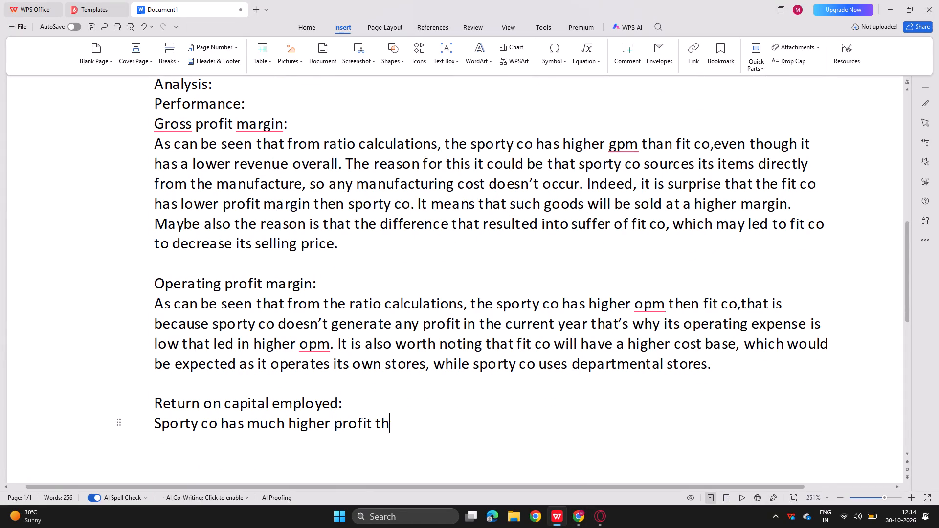
{"action": "type", "text": "en the g=fit co"}
{"action": "key", "text": "BackSpace"}
{"action": "key", "text": "BackSpace"}
{"action": "key", "text": "BackSpace"}
{"action": "key", "text": "BackSpace"}
{"action": "key", "text": "BackSpace"}
{"action": "key", "text": "BackSpace"}
{"action": "key", "text": "BackSpace"}
{"action": "key", "text": "BackSpace"}
{"action": "key", "text": "BackSpace"}
{"action": "key", "text": "BackSpace"}
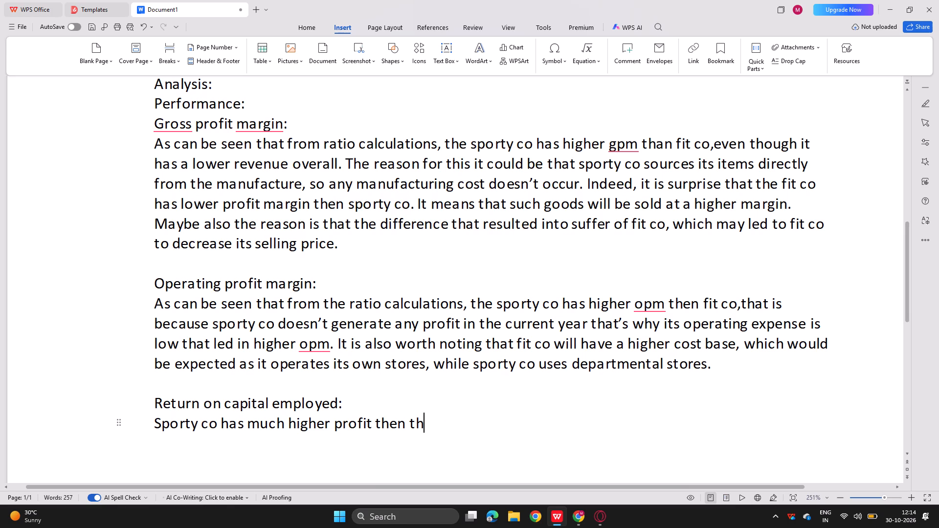
{"action": "type", "text": "an the fit co."}
Finish the sentence with ", due to higher long term debt.", consulting the model answer in Chrome partway for the reason.
{"action": "key", "text": "BackSpace"}
{"action": "type", "text": ", f"}
{"action": "key", "text": "BackSpace"}
{"action": "type", "text": "due to higher"}
{"action": "key", "text": "space"}
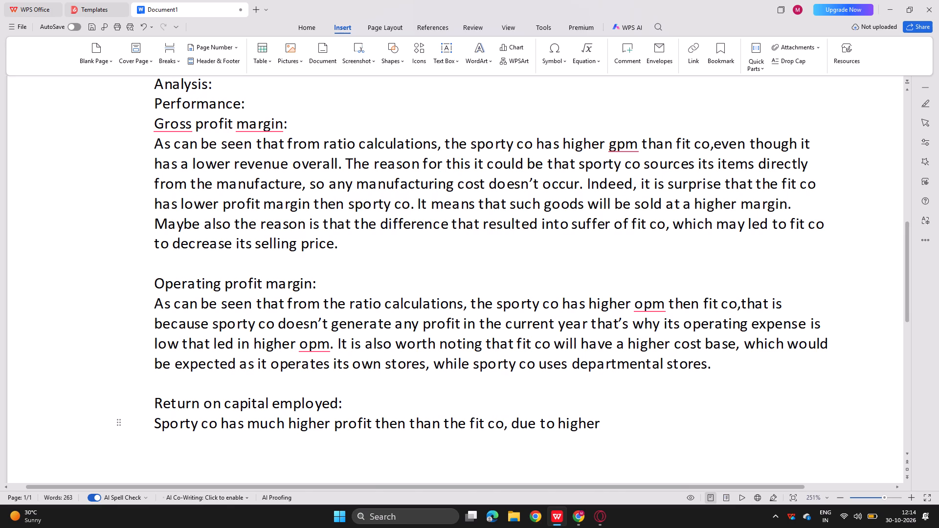
{"action": "key", "text": "alt+Tab"}
{"action": "scroll", "coordinate": [462, 366], "scroll_direction": "down", "scroll_amount": 1}
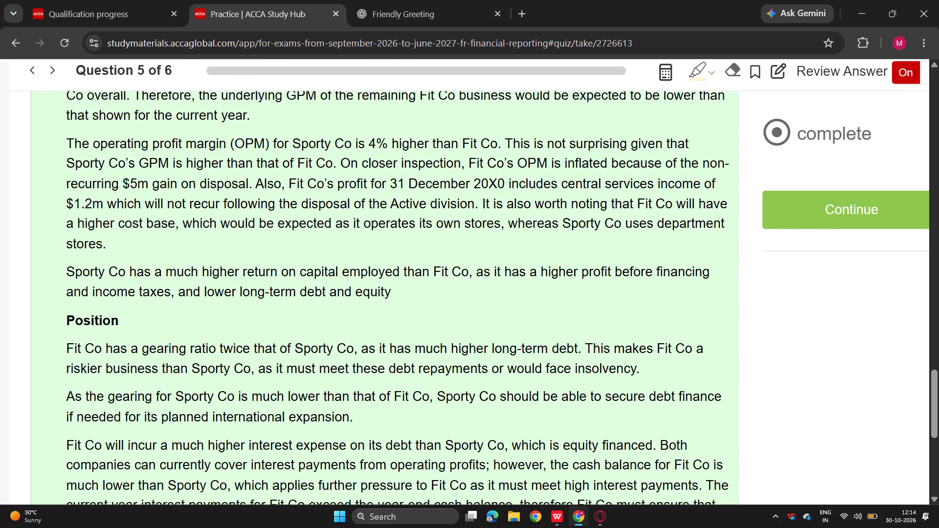
{"action": "scroll", "coordinate": [462, 366], "scroll_direction": "down", "scroll_amount": 1}
{"action": "scroll", "coordinate": [462, 366], "scroll_direction": "up", "scroll_amount": 1}
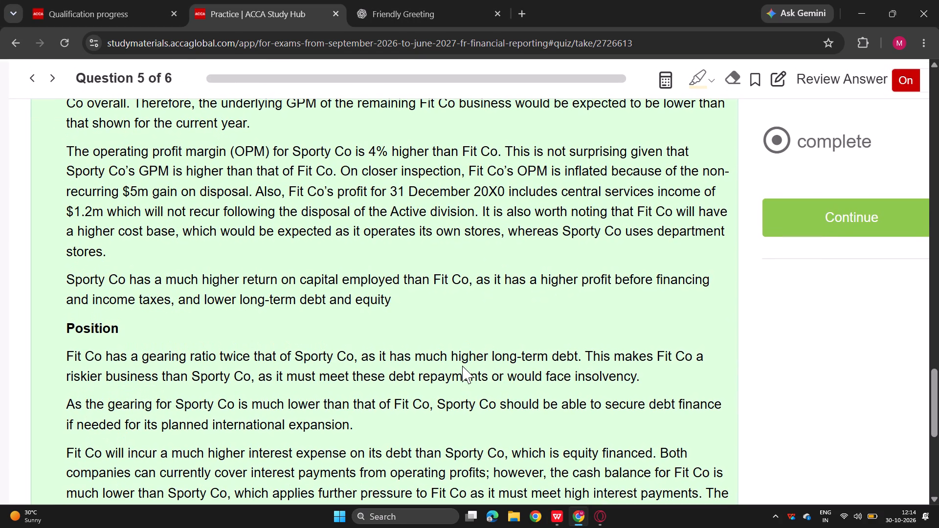
{"action": "key", "text": "alt+Tab"}
{"action": "type", "text": "long f"}
{"action": "key", "text": "BackSpace"}
{"action": "type", "text": "term debt."}
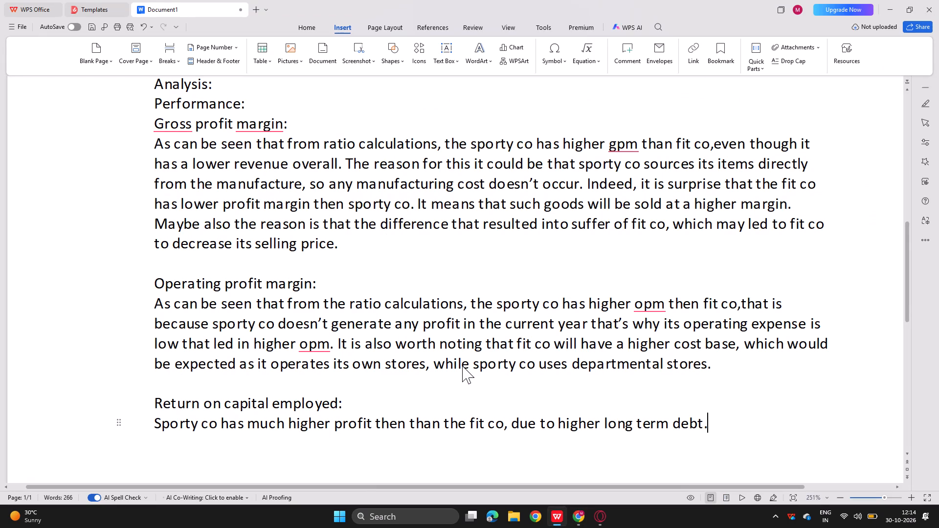
Check the model answer's gearing commentary in Chrome, and in WPS add "This makmes fit co a risky business" to the paragraph.
{"action": "key", "text": "alt+Tab"}
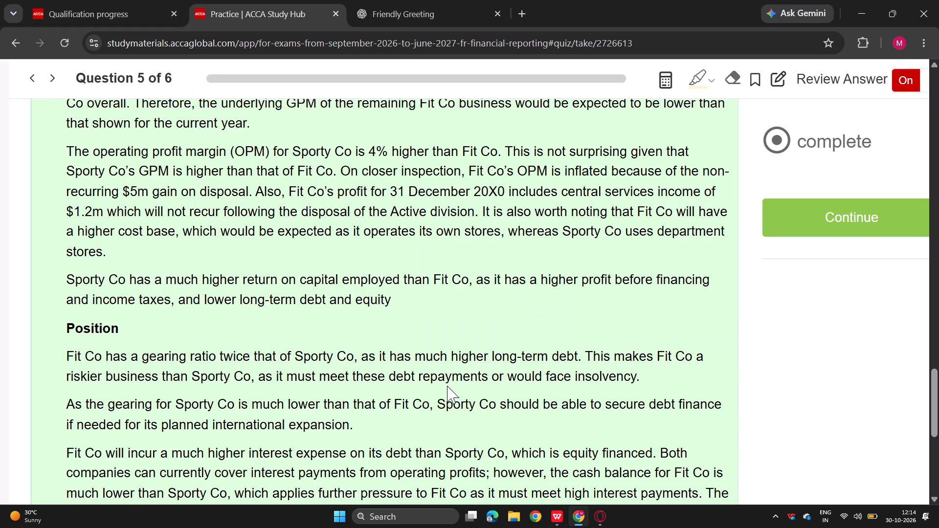
{"action": "scroll", "coordinate": [447, 386], "scroll_direction": "right", "scroll_amount": 1}
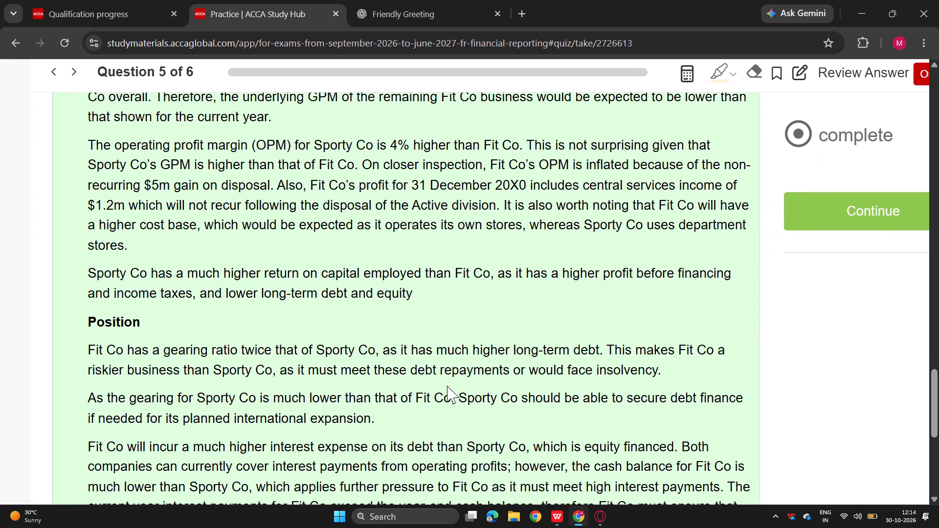
{"action": "key", "text": "alt+Tab"}
{"action": "key", "text": "space"}
{"action": "type", "text": "this makmes fit co a risky"}
{"action": "key", "text": "space"}
{"action": "type", "text": "busn"}
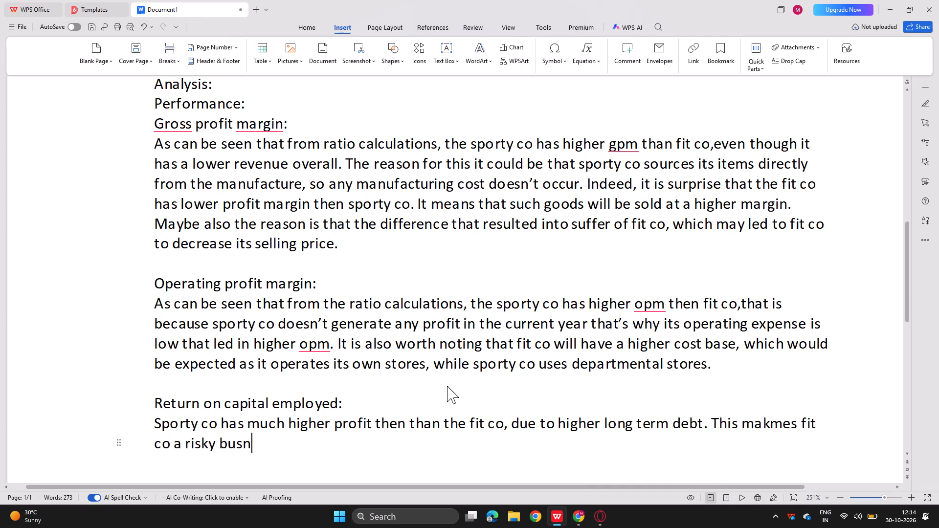
{"action": "key", "text": "BackSpace"}
{"action": "type", "text": "iness"}
{"action": "key", "text": "space"}
Recheck the model answer's business risk wording in Chrome and end the WPS sentence with "as compared to sporty co.".
{"action": "key", "text": "alt+Tab"}
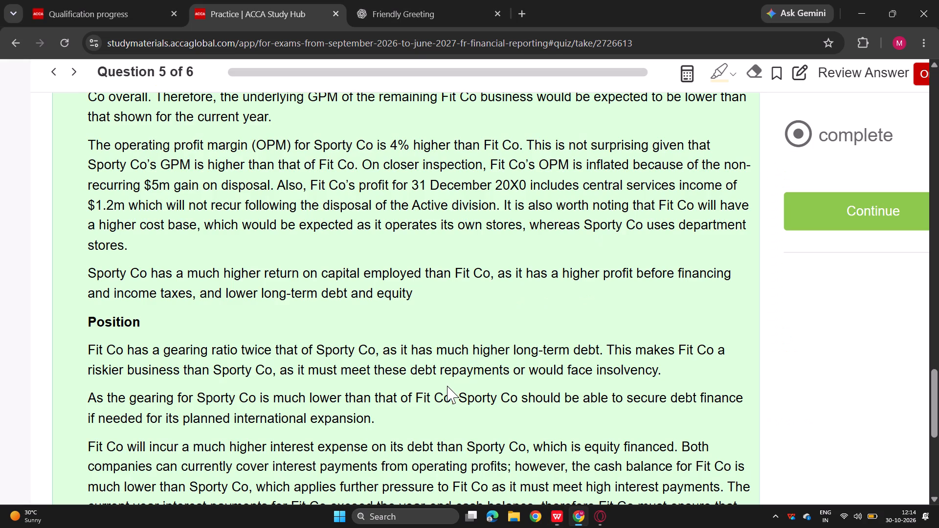
{"action": "key", "text": "alt+Tab"}
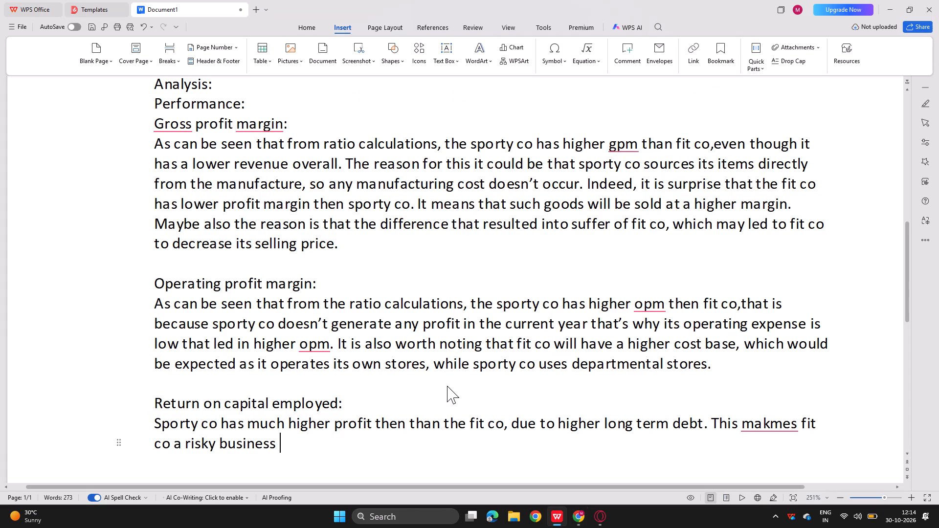
{"action": "type", "text": "as compat"}
{"action": "key", "text": "BackSpace"}
{"action": "type", "text": "red to"}
{"action": "key", "text": "space"}
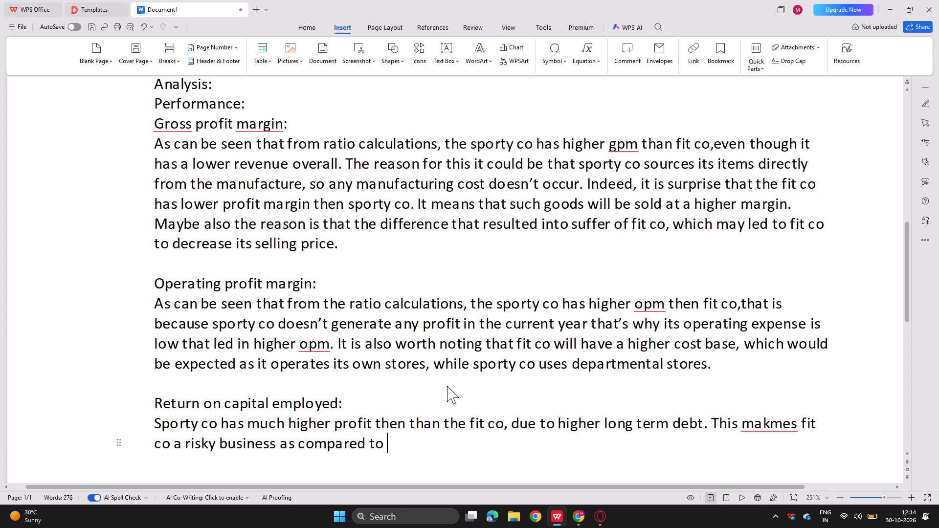
{"action": "type", "text": "sporty co"}
{"action": "key", "text": "period"}
Read the debt repayment point in Chrome's model answer, and in WPS add "As paying so much debt will make it difficult".
{"action": "key", "text": "alt+Tab"}
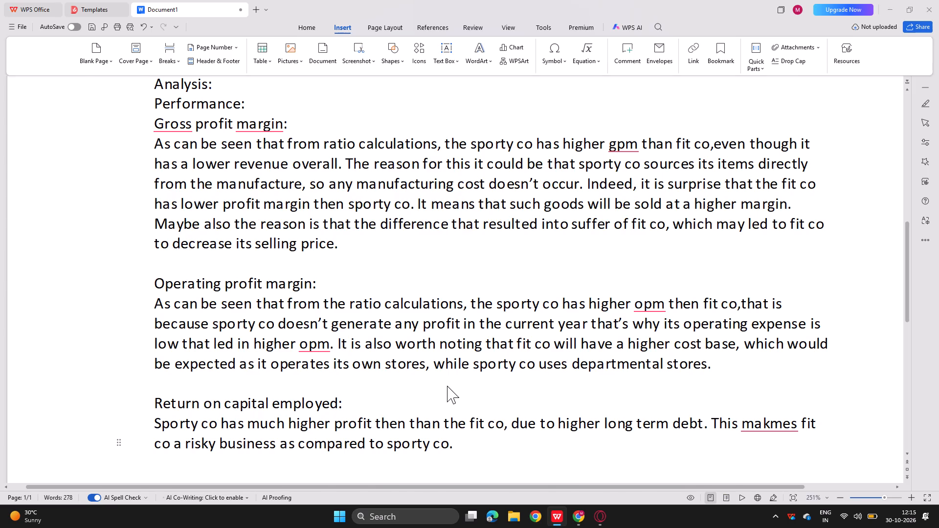
{"action": "scroll", "coordinate": [447, 386], "scroll_direction": "down", "scroll_amount": 1}
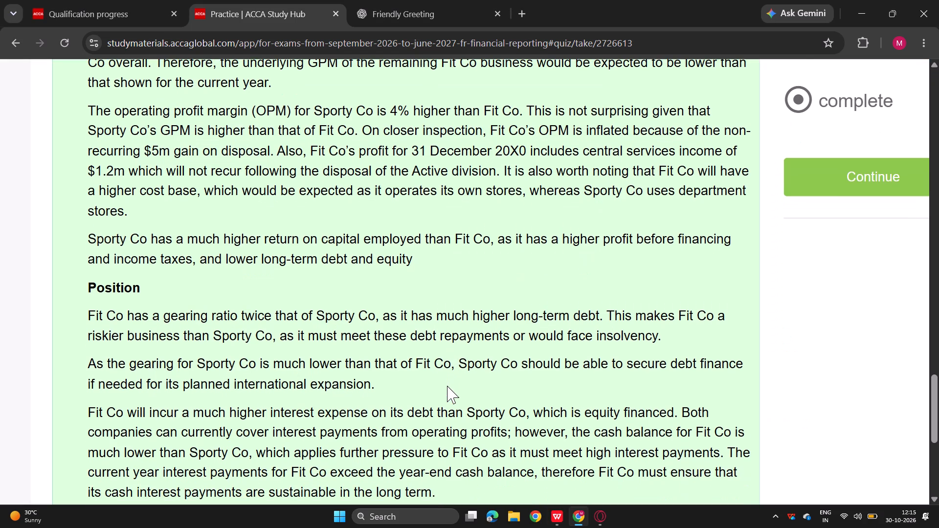
{"action": "key", "text": "alt+Tab"}
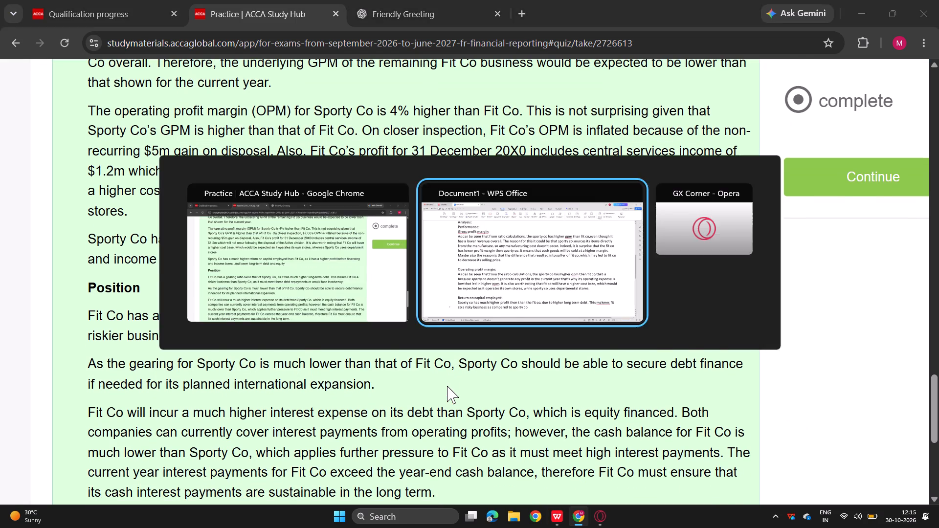
{"action": "scroll", "coordinate": [447, 386], "scroll_direction": "down", "scroll_amount": 1}
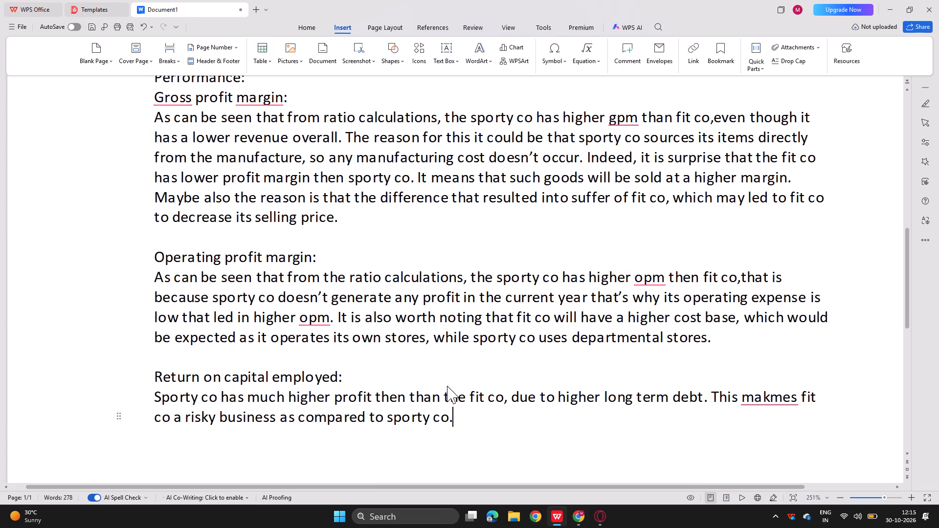
{"action": "scroll", "coordinate": [447, 386], "scroll_direction": "down", "scroll_amount": 1}
{"action": "key", "text": "space"}
{"action": "type", "text": "ass"}
{"action": "key", "text": "space"}
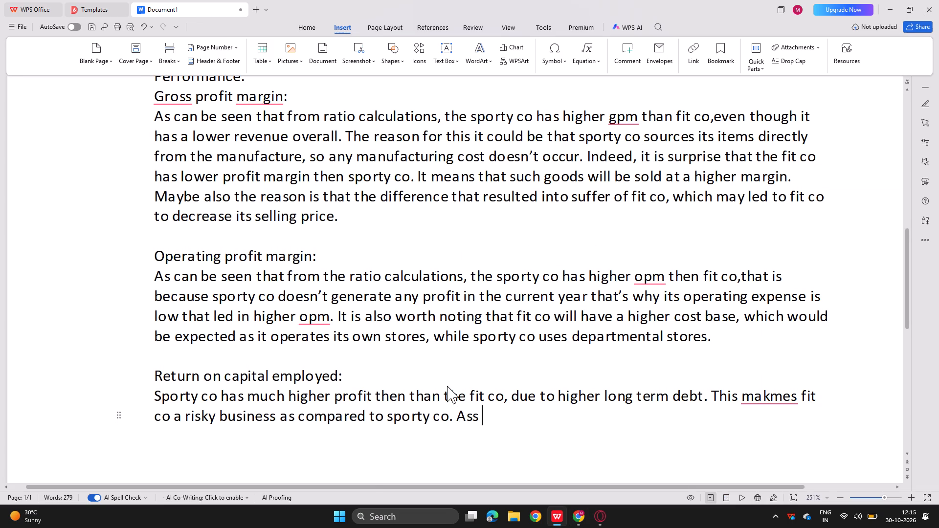
{"action": "type", "text": "paying"}
{"action": "key", "text": "space"}
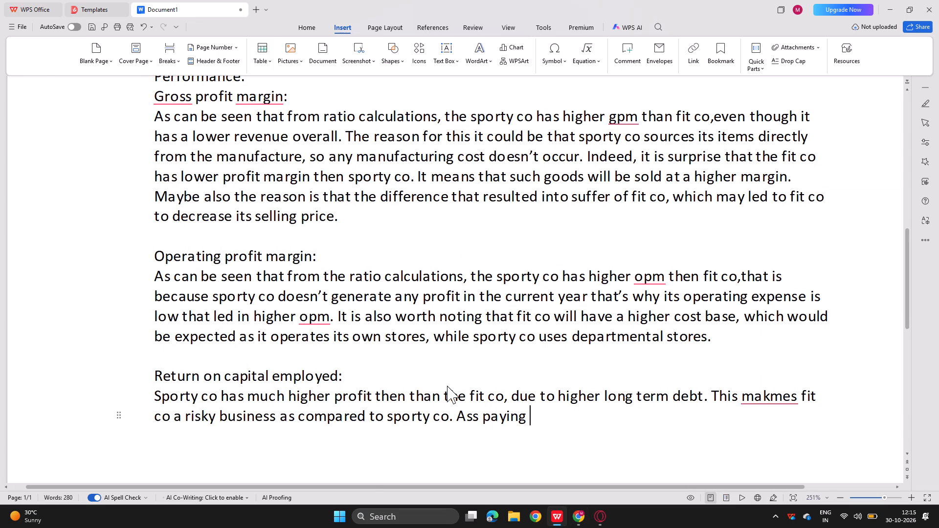
{"action": "key", "text": "BackSpace"}
{"action": "key", "text": "BackSpace"}
{"action": "key", "text": "BackSpace"}
{"action": "key", "text": "BackSpace"}
{"action": "key", "text": "BackSpace"}
{"action": "key", "text": "BackSpace"}
{"action": "key", "text": "BackSpace"}
{"action": "key", "text": "BackSpace"}
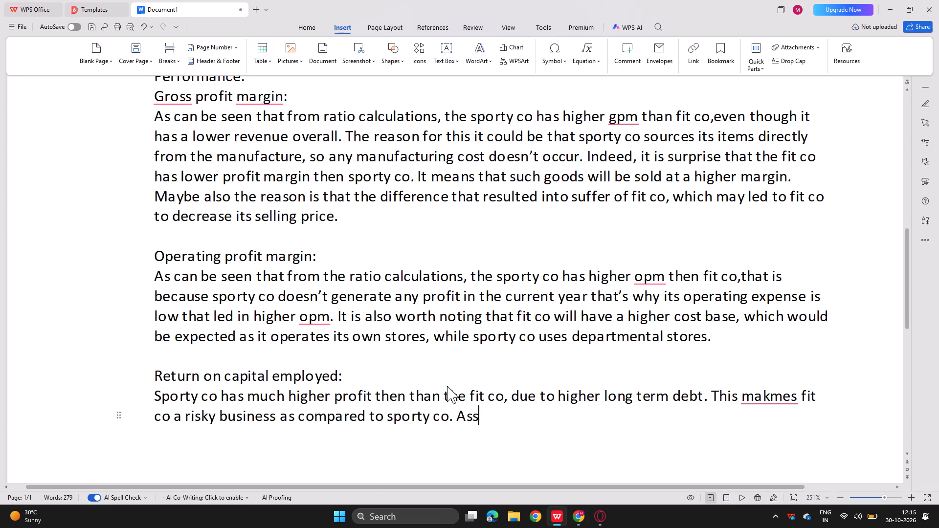
{"action": "key", "text": "BackSpace"}
{"action": "key", "text": "space"}
{"action": "type", "text": "paying so much debt will make it"}
{"action": "key", "text": "space"}
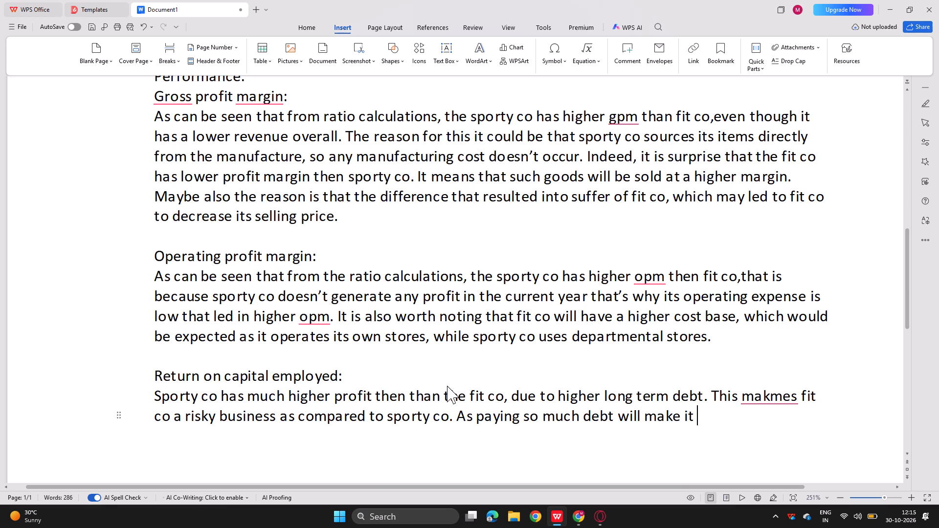
{"action": "type", "text": "difficut"}
{"action": "key", "text": "BackSpace"}
{"action": "type", "text": "lt"}
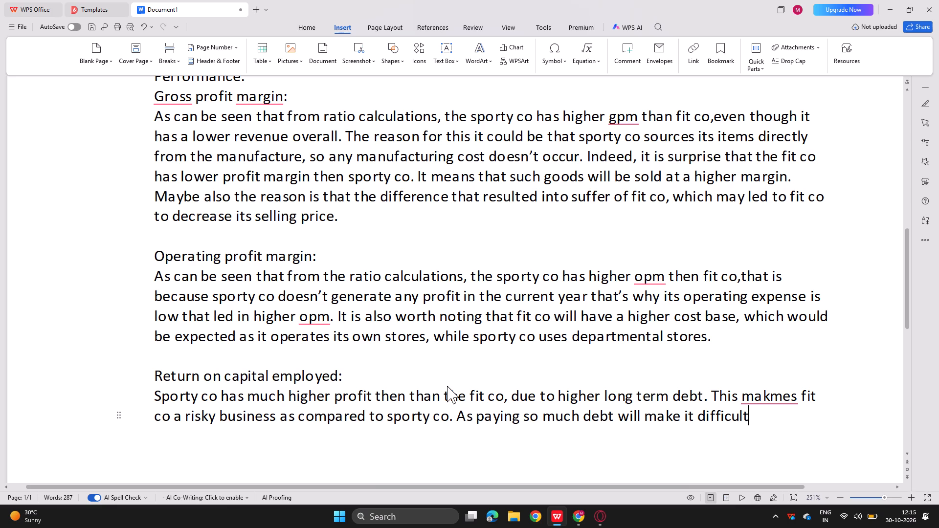
{"action": "key", "text": "space"}
Reword the sentence's ending after "As paying so much debt" to "would be difficult." and start a new line below.
{"action": "key", "text": "BackSpace"}
{"action": "key", "text": "BackSpace"}
{"action": "key", "text": "BackSpace"}
{"action": "key", "text": "BackSpace"}
{"action": "key", "text": "BackSpace"}
{"action": "key", "text": "BackSpace"}
{"action": "key", "text": "BackSpace"}
{"action": "key", "text": "BackSpace"}
{"action": "key", "text": "BackSpace"}
{"action": "key", "text": "BackSpace"}
{"action": "key", "text": "BackSpace"}
{"action": "key", "text": "BackSpace"}
{"action": "key", "text": "BackSpace"}
{"action": "key", "text": "BackSpace"}
{"action": "key", "text": "BackSpace"}
{"action": "key", "text": "BackSpace"}
{"action": "key", "text": "BackSpace"}
{"action": "key", "text": "BackSpace"}
{"action": "key", "text": "BackSpace"}
{"action": "key", "text": "BackSpace"}
{"action": "key", "text": "BackSpace"}
{"action": "key", "text": "BackSpace"}
{"action": "key", "text": "BackSpace"}
{"action": "key", "text": "BackSpace"}
{"action": "key", "text": "BackSpace"}
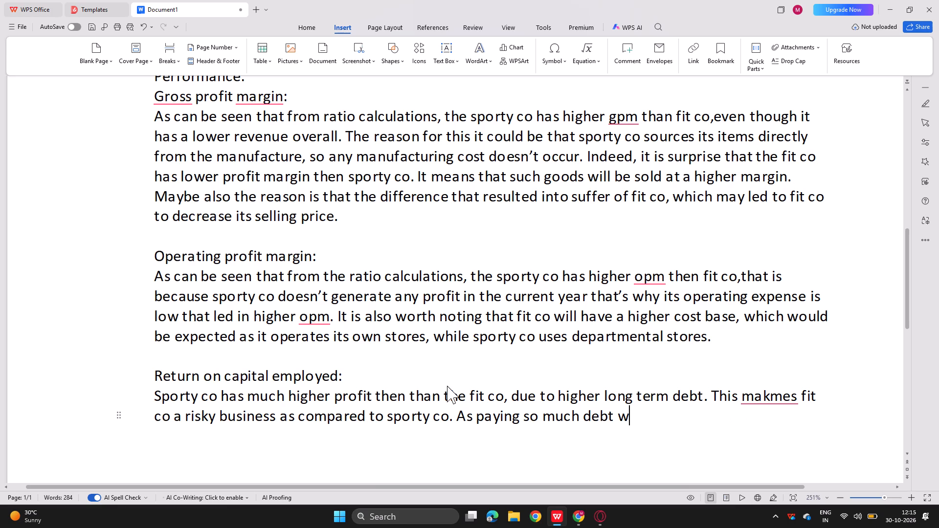
{"action": "type", "text": "oulf"}
{"action": "key", "text": "BackSpace"}
{"action": "type", "text": "d be difficut"}
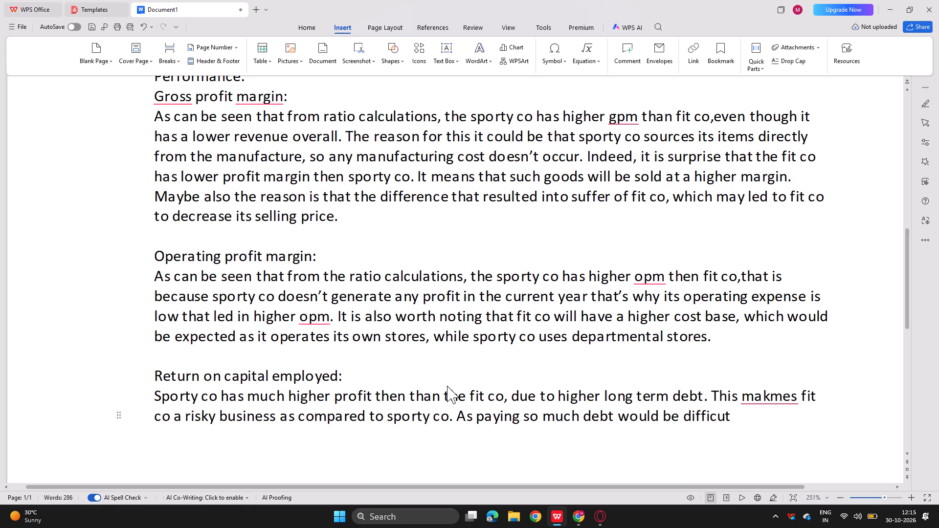
{"action": "key", "text": "BackSpace"}
{"action": "type", "text": "lt"}
{"action": "key", "text": "period"}
{"action": "key", "text": "Return"}
Switch to Chrome and review the question's required ratios in part (a) and the commentary requirement in part (b).
{"action": "key", "text": "alt+Tab"}
{"action": "scroll", "coordinate": [347, 362], "scroll_direction": "up", "scroll_amount": 7}
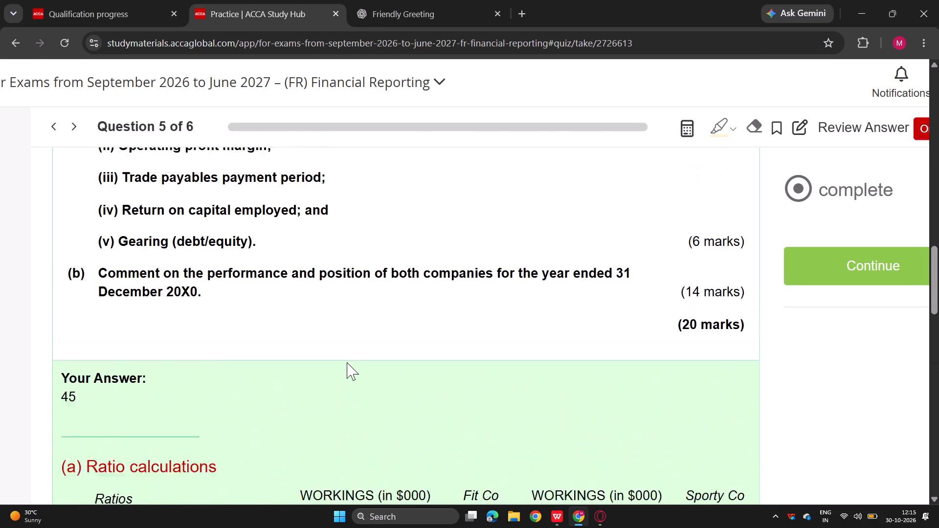
{"action": "scroll", "coordinate": [347, 362], "scroll_direction": "up", "scroll_amount": 1}
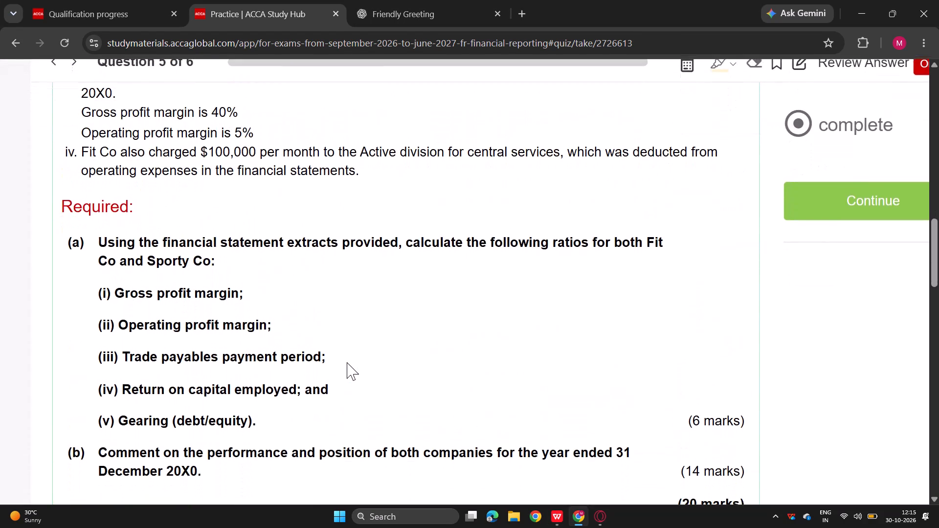
{"action": "key", "text": "alt+Tab"}
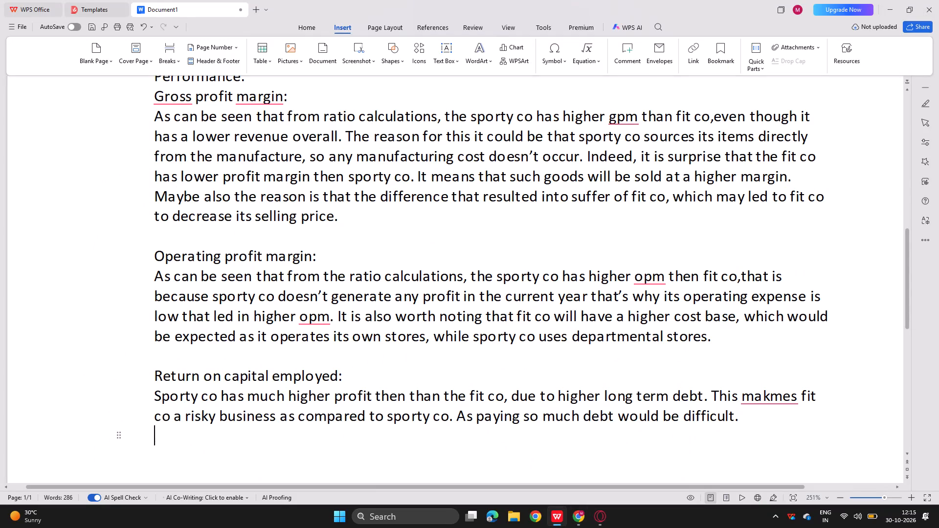
{"action": "key", "text": "alt+Tab"}
{"action": "scroll", "coordinate": [262, 366], "scroll_direction": "down", "scroll_amount": 1}
{"action": "scroll", "coordinate": [262, 366], "scroll_direction": "up", "scroll_amount": 1}
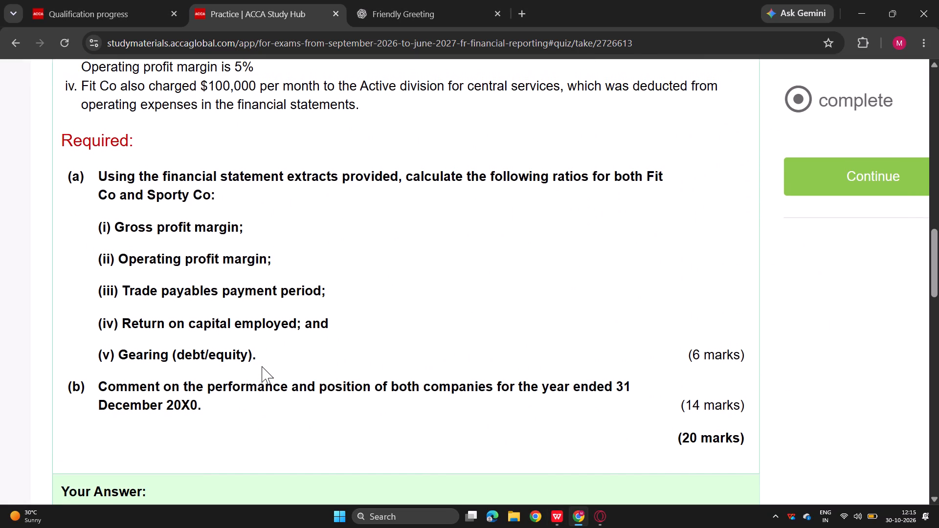
{"action": "key", "text": "alt+Tab"}
{"action": "key", "text": "alt+Tab"}
Read the model answer's Performance and Position commentary in Chrome, down to the trade payables payment period paragraph.
{"action": "scroll", "coordinate": [262, 366], "scroll_direction": "down", "scroll_amount": 2}
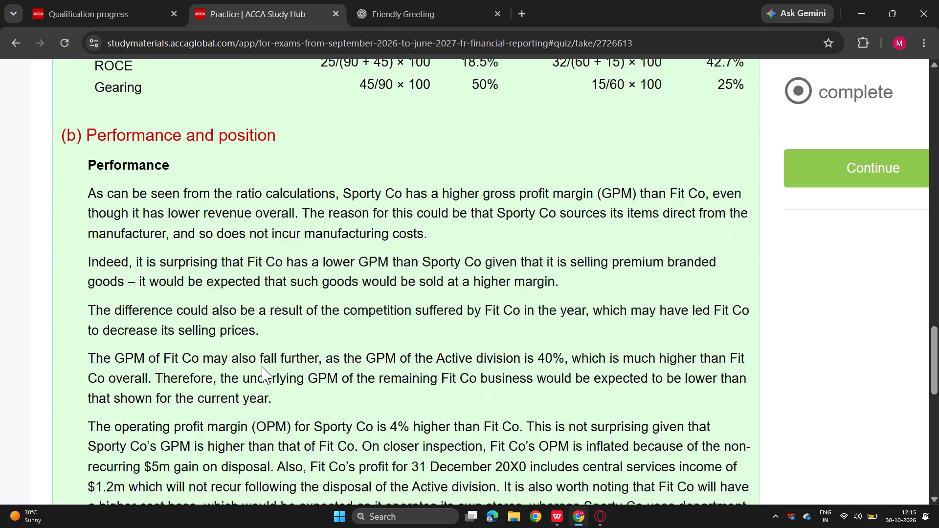
{"action": "scroll", "coordinate": [262, 366], "scroll_direction": "down", "scroll_amount": 5}
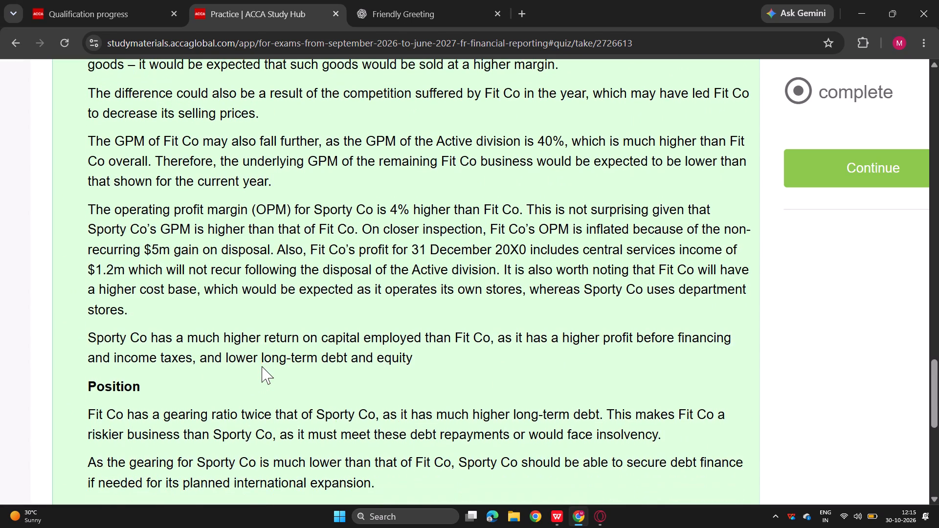
{"action": "scroll", "coordinate": [262, 366], "scroll_direction": "down", "scroll_amount": 2}
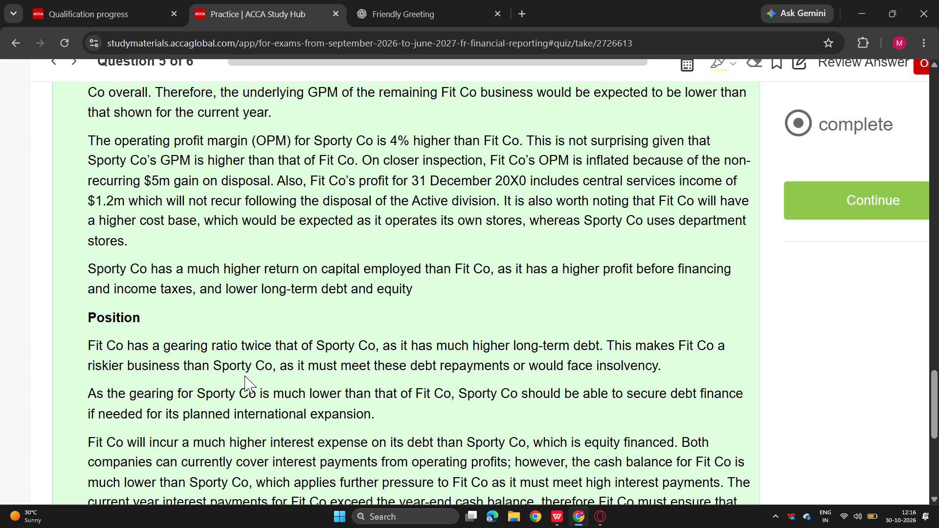
{"action": "scroll", "coordinate": [245, 375], "scroll_direction": "down", "scroll_amount": 2}
{"action": "scroll", "coordinate": [245, 375], "scroll_direction": "up", "scroll_amount": 1}
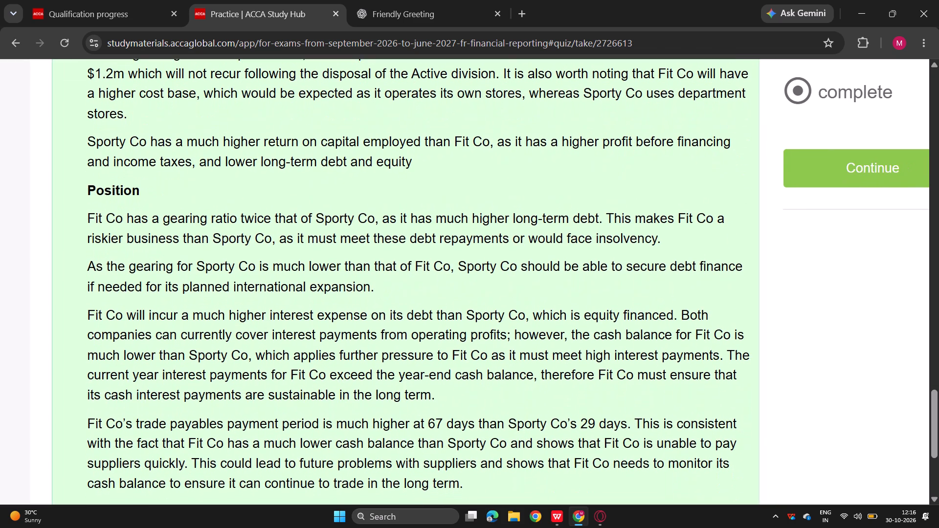
{"action": "scroll", "coordinate": [245, 375], "scroll_direction": "up", "scroll_amount": 1}
{"action": "scroll", "coordinate": [245, 375], "scroll_direction": "down", "scroll_amount": 1}
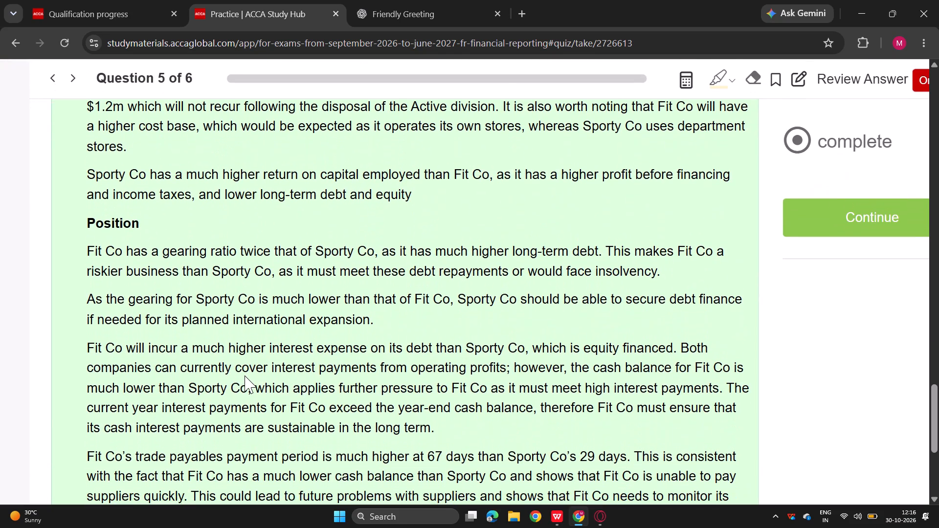
{"action": "scroll", "coordinate": [245, 375], "scroll_direction": "down", "scroll_amount": 2}
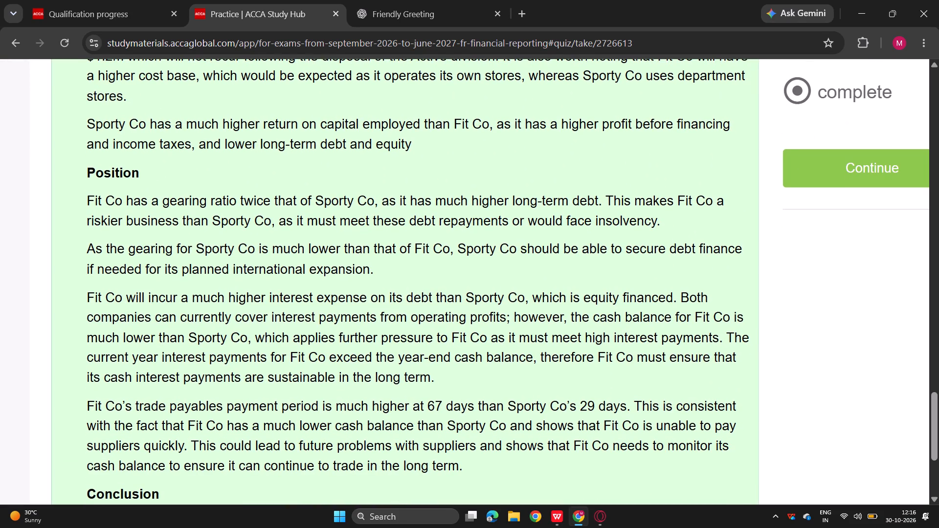
{"action": "scroll", "coordinate": [245, 375], "scroll_direction": "down", "scroll_amount": 1}
{"action": "scroll", "coordinate": [176, 396], "scroll_direction": "up", "scroll_amount": 1}
In WPS, add the heading "Position:" below the return on capital employed paragraph, with the subheading "Trade payable payment period:" under it.
{"action": "key", "text": "alt+Tab"}
{"action": "scroll", "coordinate": [176, 396], "scroll_direction": "down", "scroll_amount": 1}
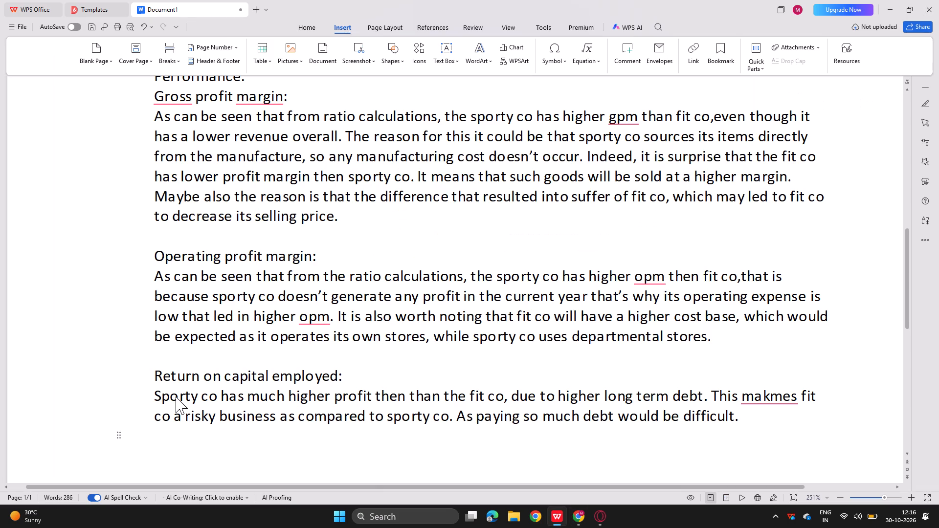
{"action": "scroll", "coordinate": [176, 396], "scroll_direction": "down", "scroll_amount": 1}
{"action": "key", "text": "Return"}
{"action": "type", "text": "position:"}
{"action": "key", "text": "Return"}
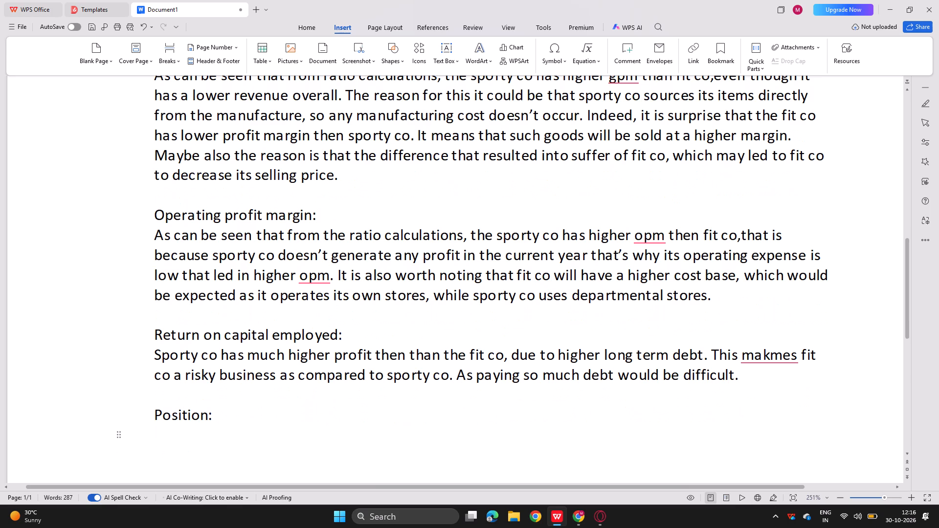
{"action": "type", "text": "trade payable payment periof"}
{"action": "key", "text": "BackSpace"}
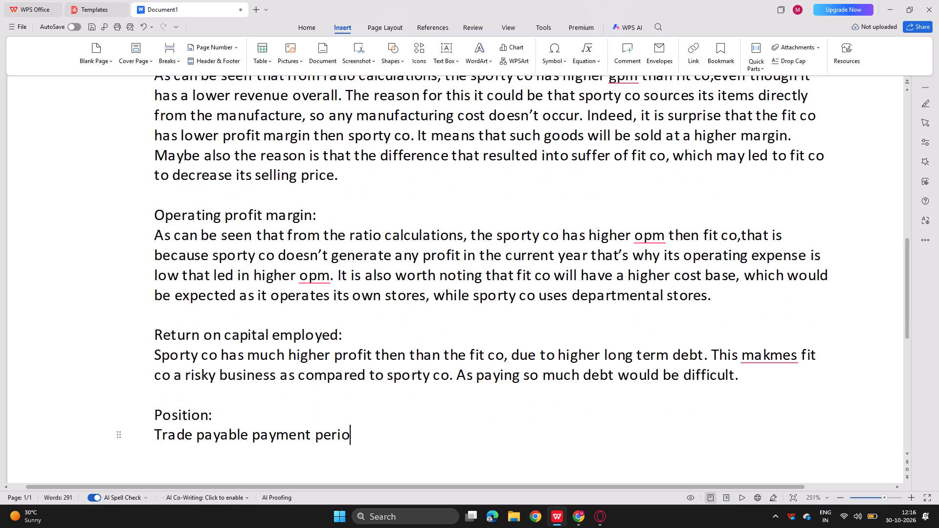
{"action": "type", "text": "d:"}
{"action": "key", "text": "Return"}
Check the trade payables payment period for both companies in the part A ratio table in WPS.
{"action": "key", "text": "alt+Tab"}
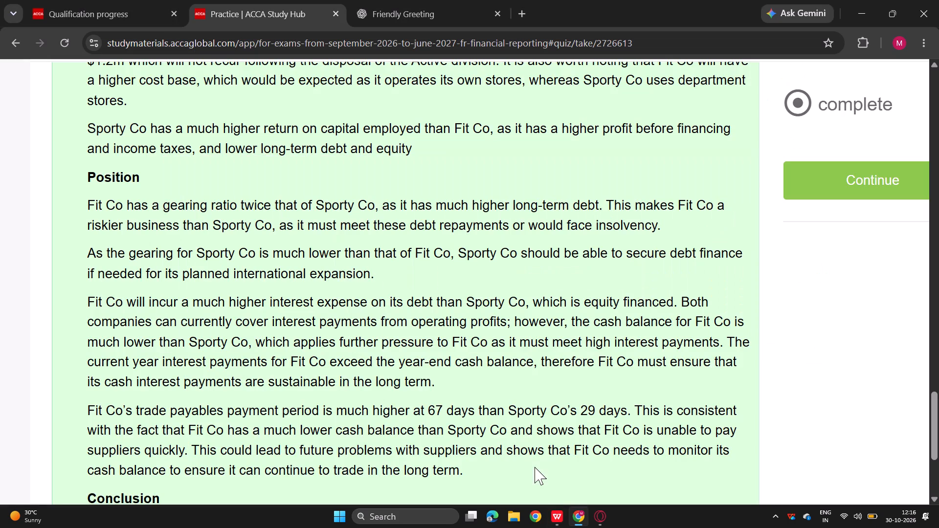
{"action": "key", "text": "alt+Tab"}
{"action": "scroll", "coordinate": [481, 257], "scroll_direction": "up", "scroll_amount": 8}
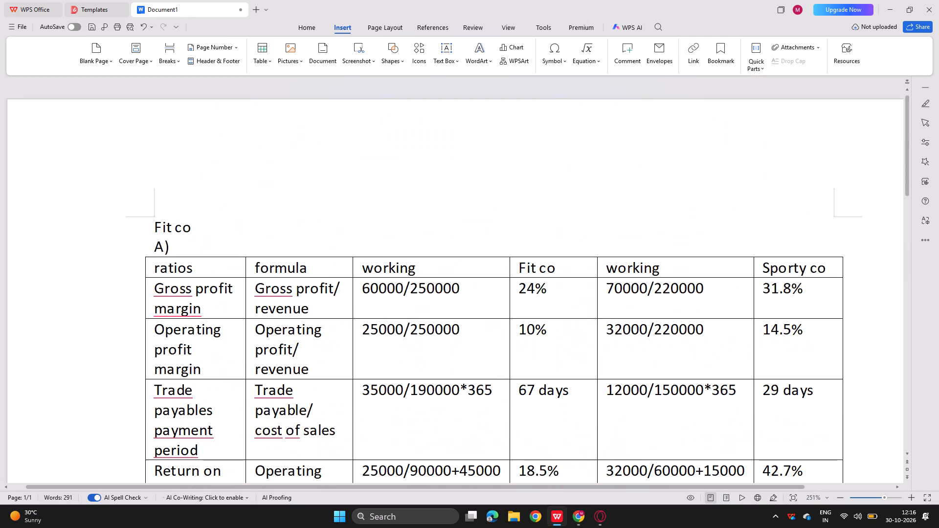
{"action": "scroll", "coordinate": [481, 257], "scroll_direction": "down", "scroll_amount": 2}
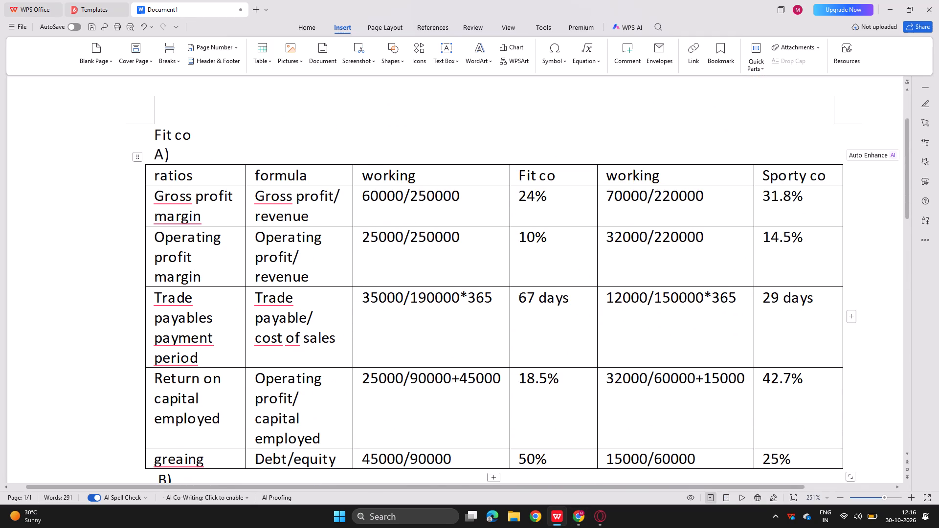
{"action": "scroll", "coordinate": [462, 349], "scroll_direction": "down", "scroll_amount": 6}
{"action": "scroll", "coordinate": [462, 349], "scroll_direction": "up", "scroll_amount": 1}
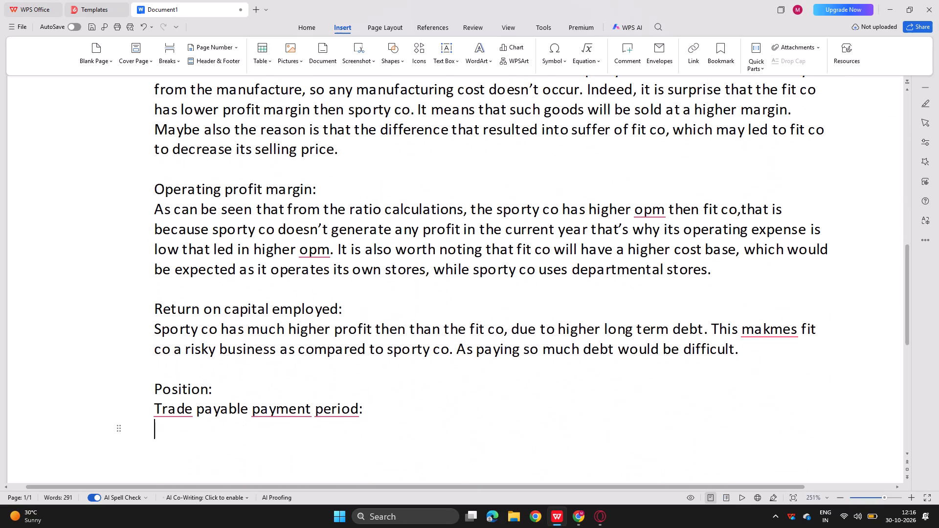
{"action": "scroll", "coordinate": [462, 349], "scroll_direction": "up", "scroll_amount": 3}
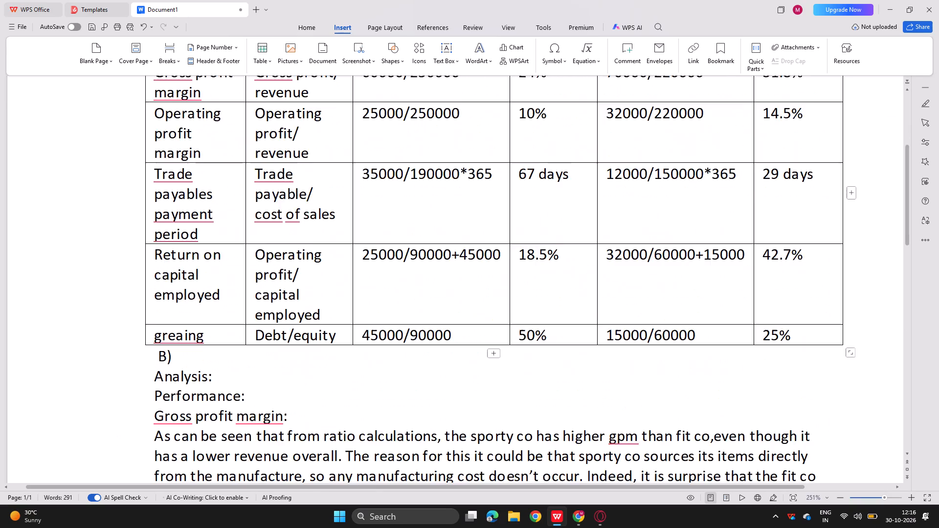
{"action": "scroll", "coordinate": [462, 349], "scroll_direction": "up", "scroll_amount": 1}
{"action": "scroll", "coordinate": [462, 349], "scroll_direction": "down", "scroll_amount": 2}
{"action": "scroll", "coordinate": [451, 411], "scroll_direction": "down", "scroll_amount": 1}
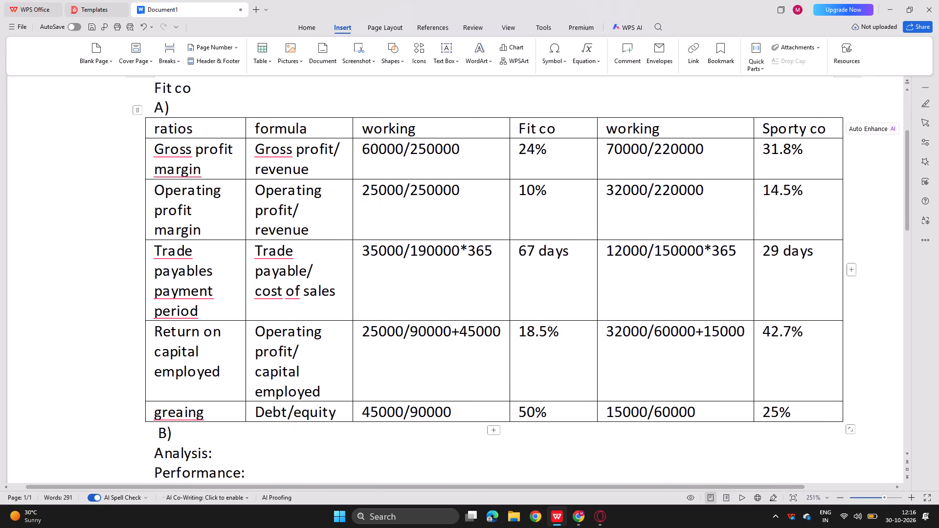
{"action": "scroll", "coordinate": [451, 411], "scroll_direction": "down", "scroll_amount": 1}
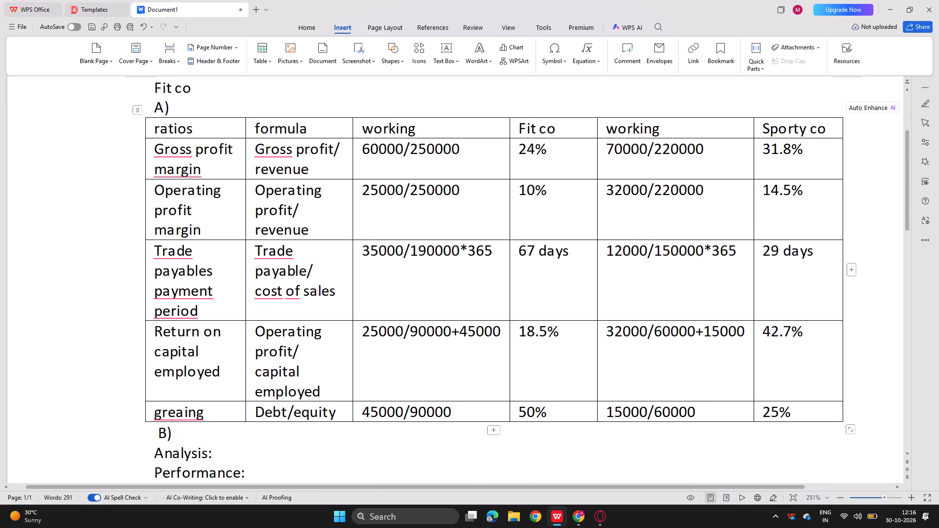
Read the trade payables payment period commentary in Chrome's model answer.
{"action": "key", "text": "alt+Tab"}
{"action": "scroll", "coordinate": [500, 276], "scroll_direction": "down", "scroll_amount": 3}
{"action": "key", "text": "alt+Tab"}
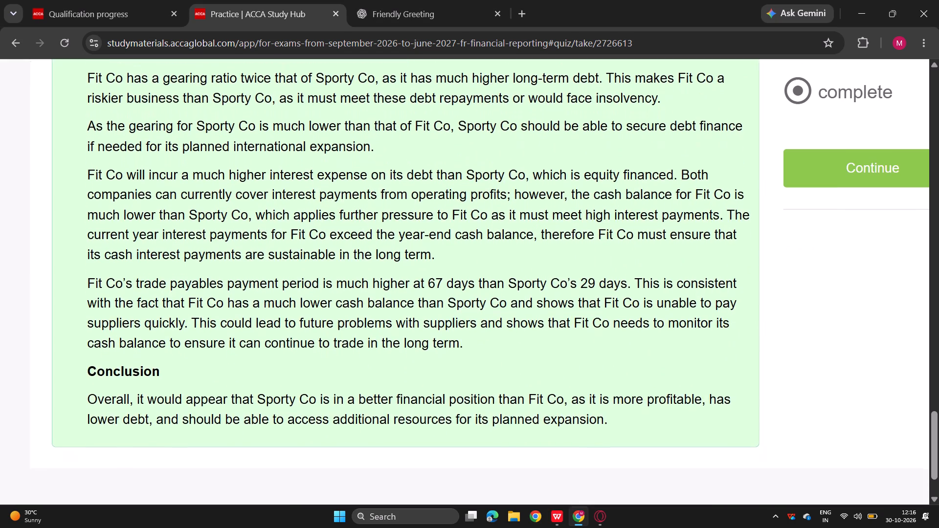
{"action": "key", "text": "alt+Tab"}
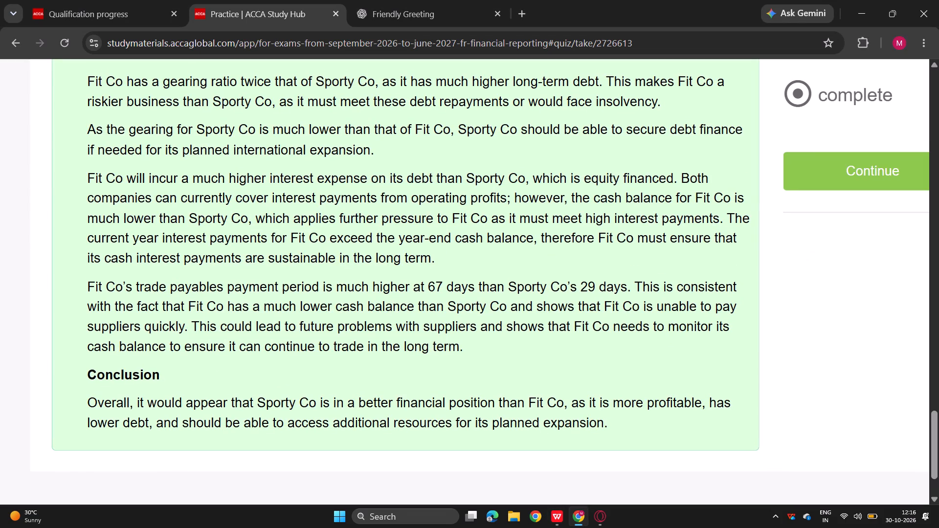
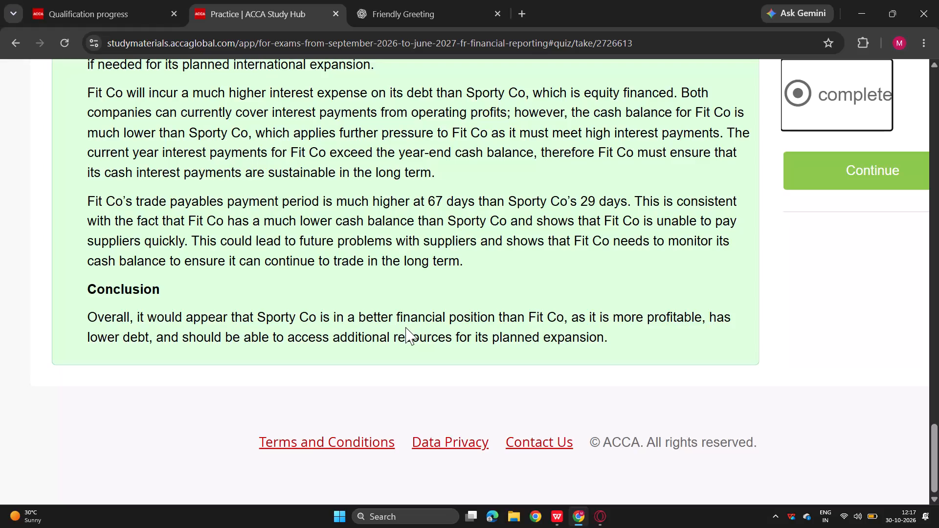
Read the Position section of the model answer in Chrome, from gearing through the trade payables payment period to the conclusion.
{"action": "key", "text": "space"}
{"action": "key", "text": "Tab"}
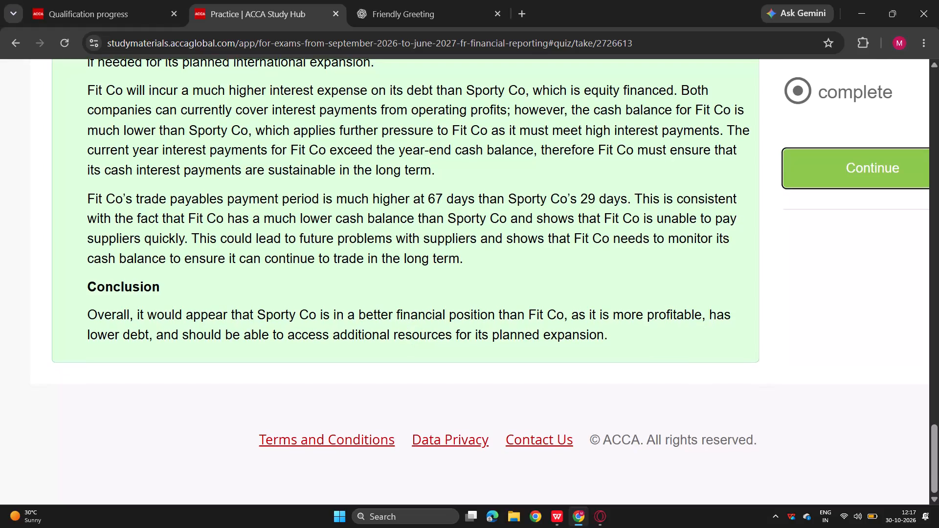
{"action": "scroll", "coordinate": [359, 327], "scroll_direction": "up", "scroll_amount": 1}
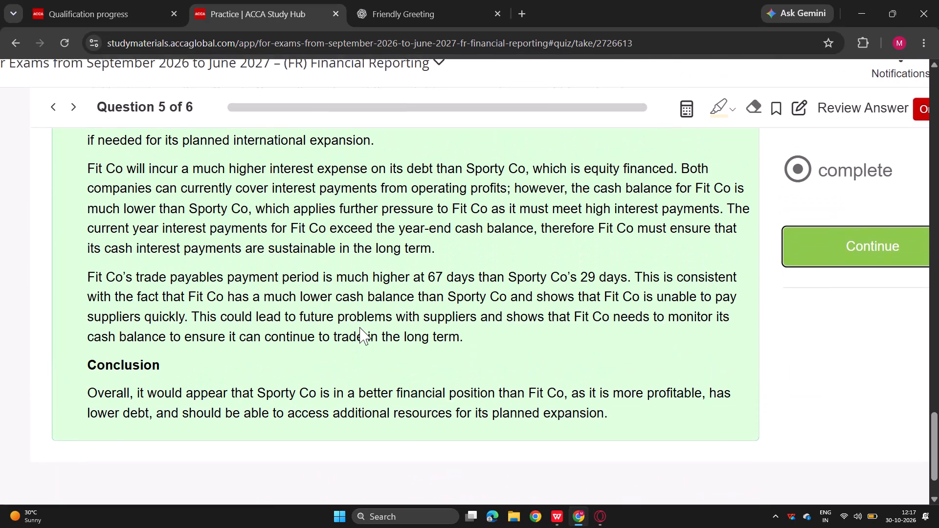
{"action": "scroll", "coordinate": [359, 327], "scroll_direction": "up", "scroll_amount": 3}
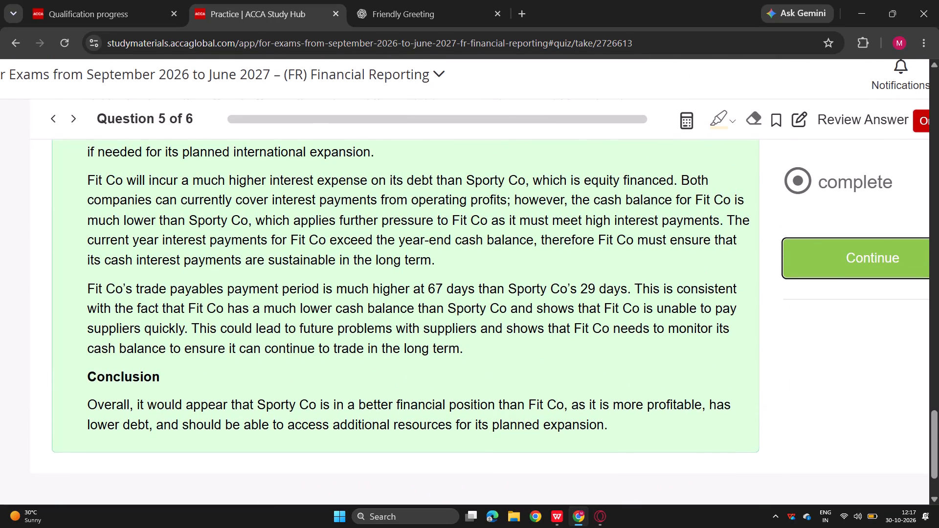
{"action": "scroll", "coordinate": [359, 327], "scroll_direction": "up", "scroll_amount": 1}
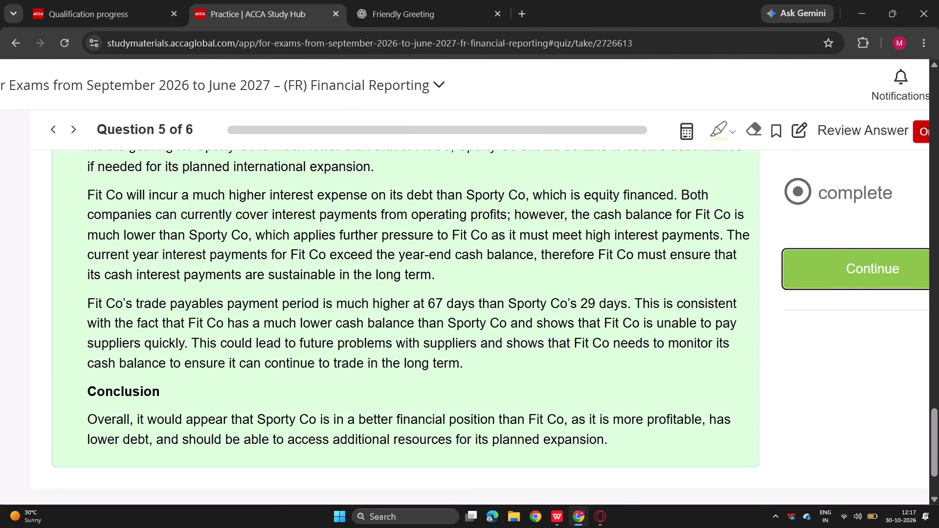
{"action": "scroll", "coordinate": [330, 299], "scroll_direction": "up", "scroll_amount": 1}
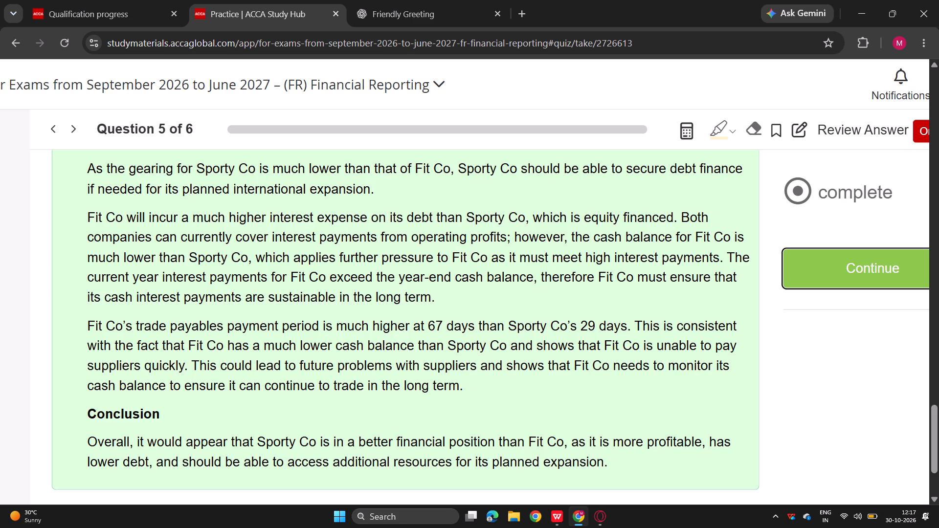
{"action": "scroll", "coordinate": [323, 283], "scroll_direction": "up", "scroll_amount": 1}
Compare both companies' trade payables payment periods in the WPS part A ratio table with the model answer's commentary in Chrome.
{"action": "key", "text": "alt+Tab"}
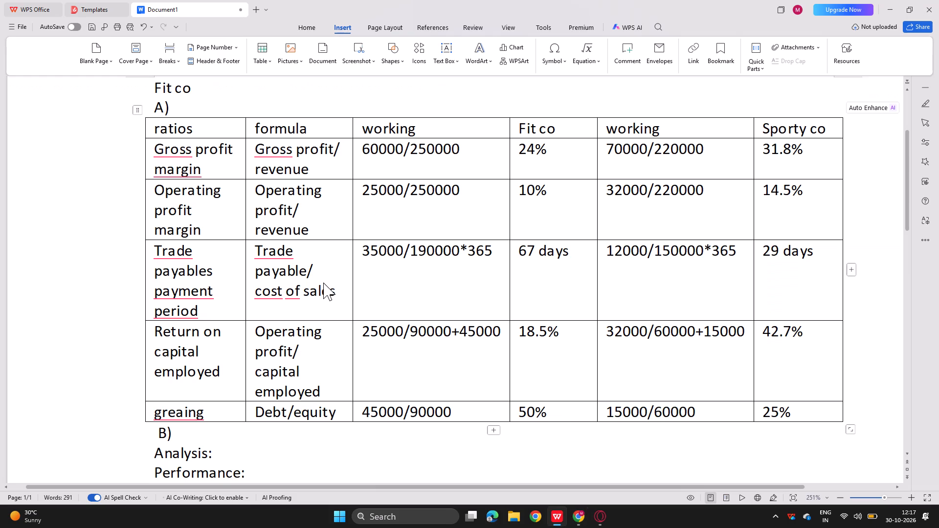
{"action": "scroll", "coordinate": [323, 283], "scroll_direction": "up", "scroll_amount": 1}
{"action": "scroll", "coordinate": [323, 283], "scroll_direction": "down", "scroll_amount": 1}
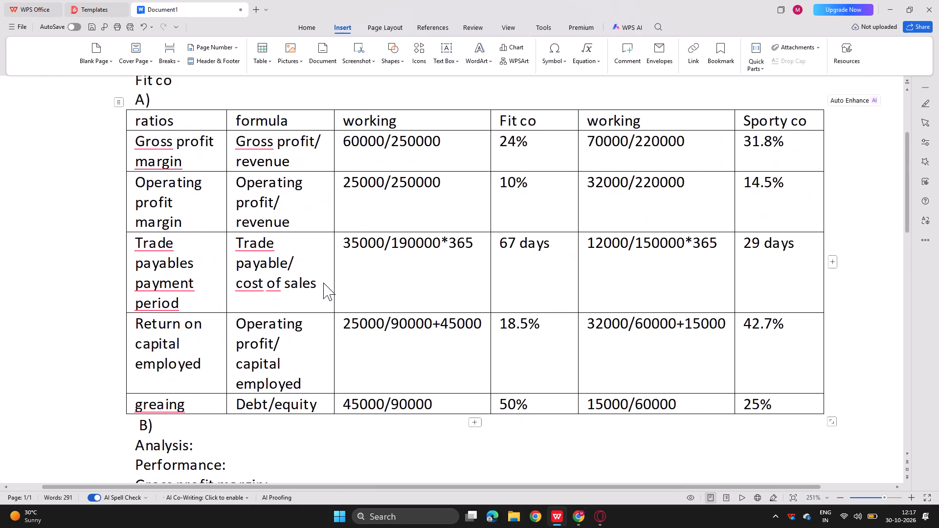
{"action": "scroll", "coordinate": [323, 283], "scroll_direction": "down", "scroll_amount": 1}
{"action": "key", "text": "alt+Tab"}
{"action": "scroll", "coordinate": [323, 283], "scroll_direction": "down", "scroll_amount": 1}
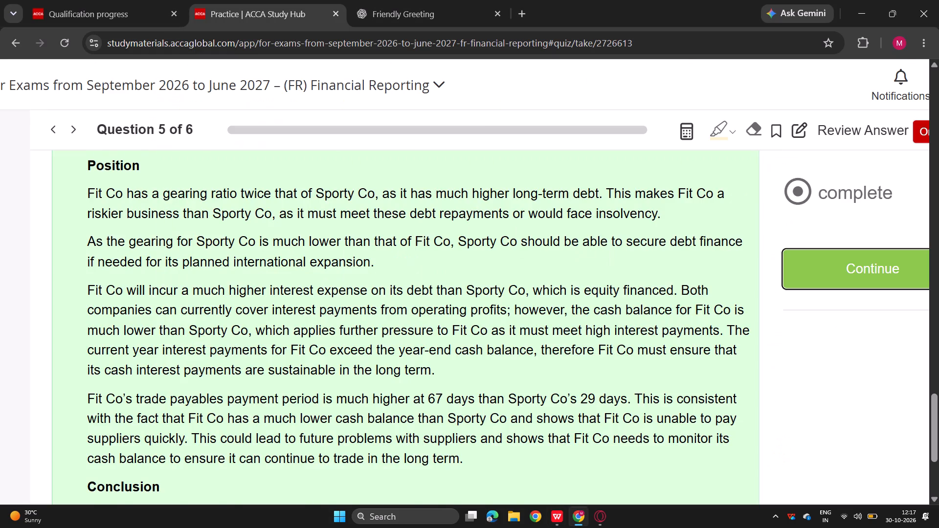
{"action": "scroll", "coordinate": [323, 283], "scroll_direction": "down", "scroll_amount": 1}
In WPS, write "Fit co's trade payable payment is much higher then the sporty co." under the trade payable payment period subheading.
{"action": "key", "text": "alt+Tab"}
{"action": "scroll", "coordinate": [338, 258], "scroll_direction": "down", "scroll_amount": 2}
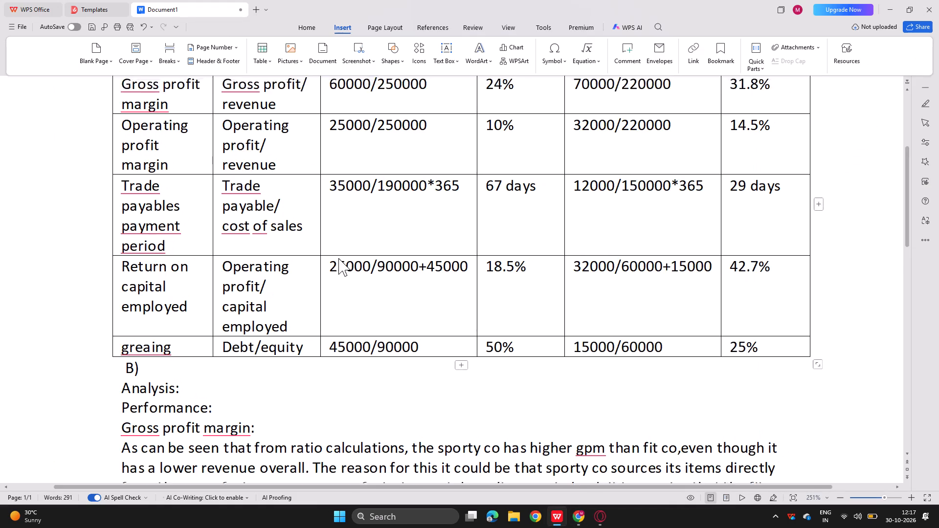
{"action": "scroll", "coordinate": [338, 258], "scroll_direction": "down", "scroll_amount": 2}
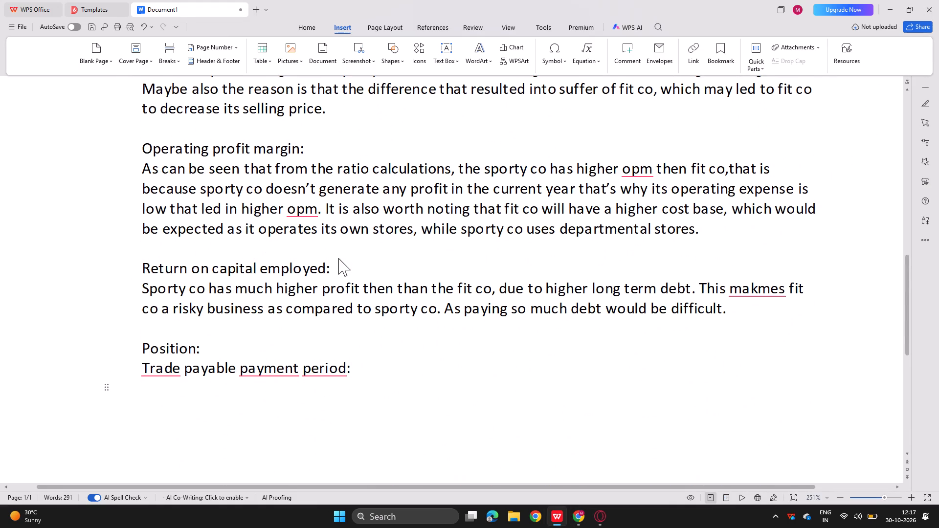
{"action": "key", "text": "space"}
{"action": "type", "text": "firt"}
{"action": "key", "text": "BackSpace"}
{"action": "key", "text": "BackSpace"}
{"action": "type", "text": "t co"}
{"action": "key", "text": "space"}
{"action": "key", "text": "BackSpace"}
{"action": "key", "text": "s"}
{"action": "key", "text": "BackSpace"}
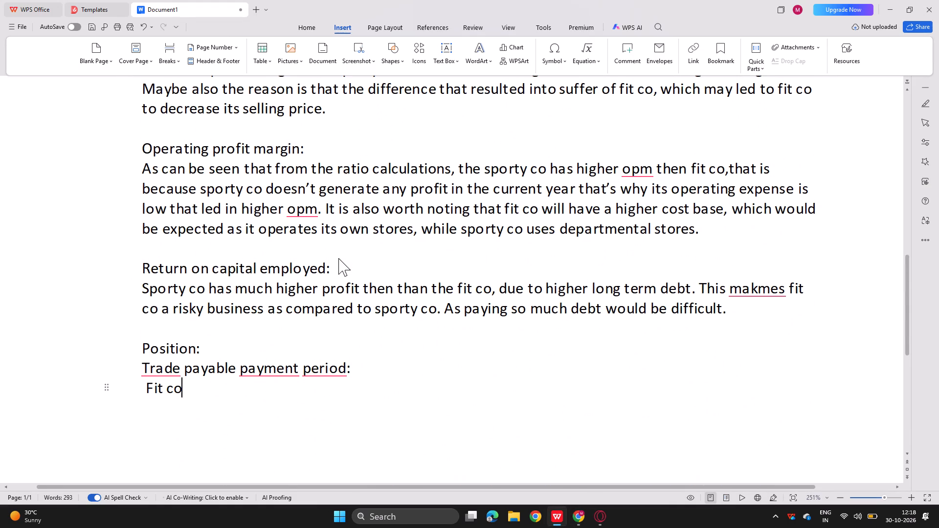
{"action": "type", "text": "'s tras"}
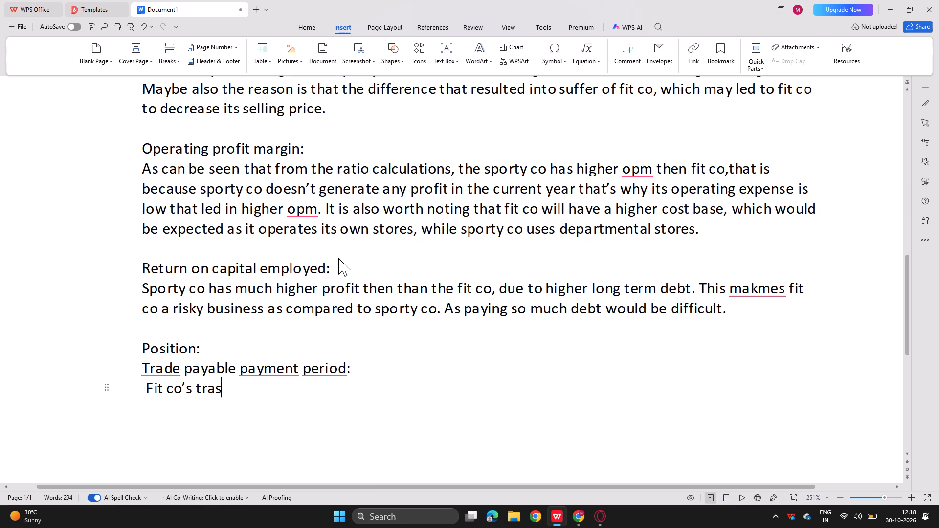
{"action": "key", "text": "BackSpace"}
{"action": "type", "text": "de oahble"}
{"action": "key", "text": "space"}
{"action": "key", "text": "BackSpace"}
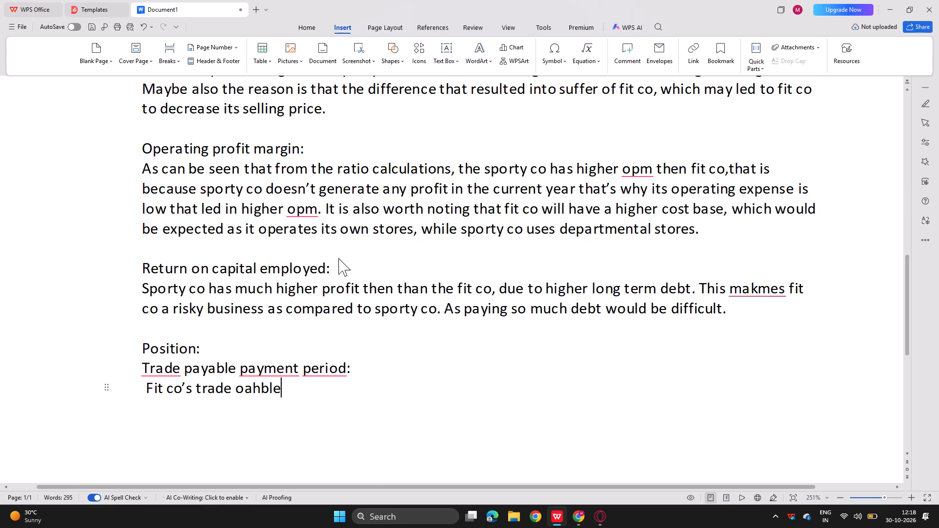
{"action": "key", "text": "BackSpace"}
{"action": "key", "text": "BackSpace"}
{"action": "key", "text": "BackSpace"}
{"action": "key", "text": "BackSpace"}
{"action": "key", "text": "BackSpace"}
{"action": "key", "text": "BackSpace"}
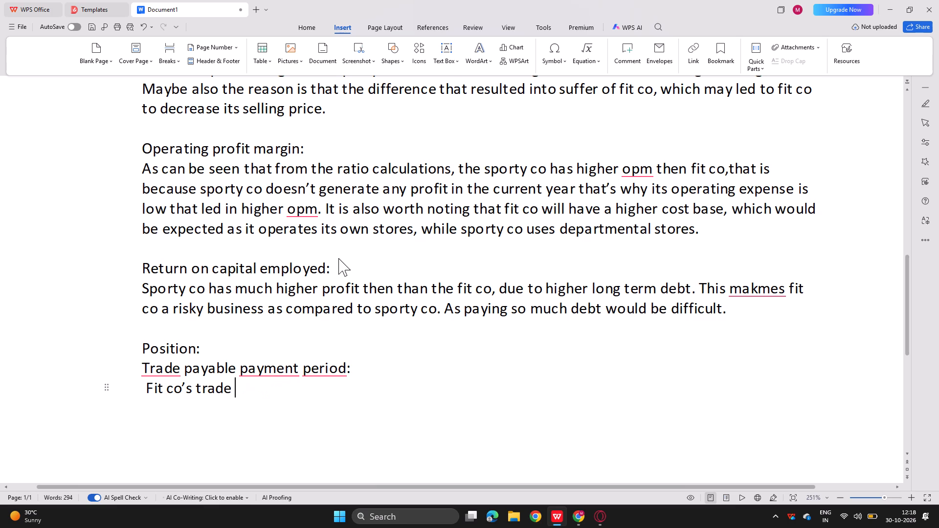
{"action": "type", "text": "payable pay,ment i"}
{"action": "key", "text": "BackSpace"}
{"action": "key", "text": "BackSpace"}
{"action": "key", "text": "BackSpace"}
{"action": "key", "text": "BackSpace"}
{"action": "key", "text": "BackSpace"}
{"action": "key", "text": "BackSpace"}
{"action": "key", "text": "BackSpace"}
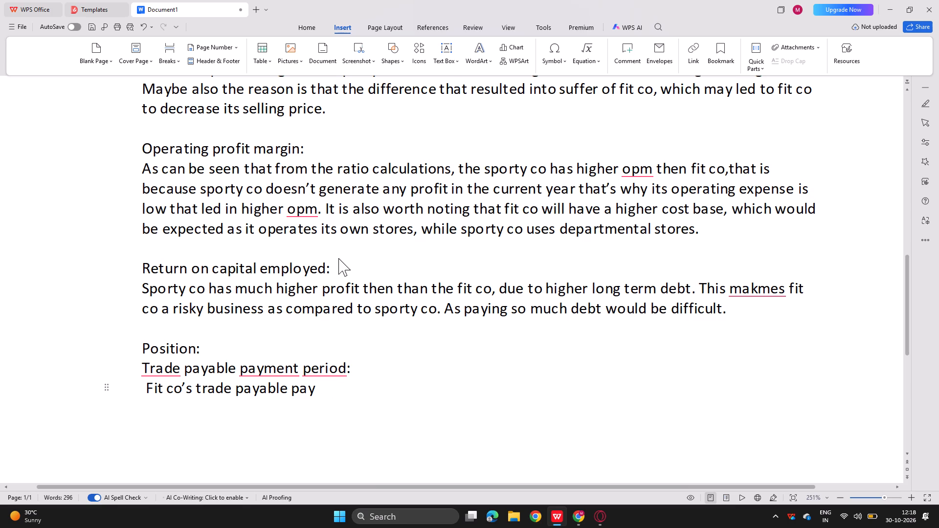
{"action": "type", "text": "ment is much hoghe"}
{"action": "key", "text": "BackSpace"}
{"action": "key", "text": "BackSpace"}
{"action": "key", "text": "BackSpace"}
{"action": "key", "text": "BackSpace"}
{"action": "type", "text": "igher then the"}
{"action": "key", "text": "space"}
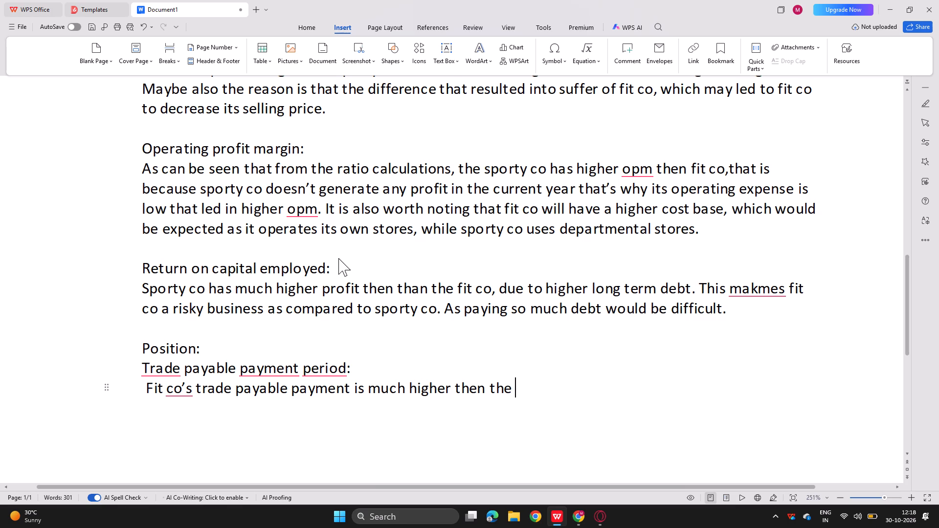
{"action": "type", "text": "ps"}
{"action": "key", "text": "BackSpace"}
{"action": "type", "text": "porty co"}
{"action": "key", "text": "BackSpace"}
{"action": "key", "text": "BackSpace"}
{"action": "key", "text": "BackSpace"}
{"action": "key", "text": "BackSpace"}
{"action": "key", "text": "BackSpace"}
{"action": "key", "text": "BackSpace"}
{"action": "key", "text": "BackSpace"}
{"action": "key", "text": "BackSpace"}
{"action": "key", "text": "BackSpace"}
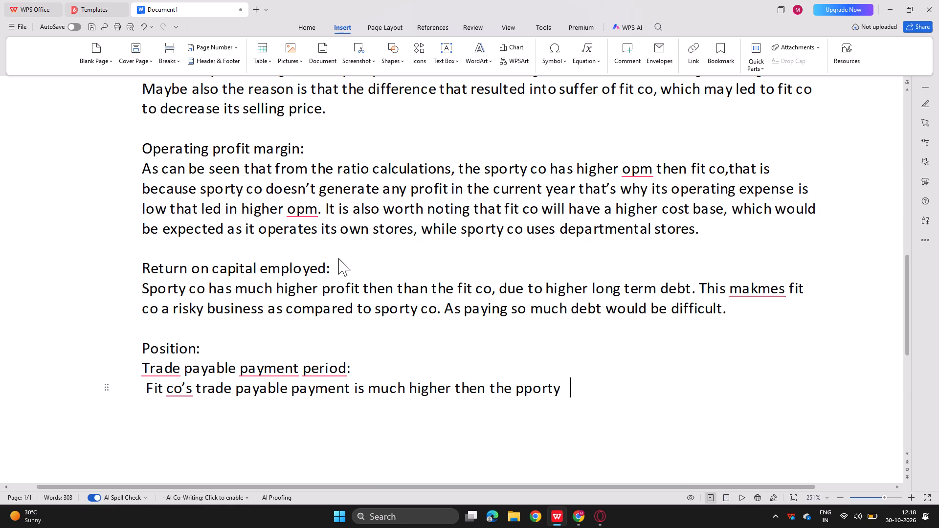
{"action": "key", "text": "BackSpace"}
{"action": "type", "text": "sporty ci"}
{"action": "key", "text": "BackSpace"}
{"action": "type", "text": "po"}
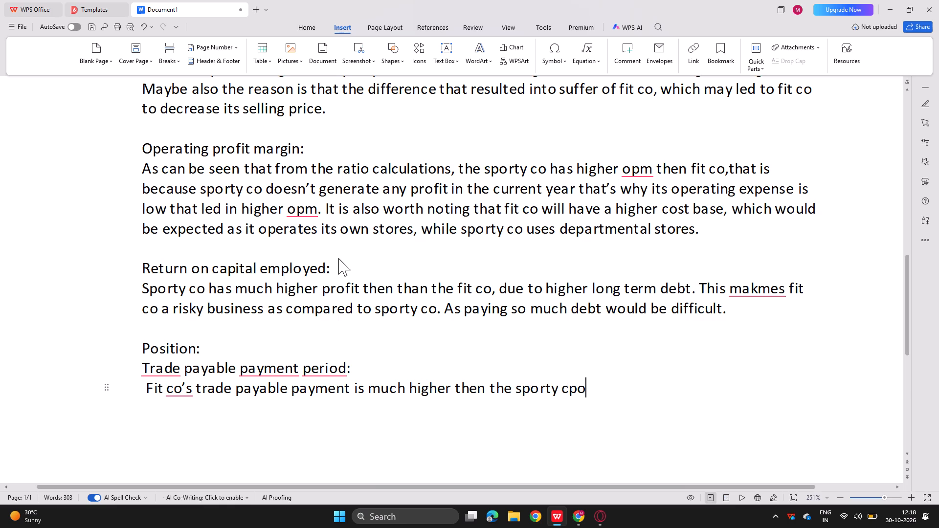
{"action": "key", "text": "BackSpace"}
{"action": "key", "text": "BackSpace"}
{"action": "key", "text": "o"}
{"action": "key", "text": "period"}
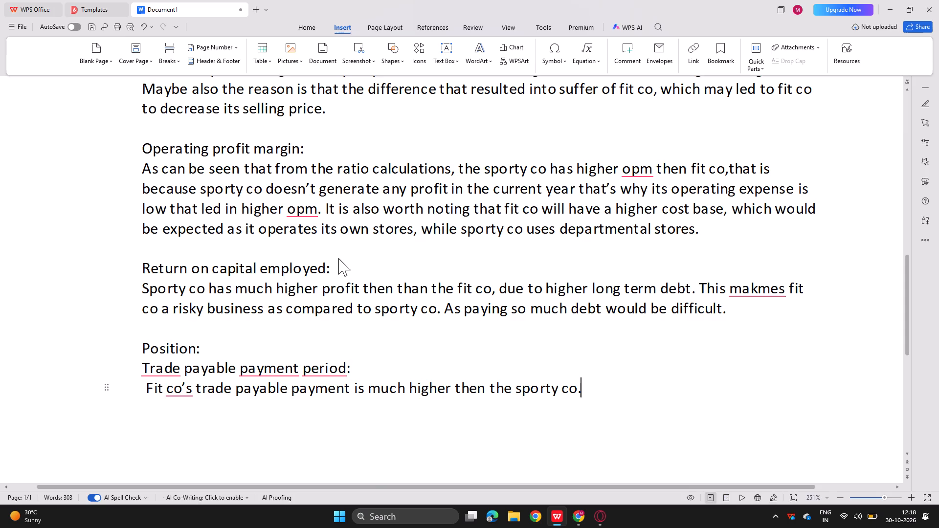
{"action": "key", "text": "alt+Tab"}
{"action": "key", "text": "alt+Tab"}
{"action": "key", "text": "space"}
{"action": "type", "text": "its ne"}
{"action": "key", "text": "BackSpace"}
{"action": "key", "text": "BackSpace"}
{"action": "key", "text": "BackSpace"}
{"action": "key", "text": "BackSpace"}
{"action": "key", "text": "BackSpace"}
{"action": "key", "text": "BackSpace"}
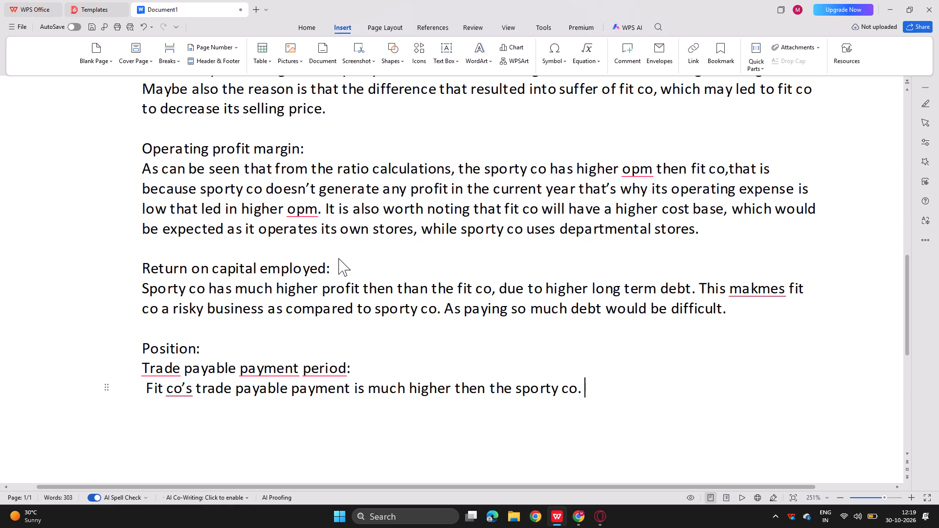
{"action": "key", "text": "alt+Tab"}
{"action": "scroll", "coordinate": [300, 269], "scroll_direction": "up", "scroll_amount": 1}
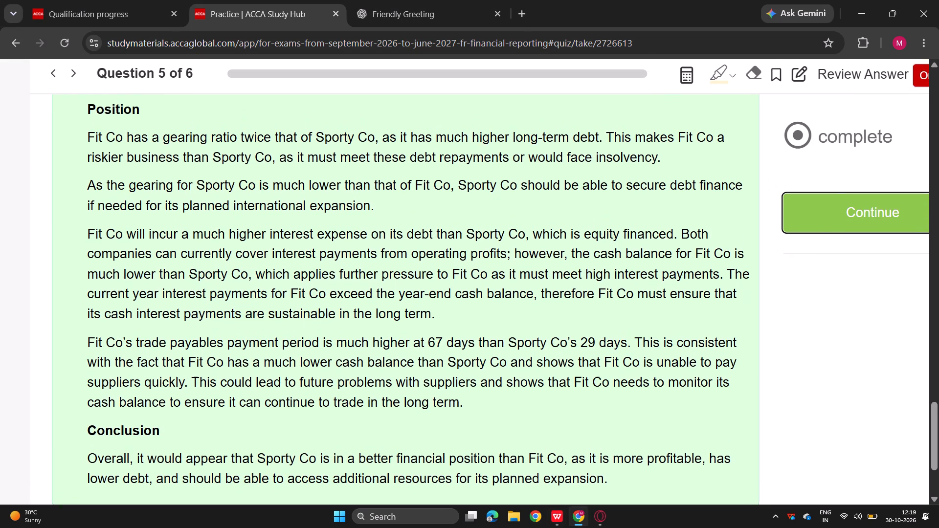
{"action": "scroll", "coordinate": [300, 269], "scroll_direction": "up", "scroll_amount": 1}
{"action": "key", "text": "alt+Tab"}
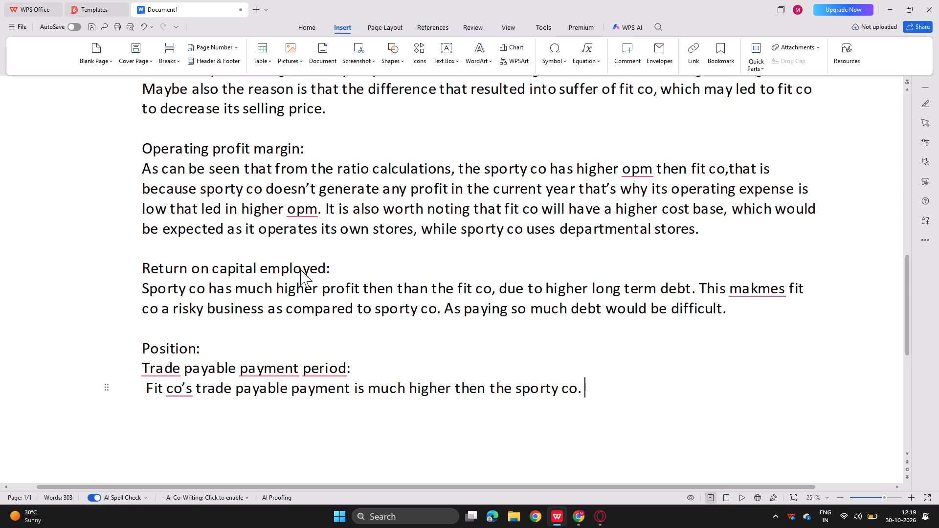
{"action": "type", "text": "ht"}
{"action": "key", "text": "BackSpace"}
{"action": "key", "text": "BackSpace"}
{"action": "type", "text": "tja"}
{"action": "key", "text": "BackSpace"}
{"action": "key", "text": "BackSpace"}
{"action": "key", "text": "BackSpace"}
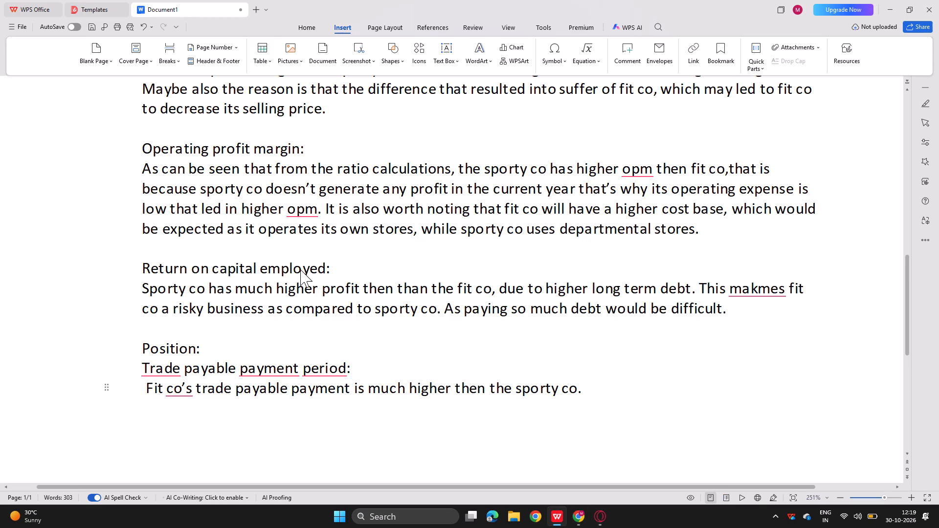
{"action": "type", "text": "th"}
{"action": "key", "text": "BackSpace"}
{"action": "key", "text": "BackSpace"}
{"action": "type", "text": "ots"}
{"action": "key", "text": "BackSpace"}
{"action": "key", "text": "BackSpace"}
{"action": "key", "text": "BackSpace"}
Read the cash balance and trade payables paragraphs of the Position section in Chrome's model answer for the reason behind the difference.
{"action": "key", "text": "alt+Tab"}
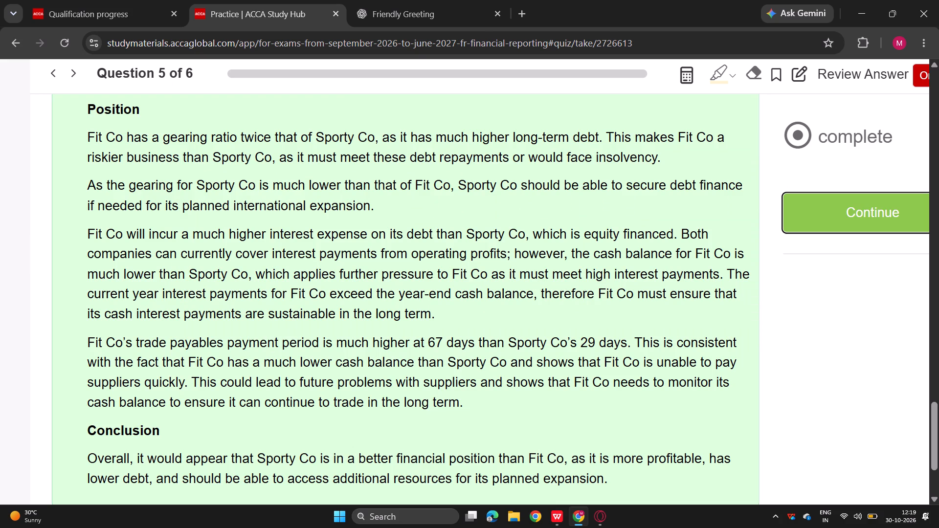
{"action": "scroll", "coordinate": [325, 348], "scroll_direction": "up", "scroll_amount": 2}
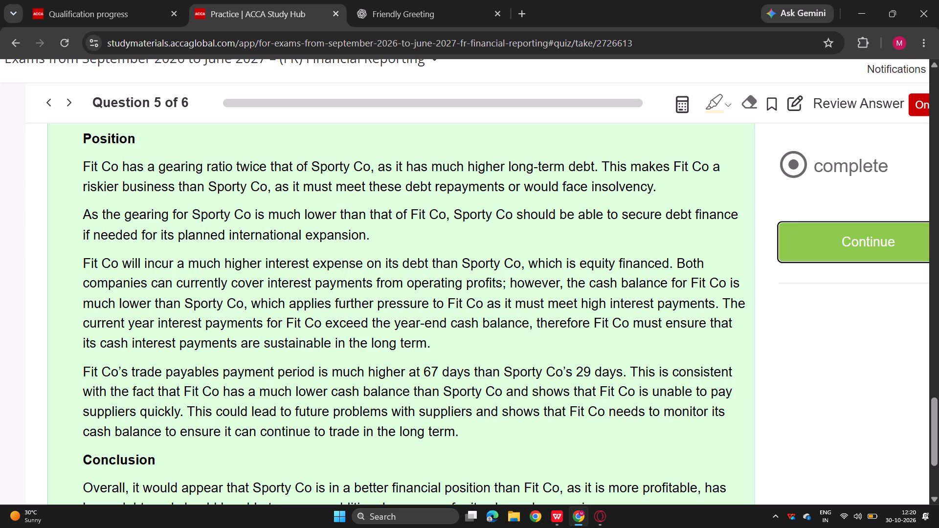
{"action": "scroll", "coordinate": [417, 348], "scroll_direction": "up", "scroll_amount": 1}
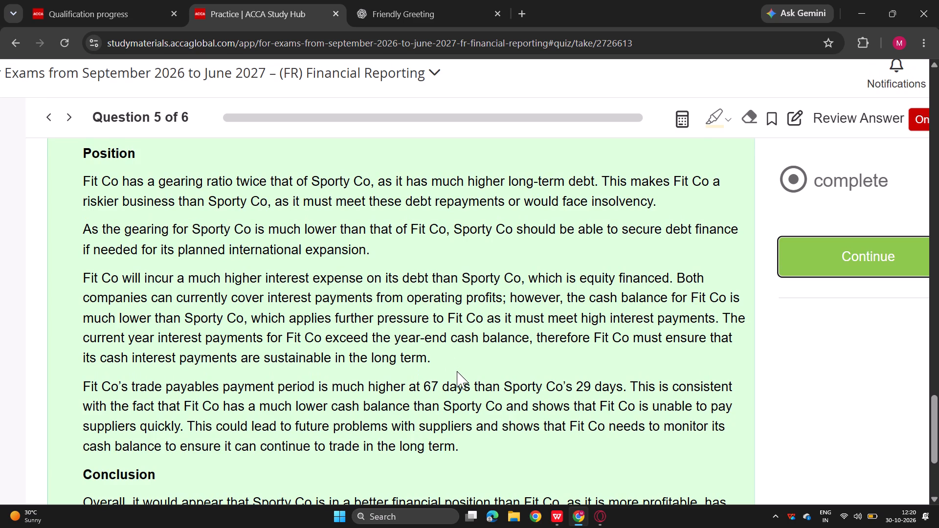
{"action": "scroll", "coordinate": [457, 371], "scroll_direction": "up", "scroll_amount": 1}
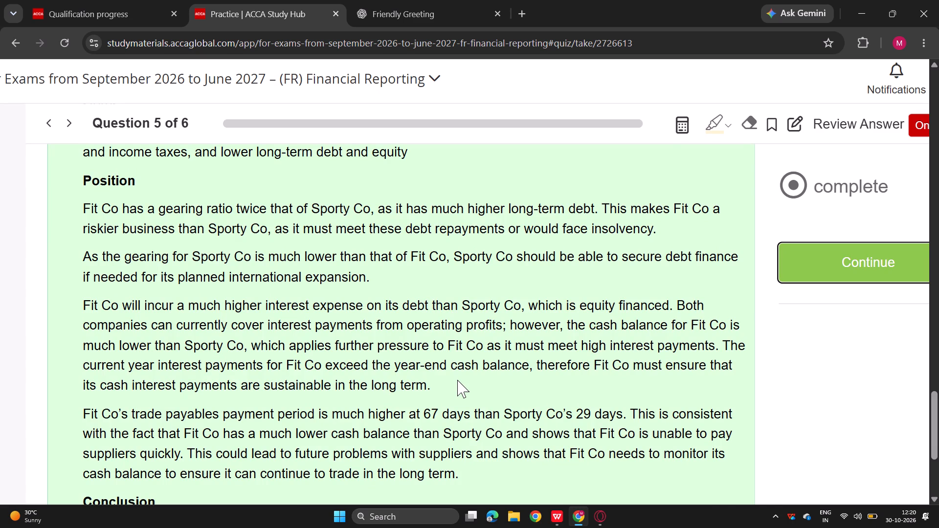
In WPS, start a second sentence in the trade payable payment period paragraph with "Mainly because", correcting the misspelled first word.
{"action": "key", "text": "alt+Tab"}
{"action": "type", "text": "maily because"}
{"action": "key", "text": "space"}
{"action": "key", "text": "Left"}
{"action": "key", "text": "Left"}
{"action": "key", "text": "Left"}
{"action": "key", "text": "Left"}
{"action": "key", "text": "Left"}
{"action": "key", "text": "Left"}
{"action": "key", "text": "Left"}
{"action": "key", "text": "Left"}
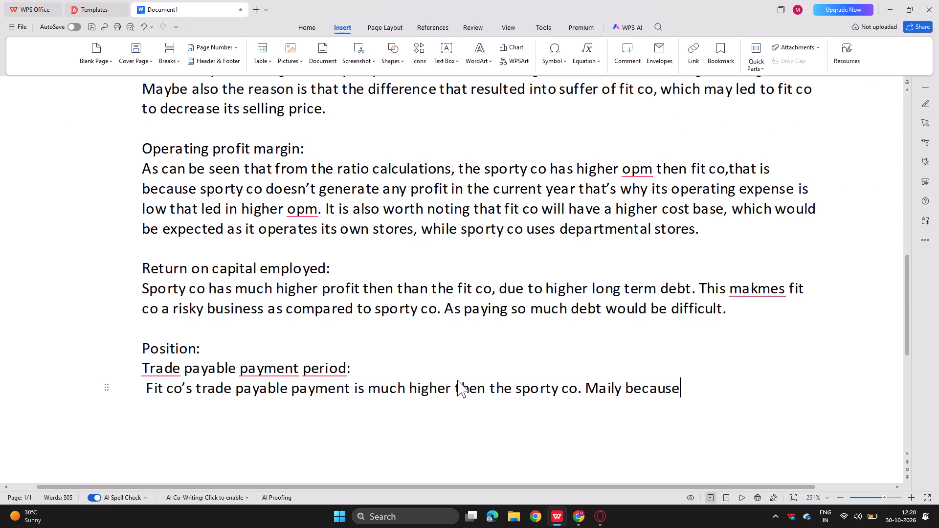
{"action": "key", "text": "Left"}
{"action": "key", "text": "Left"}
{"action": "key", "text": "Left"}
{"action": "key", "text": "Right"}
{"action": "key", "text": "Right"}
{"action": "key", "text": "Left"}
{"action": "key", "text": "Left"}
{"action": "key", "text": "BackSpace"}
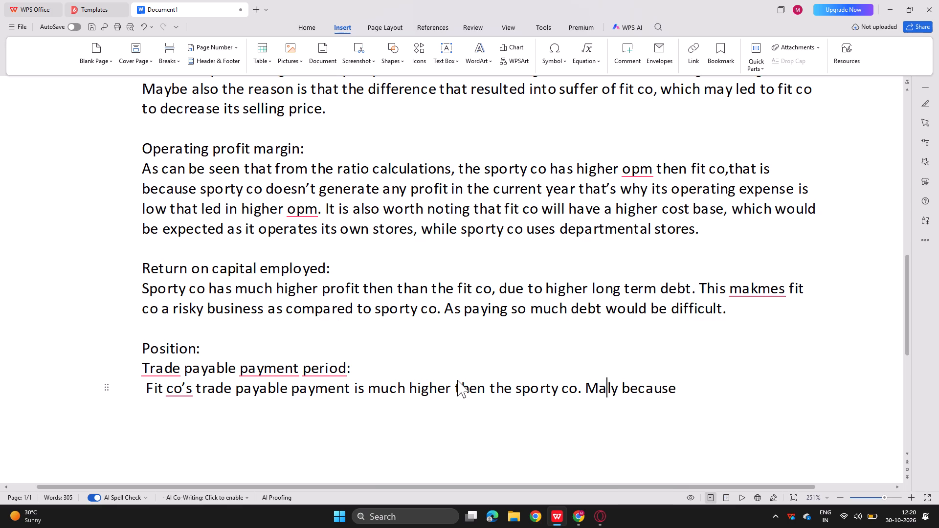
{"action": "key", "text": "BackSpace"}
{"action": "type", "text": "ain"}
{"action": "key", "text": "Right"}
{"action": "key", "text": "Right"}
{"action": "key", "text": "Right"}
{"action": "key", "text": "Right"}
{"action": "key", "text": "Right"}
{"action": "key", "text": "Right"}
{"action": "key", "text": "Right"}
{"action": "key", "text": "Right"}
{"action": "key", "text": "Right"}
{"action": "key", "text": "Right"}
{"action": "key", "text": "Right"}
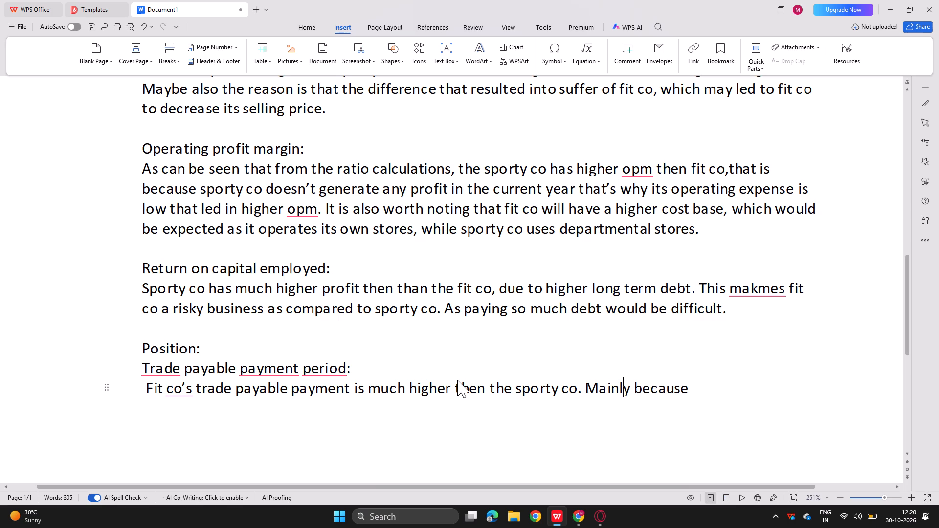
Complete the "Mainly because" sentence with "the sporty co has much lower cash bakance thent he sporty co.".
{"action": "type", "text": "the"}
{"action": "key", "text": "space"}
{"action": "type", "text": "sporty co has much lower cs"}
{"action": "key", "text": "BackSpace"}
{"action": "type", "text": "ash blance"}
{"action": "key", "text": "BackSpace"}
{"action": "key", "text": "BackSpace"}
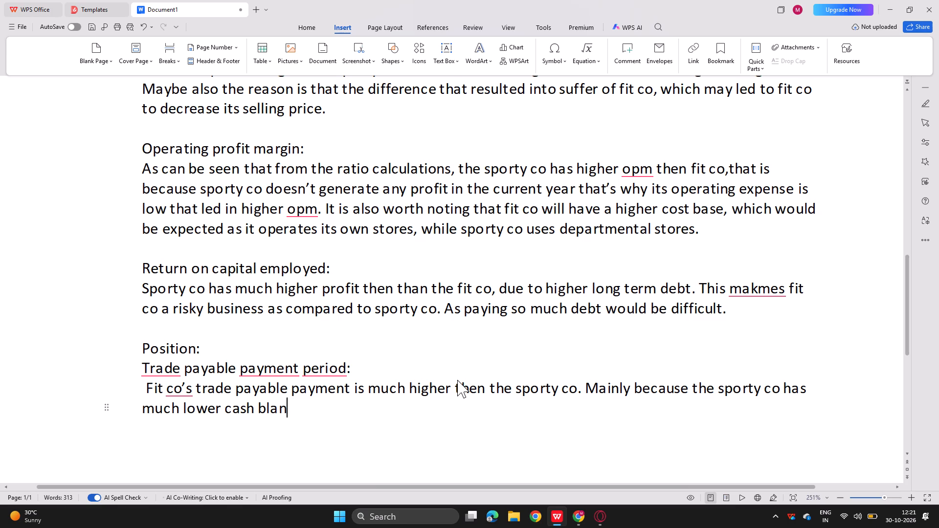
{"action": "key", "text": "BackSpace"}
{"action": "key", "text": "BackSpace"}
{"action": "key", "text": "BackSpace"}
{"action": "key", "text": "BackSpace"}
{"action": "key", "text": "BackSpace"}
{"action": "key", "text": "space"}
{"action": "type", "text": "bakance thent he sporty co"}
{"action": "key", "text": "period"}
{"action": "key", "text": "Return"}
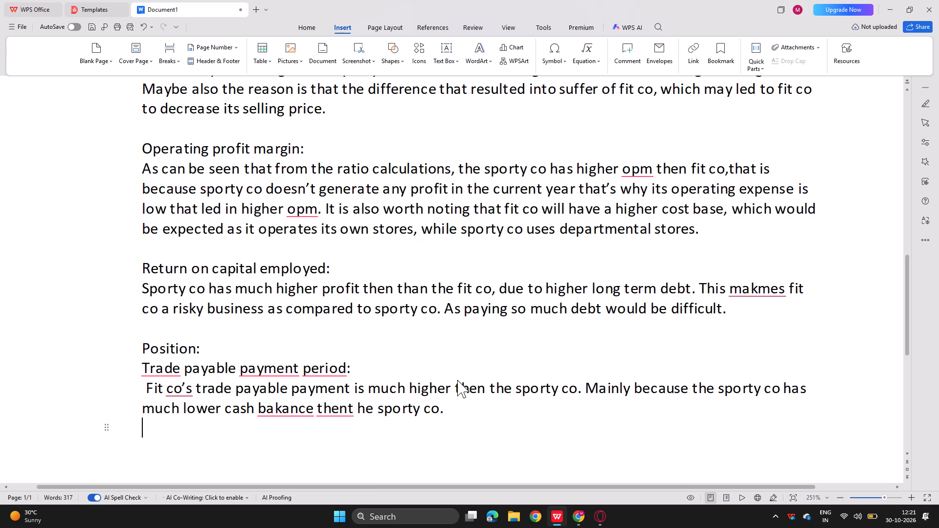
Check the model answer in Chrome for what the longer trade payables payment period implies about Fit Co.
{"action": "key", "text": "alt+Tab"}
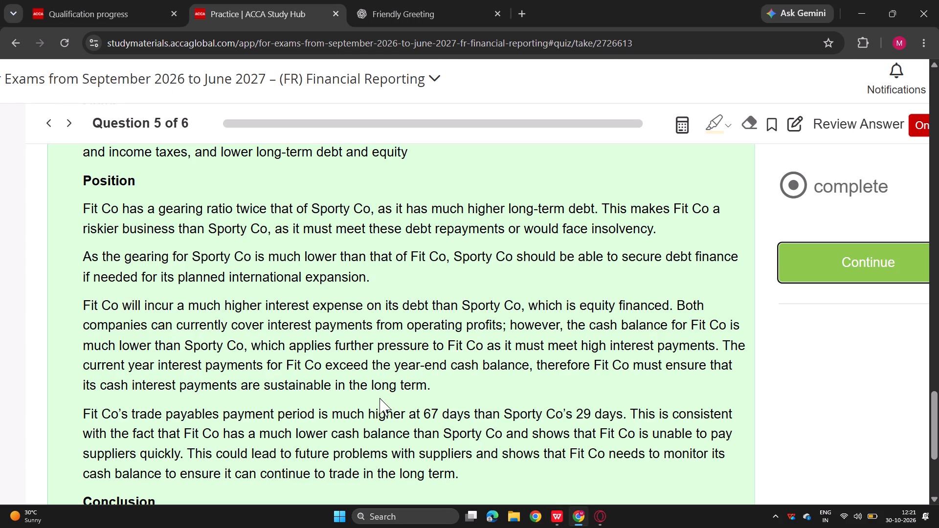
{"action": "scroll", "coordinate": [380, 398], "scroll_direction": "up", "scroll_amount": 1}
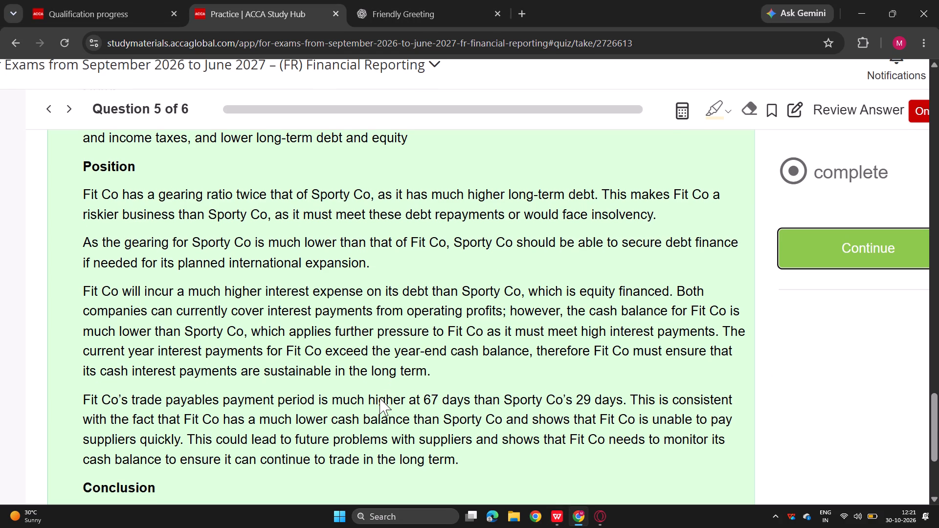
{"action": "scroll", "coordinate": [380, 398], "scroll_direction": "up", "scroll_amount": 6}
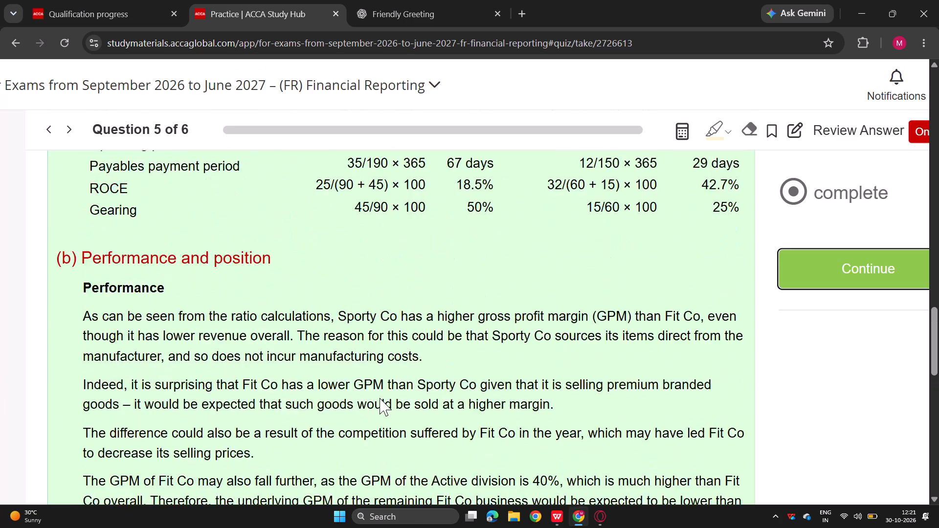
{"action": "scroll", "coordinate": [380, 398], "scroll_direction": "up", "scroll_amount": 3}
{"action": "scroll", "coordinate": [380, 398], "scroll_direction": "down", "scroll_amount": 9}
{"action": "scroll", "coordinate": [380, 398], "scroll_direction": "up", "scroll_amount": 1}
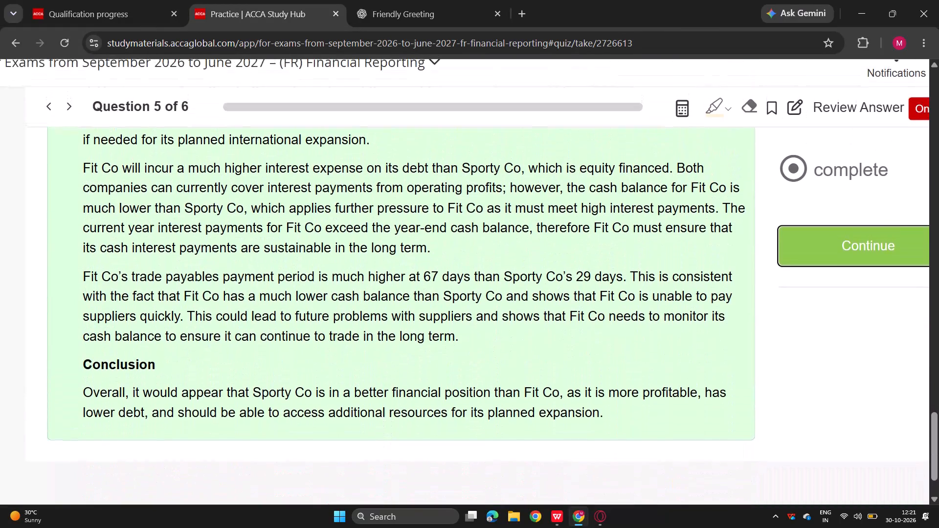
In WPS, continue the trade payable payment period paragraph with "This shows that the fit co is unable to pay suppliers quickly.".
{"action": "key", "text": "alt+Tab"}
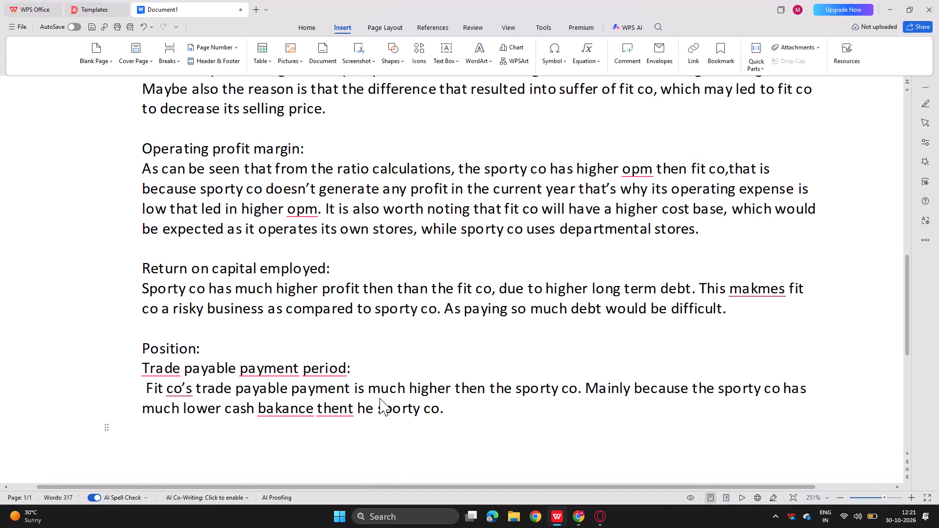
{"action": "key", "text": "BackSpace"}
{"action": "key", "text": "space"}
{"action": "type", "text": "this h"}
{"action": "key", "text": "BackSpace"}
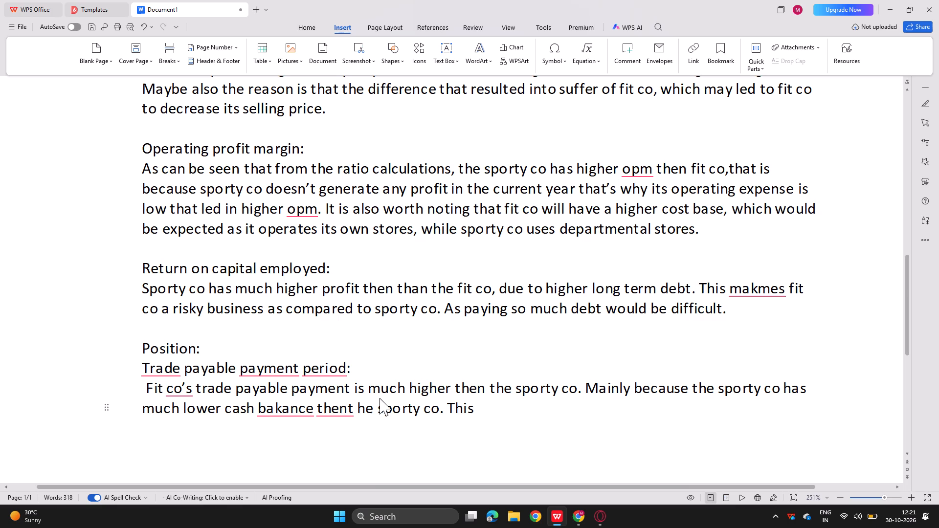
{"action": "type", "text": "shoes"}
{"action": "key", "text": "BackSpace"}
{"action": "key", "text": "BackSpace"}
{"action": "type", "text": "ws tha t"}
{"action": "key", "text": "BackSpace"}
{"action": "key", "text": "BackSpace"}
{"action": "type", "text": "t the"}
{"action": "key", "text": "space"}
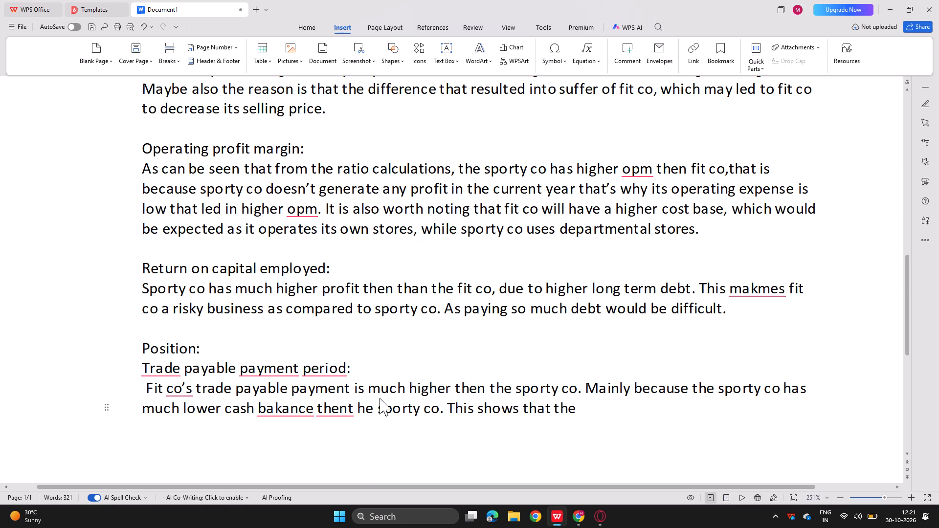
{"action": "type", "text": "trad"}
{"action": "key", "text": "BackSpace"}
{"action": "key", "text": "BackSpace"}
{"action": "key", "text": "BackSpace"}
{"action": "key", "text": "BackSpace"}
{"action": "type", "text": "fit oc"}
{"action": "key", "text": "space"}
{"action": "key", "text": "BackSpace"}
{"action": "key", "text": "BackSpace"}
{"action": "key", "text": "c"}
{"action": "key", "text": "BackSpace"}
{"action": "key", "text": "BackSpace"}
{"action": "type", "text": "co is unal"}
{"action": "key", "text": "BackSpace"}
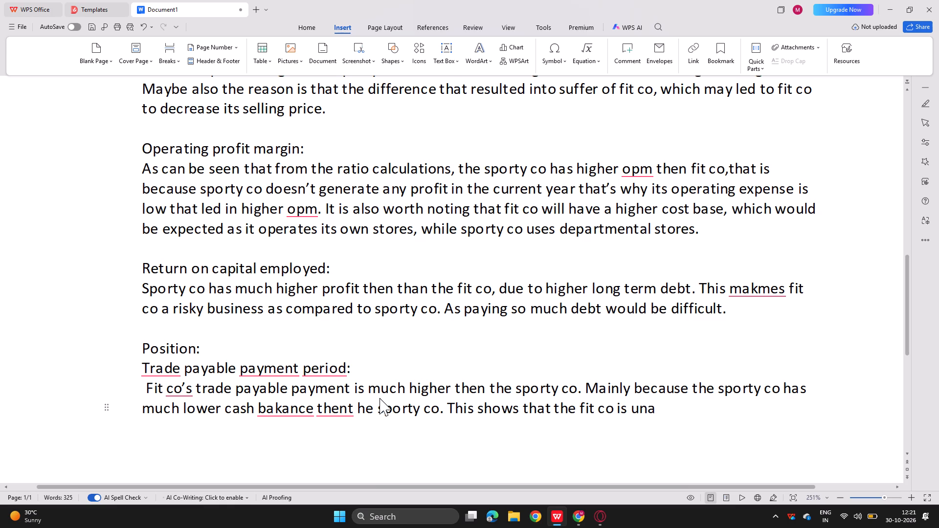
{"action": "type", "text": "ble ot p"}
{"action": "key", "text": "BackSpace"}
{"action": "key", "text": "BackSpace"}
{"action": "key", "text": "BackSpace"}
{"action": "key", "text": "BackSpace"}
{"action": "type", "text": "to pa"}
{"action": "type", "text": "y cus"}
{"action": "key", "text": "BackSpace"}
{"action": "key", "text": "BackSpace"}
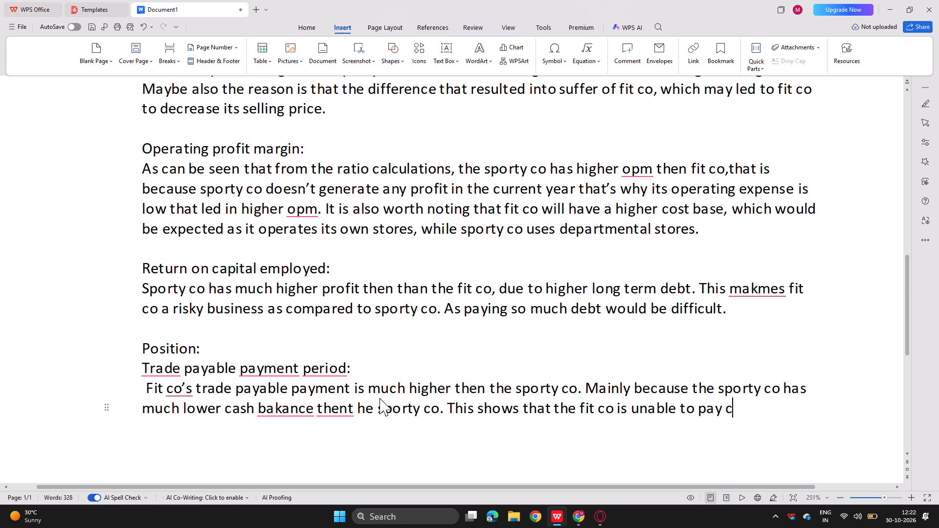
{"action": "key", "text": "BackSpace"}
{"action": "type", "text": "supl"}
{"action": "key", "text": "BackSpace"}
{"action": "type", "text": "pliers quicly"}
{"action": "key", "text": "BackSpace"}
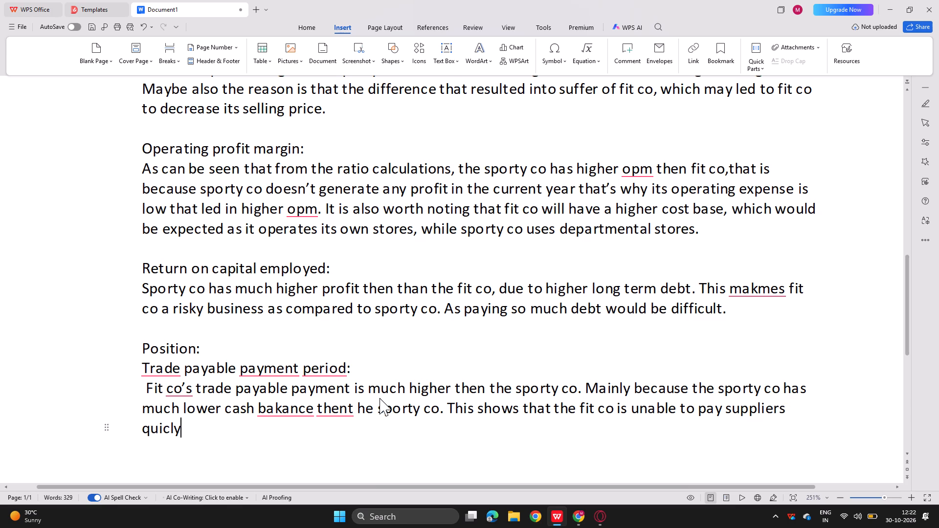
{"action": "key", "text": "BackSpace"}
{"action": "type", "text": "k;lyu"}
{"action": "key", "text": "BackSpace"}
{"action": "key", "text": "BackSpace"}
{"action": "key", "text": "BackSpace"}
{"action": "key", "text": "BackSpace"}
{"action": "type", "text": "ly"}
{"action": "key", "text": "period"}
Read the Position and Conclusion sections of the model answer in Chrome, then return to the WPS document.
{"action": "key", "text": "alt+Tab"}
{"action": "scroll", "coordinate": [376, 408], "scroll_direction": "up", "scroll_amount": 1}
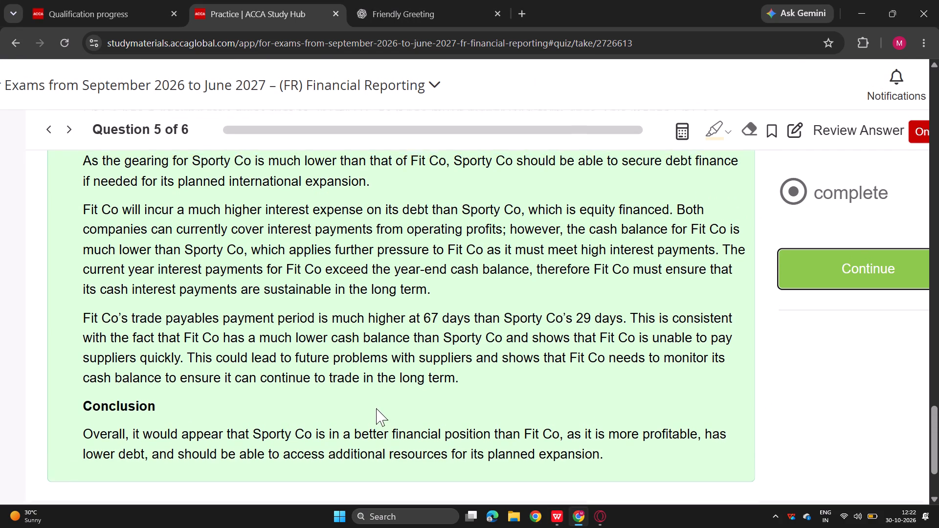
{"action": "scroll", "coordinate": [376, 408], "scroll_direction": "up", "scroll_amount": 1}
{"action": "scroll", "coordinate": [376, 408], "scroll_direction": "down", "scroll_amount": 1}
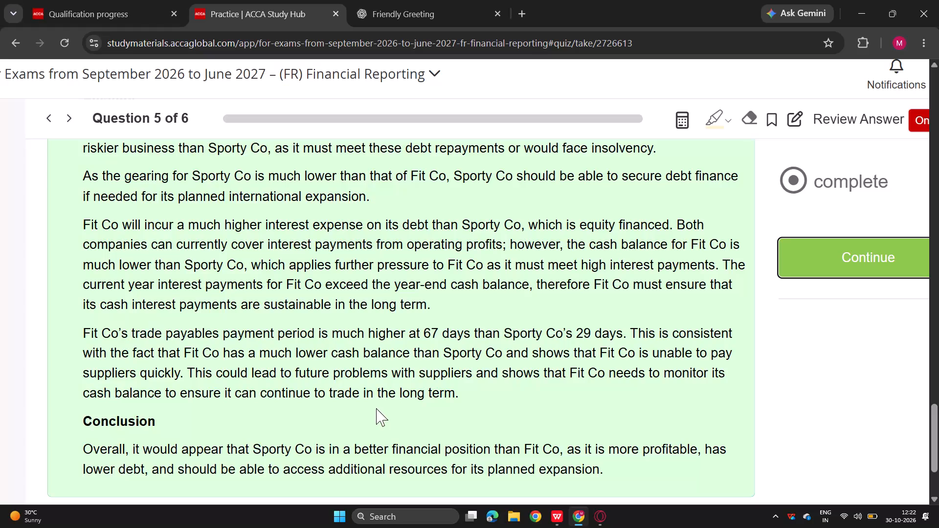
{"action": "scroll", "coordinate": [376, 408], "scroll_direction": "up", "scroll_amount": 1}
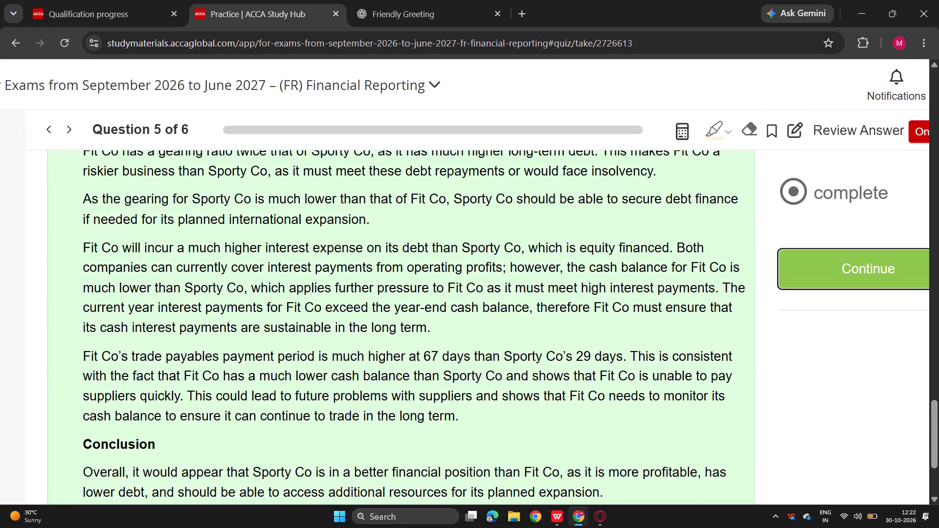
{"action": "scroll", "coordinate": [376, 408], "scroll_direction": "up", "scroll_amount": 1}
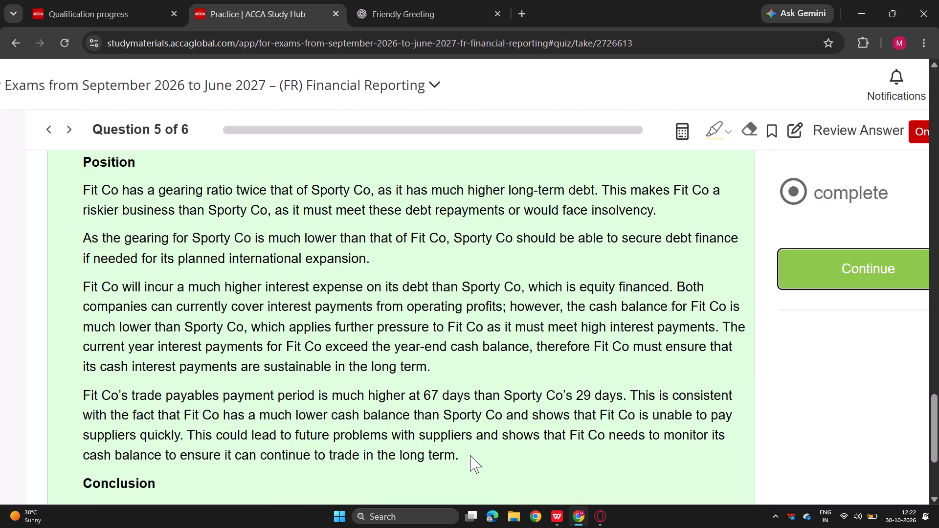
{"action": "scroll", "coordinate": [456, 378], "scroll_direction": "up", "scroll_amount": 1}
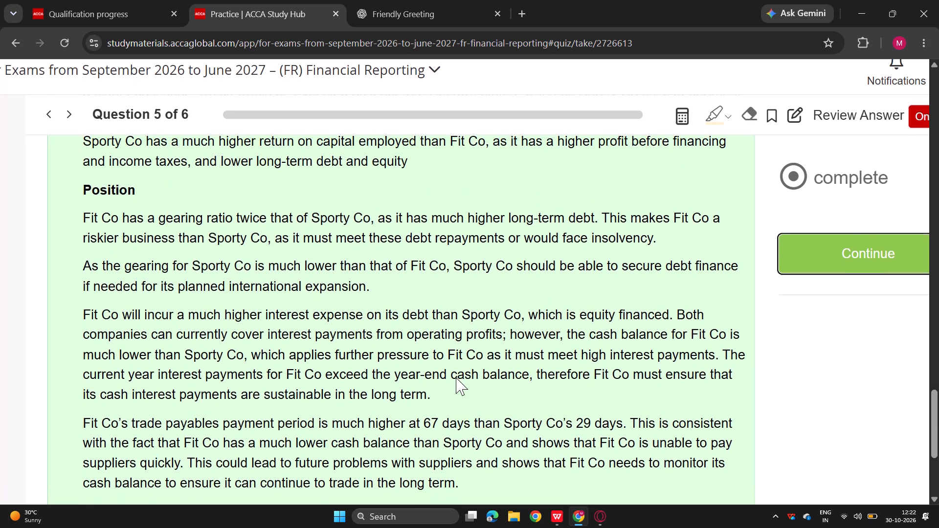
{"action": "scroll", "coordinate": [456, 377], "scroll_direction": "up", "scroll_amount": 1}
{"action": "scroll", "coordinate": [456, 377], "scroll_direction": "down", "scroll_amount": 1}
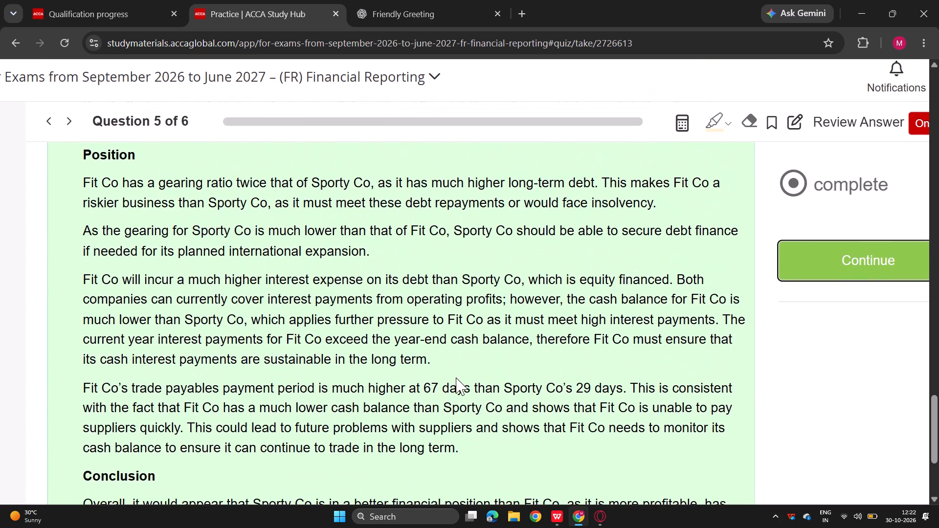
{"action": "scroll", "coordinate": [456, 377], "scroll_direction": "up", "scroll_amount": 2}
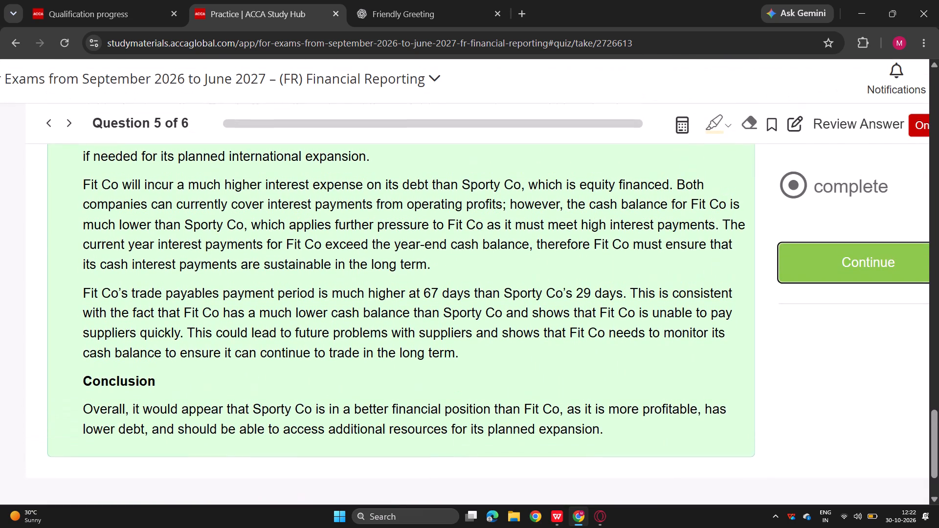
{"action": "scroll", "coordinate": [456, 377], "scroll_direction": "up", "scroll_amount": 1}
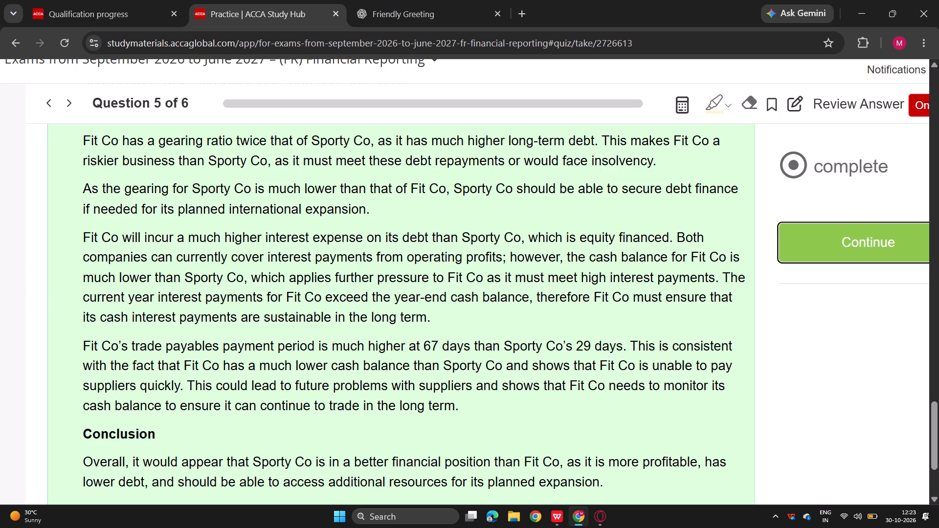
{"action": "key", "text": "alt+Tab"}
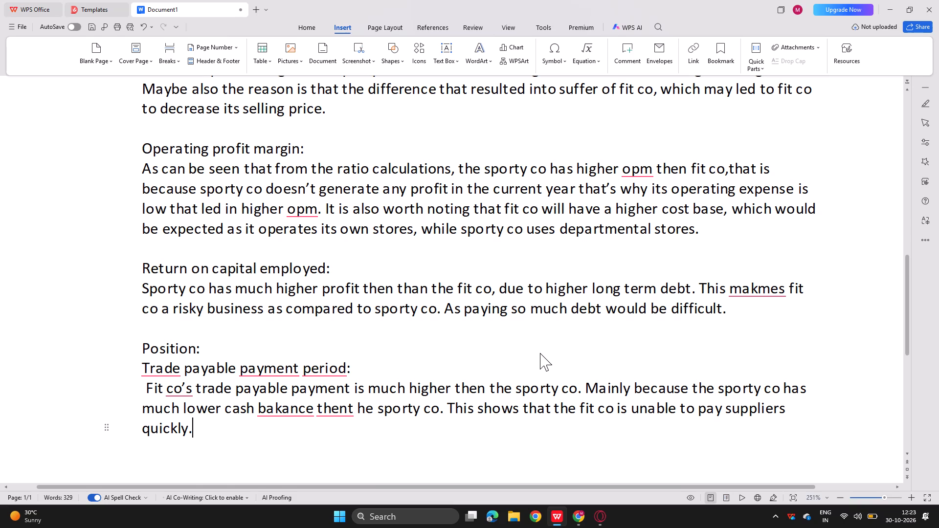
Check the model answer's Position section in Chrome, then add a "Gearing:" heading below the trade payable paragraph in the WPS document.
{"action": "key", "text": "alt+Tab"}
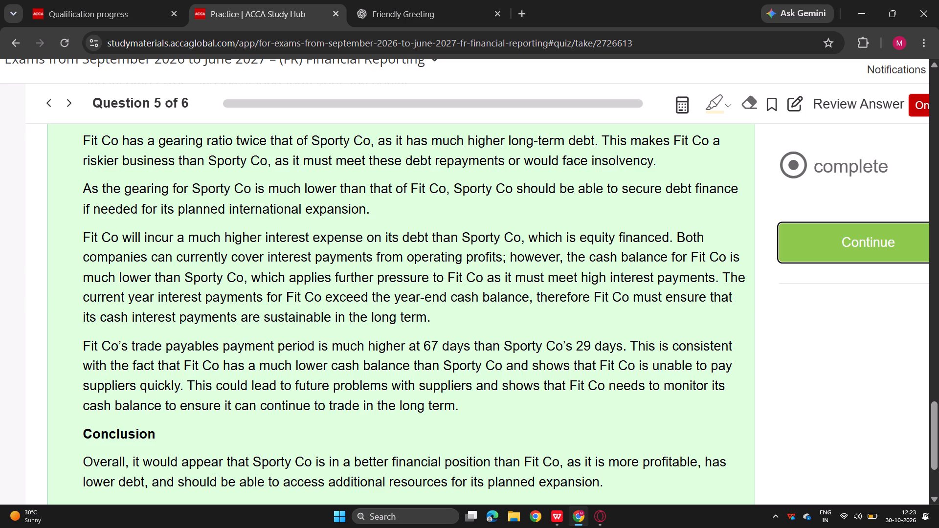
{"action": "key", "text": "alt+Tab"}
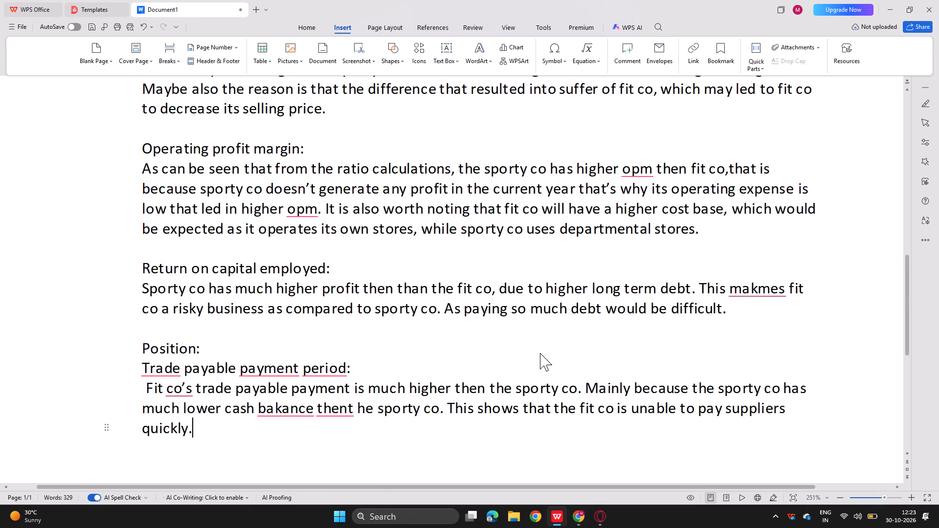
{"action": "key", "text": "Return"}
{"action": "key", "text": "Return"}
{"action": "type", "text": "gearing:"}
{"action": "key", "text": "Return"}
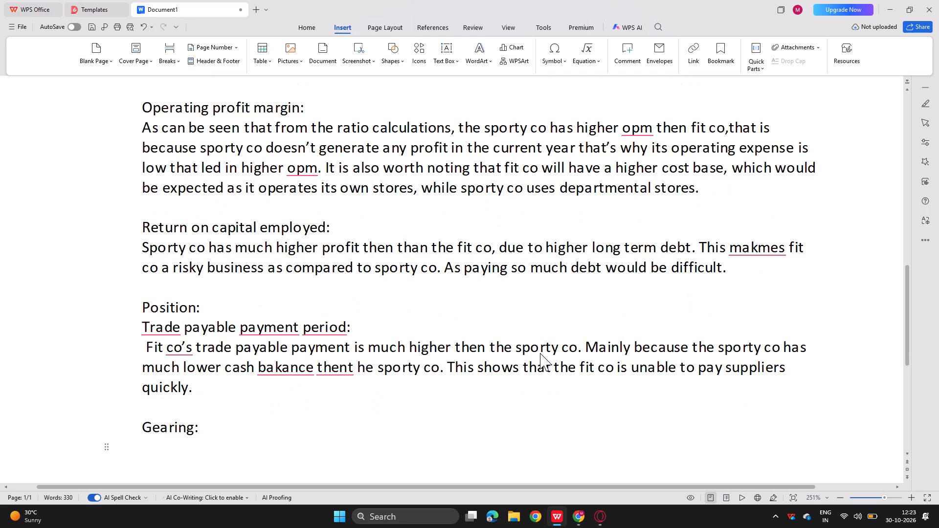
Review the gearing row of part A's ratio table for both companies, then return to the empty line under the Gearing heading.
{"action": "scroll", "coordinate": [262, 431], "scroll_direction": "up", "scroll_amount": 2}
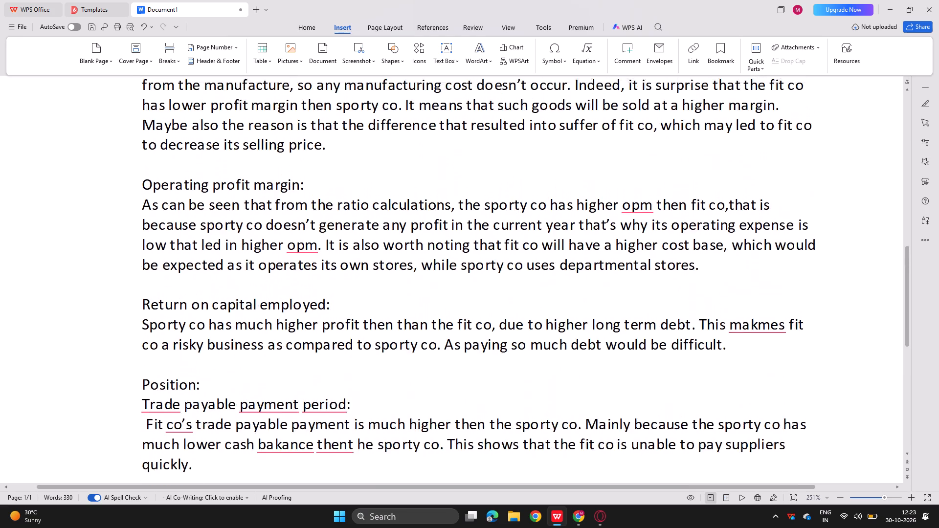
{"action": "scroll", "coordinate": [262, 431], "scroll_direction": "up", "scroll_amount": 3}
{"action": "scroll", "coordinate": [337, 289], "scroll_direction": "up", "scroll_amount": 1}
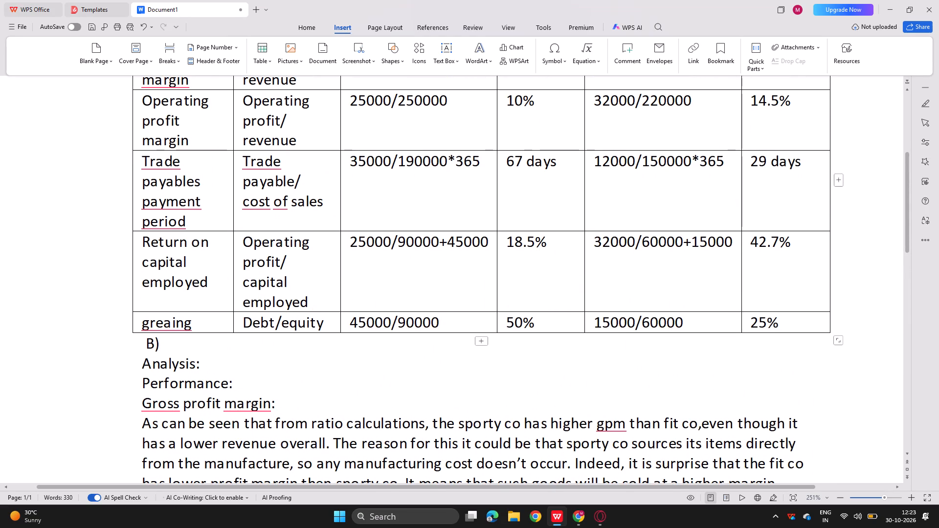
{"action": "scroll", "coordinate": [366, 351], "scroll_direction": "up", "scroll_amount": 2}
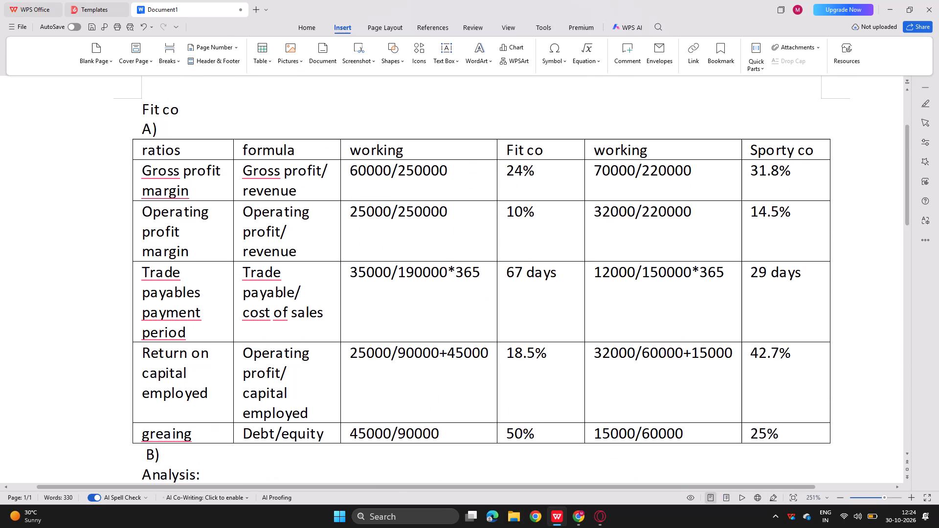
{"action": "scroll", "coordinate": [439, 316], "scroll_direction": "down", "scroll_amount": 1}
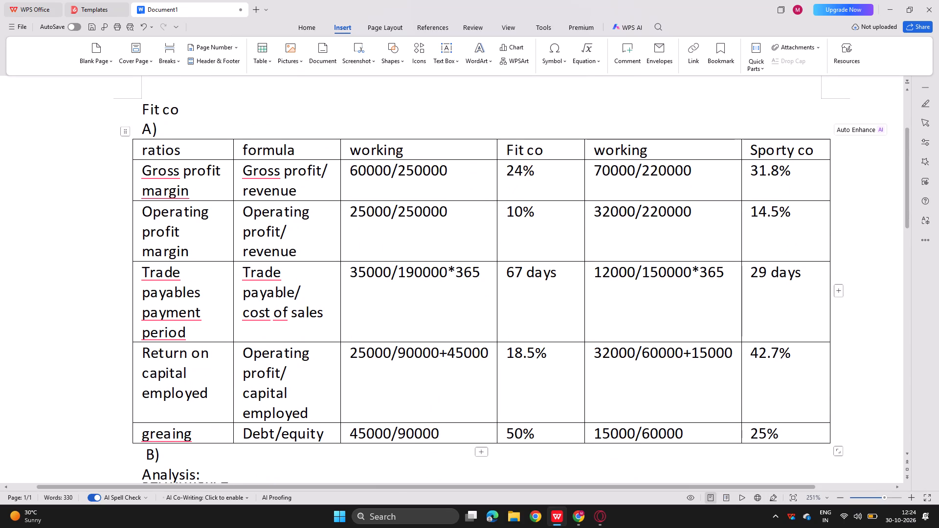
{"action": "scroll", "coordinate": [439, 316], "scroll_direction": "down", "scroll_amount": 3}
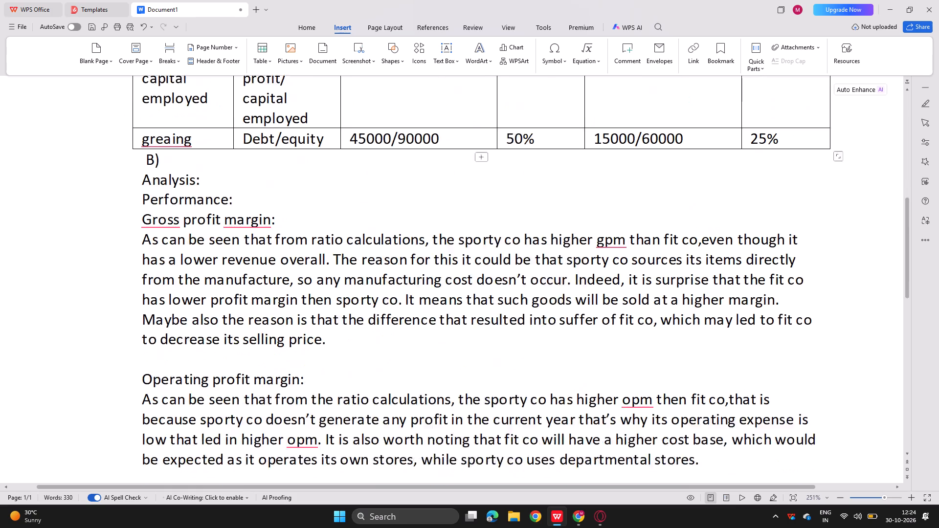
{"action": "scroll", "coordinate": [439, 316], "scroll_direction": "down", "scroll_amount": 3}
{"action": "scroll", "coordinate": [439, 316], "scroll_direction": "up", "scroll_amount": 2}
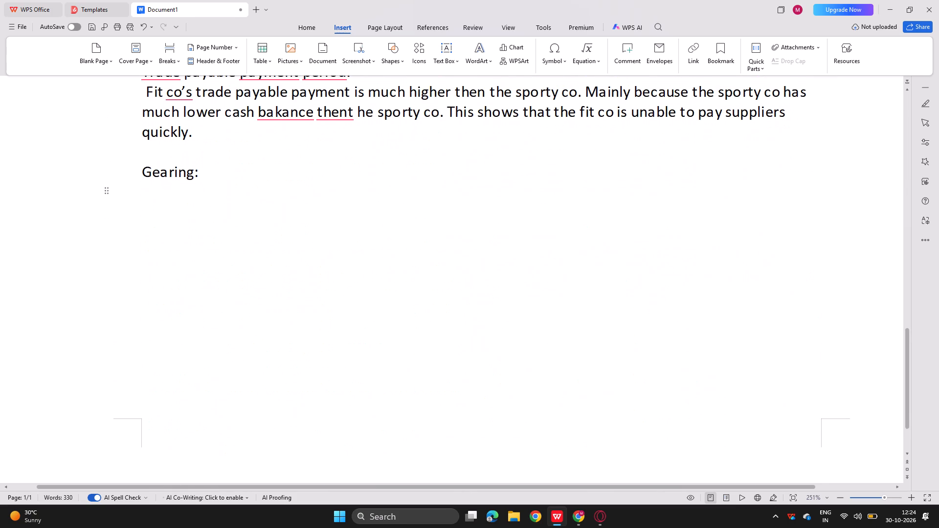
{"action": "scroll", "coordinate": [439, 316], "scroll_direction": "up", "scroll_amount": 2}
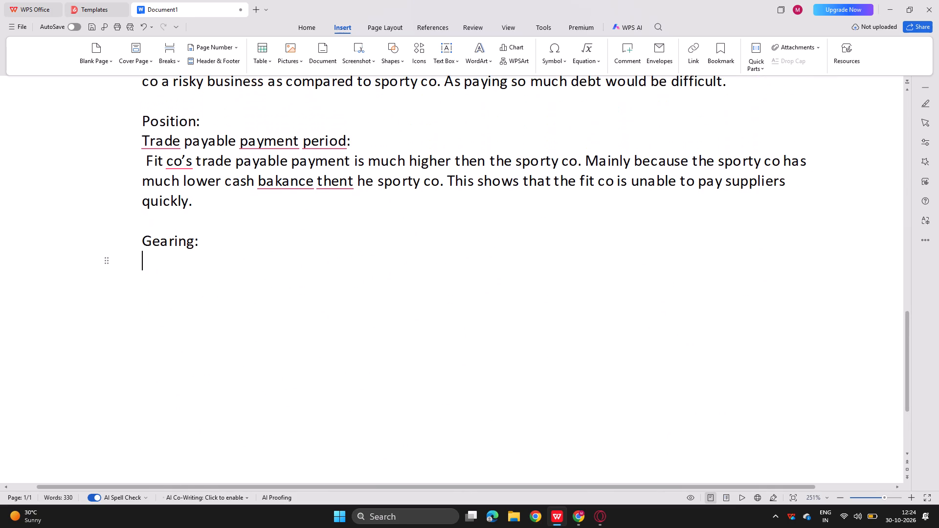
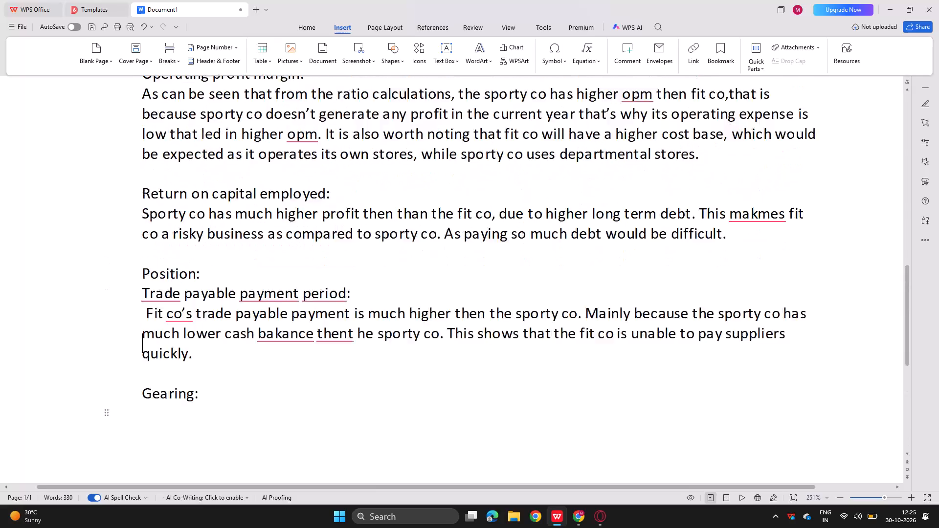
Read the gearing and interest paragraphs in the Position section of the model answer in Chrome, then return to the WPS document.
{"action": "key", "text": "alt+Tab"}
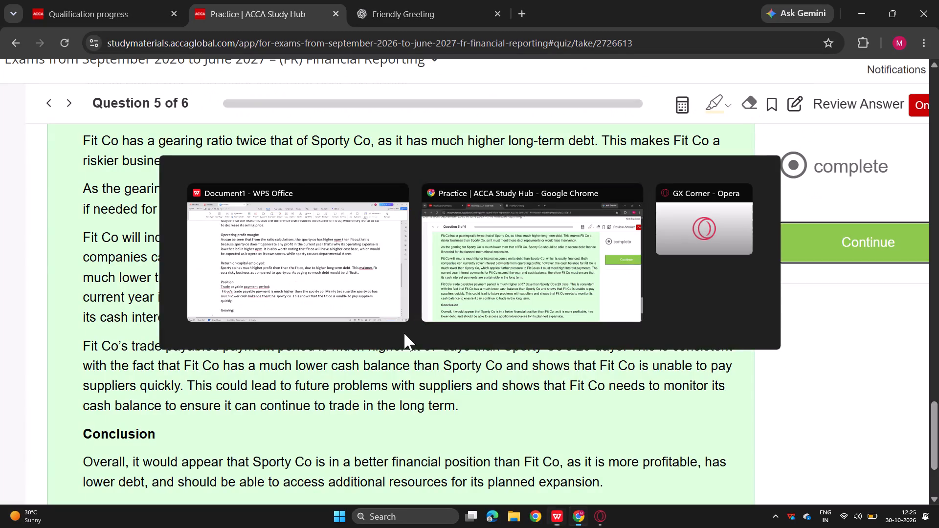
{"action": "scroll", "coordinate": [311, 376], "scroll_direction": "up", "scroll_amount": 1}
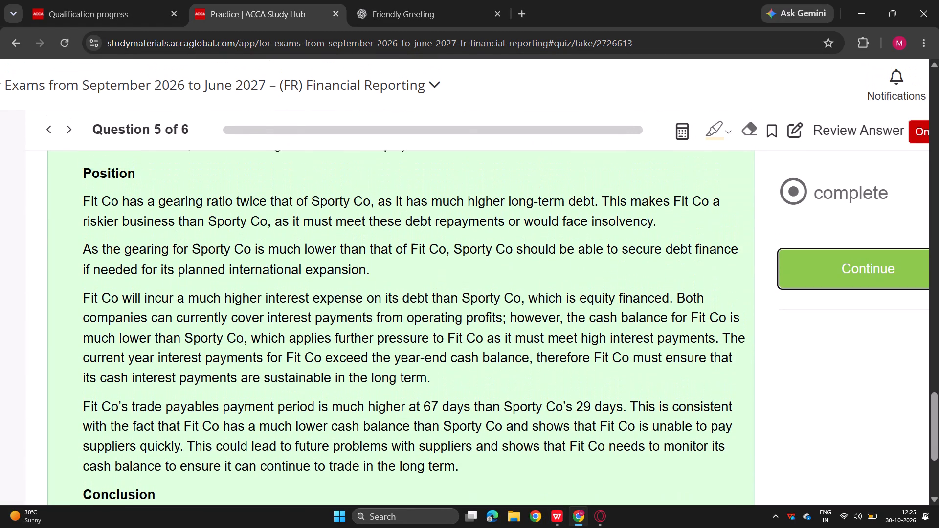
{"action": "scroll", "coordinate": [311, 376], "scroll_direction": "up", "scroll_amount": 1}
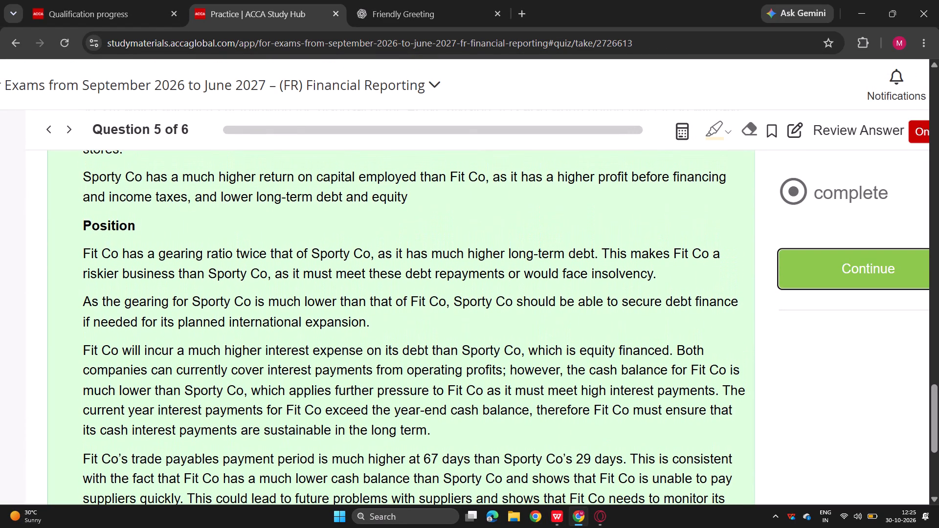
{"action": "scroll", "coordinate": [311, 376], "scroll_direction": "up", "scroll_amount": 2}
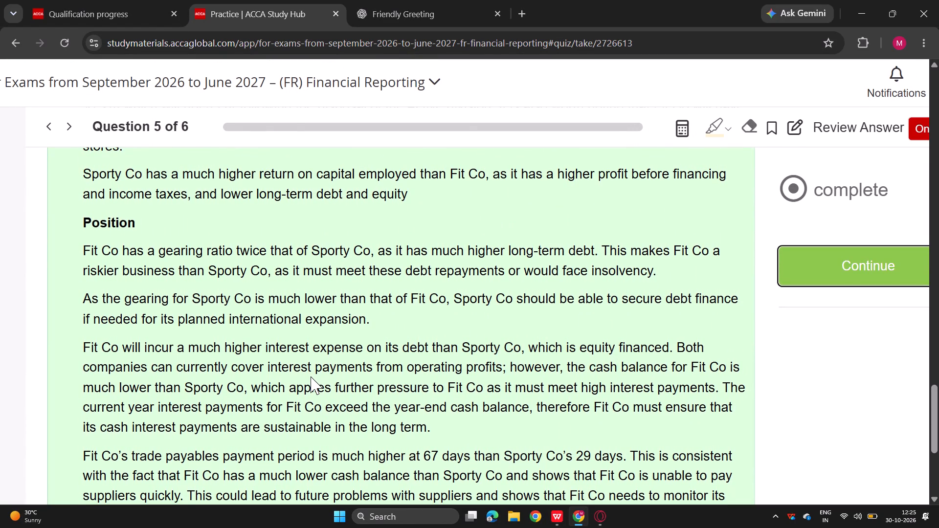
{"action": "scroll", "coordinate": [311, 376], "scroll_direction": "down", "scroll_amount": 1}
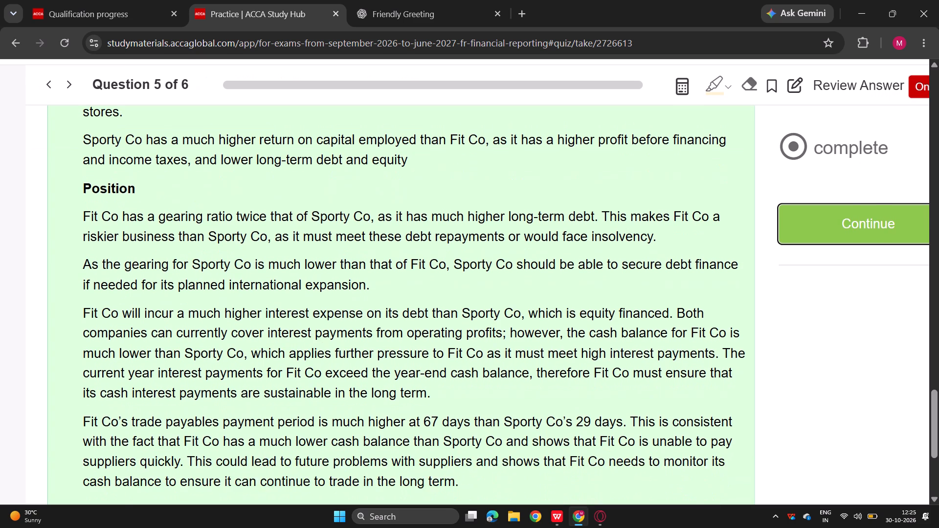
{"action": "scroll", "coordinate": [311, 376], "scroll_direction": "down", "scroll_amount": 1}
{"action": "scroll", "coordinate": [311, 376], "scroll_direction": "up", "scroll_amount": 2}
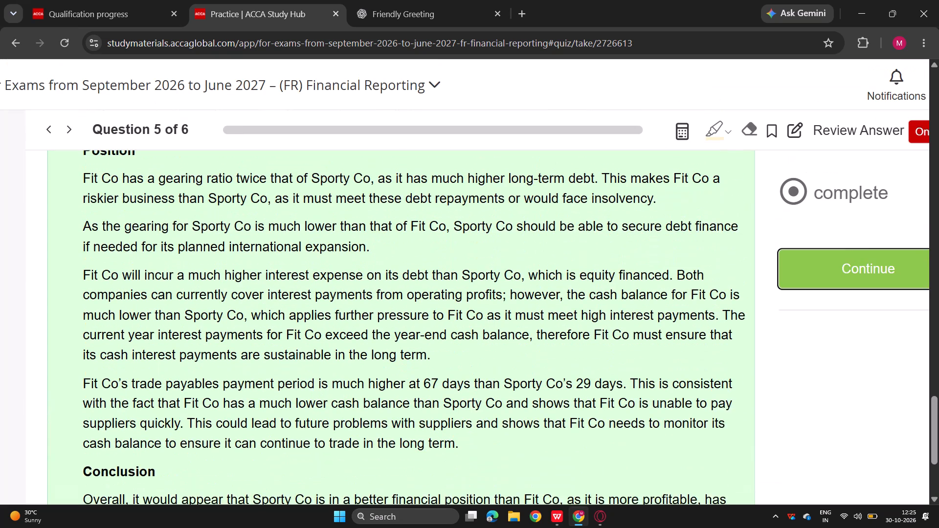
{"action": "scroll", "coordinate": [311, 376], "scroll_direction": "up", "scroll_amount": 3}
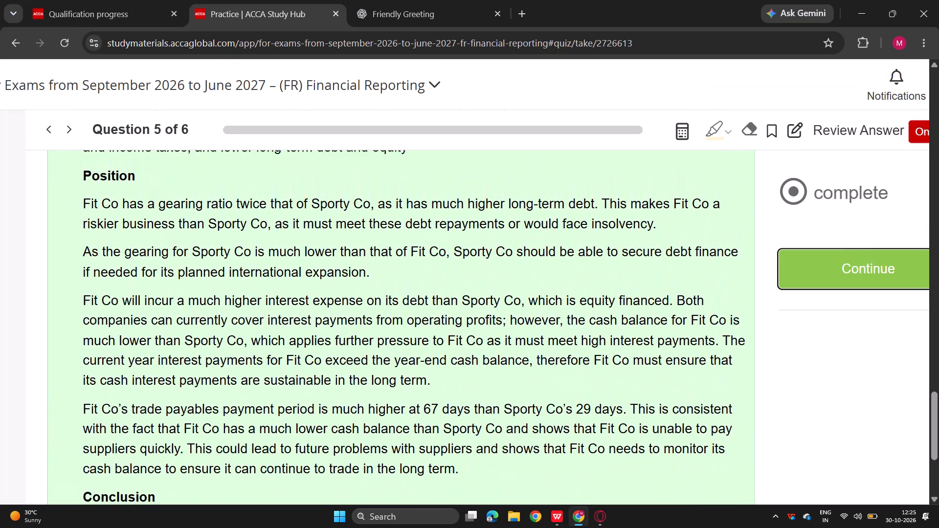
{"action": "scroll", "coordinate": [311, 376], "scroll_direction": "up", "scroll_amount": 3}
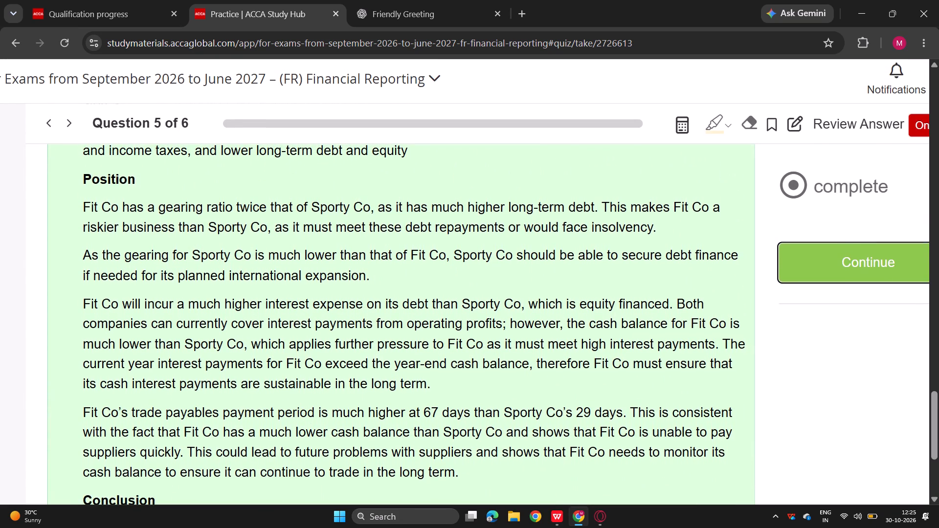
{"action": "scroll", "coordinate": [311, 376], "scroll_direction": "up", "scroll_amount": 1}
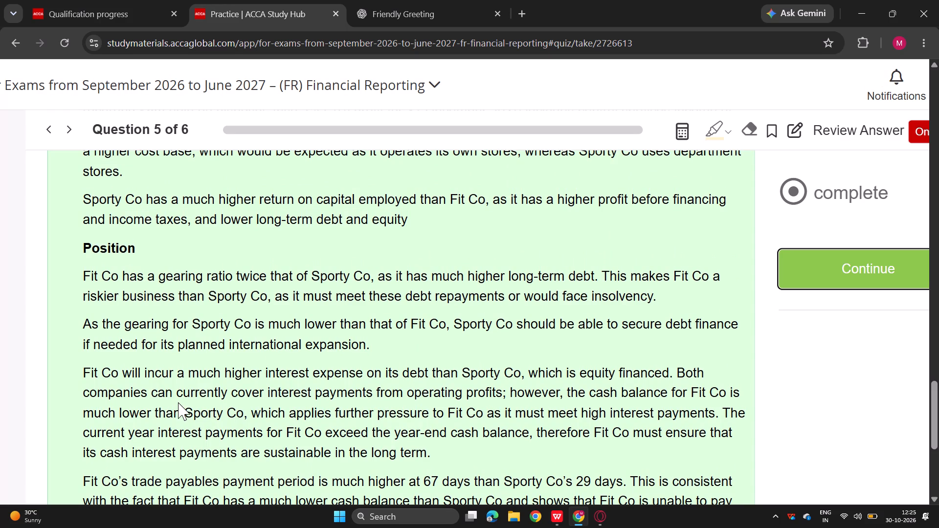
{"action": "scroll", "coordinate": [178, 402], "scroll_direction": "up", "scroll_amount": 2}
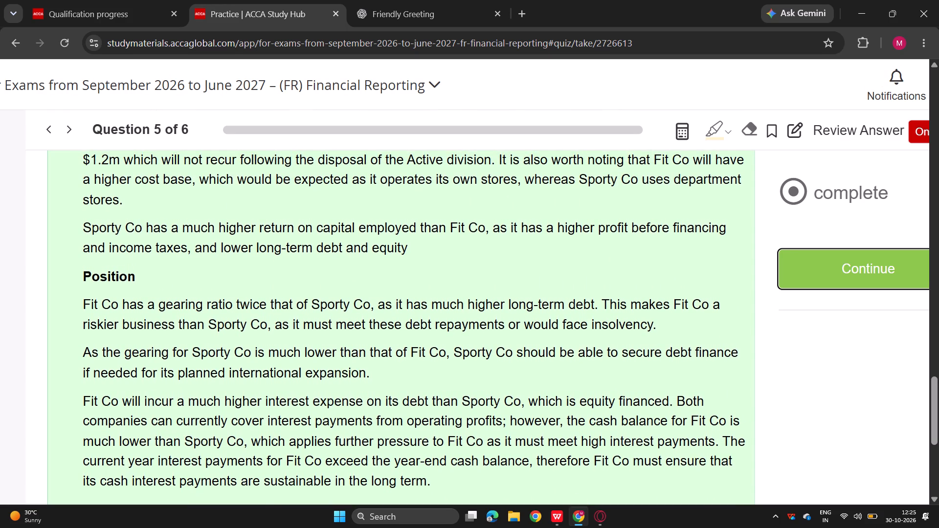
{"action": "scroll", "coordinate": [178, 402], "scroll_direction": "up", "scroll_amount": 1}
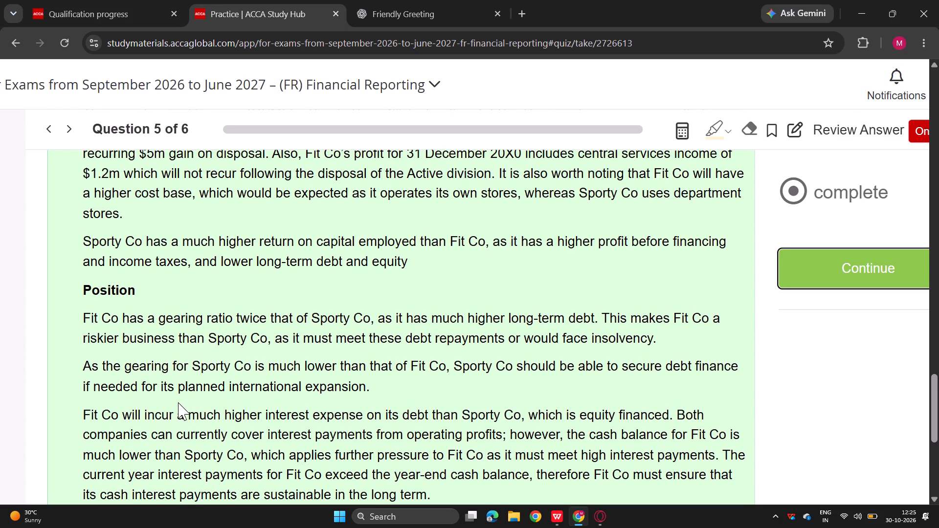
{"action": "key", "text": "alt+Tab"}
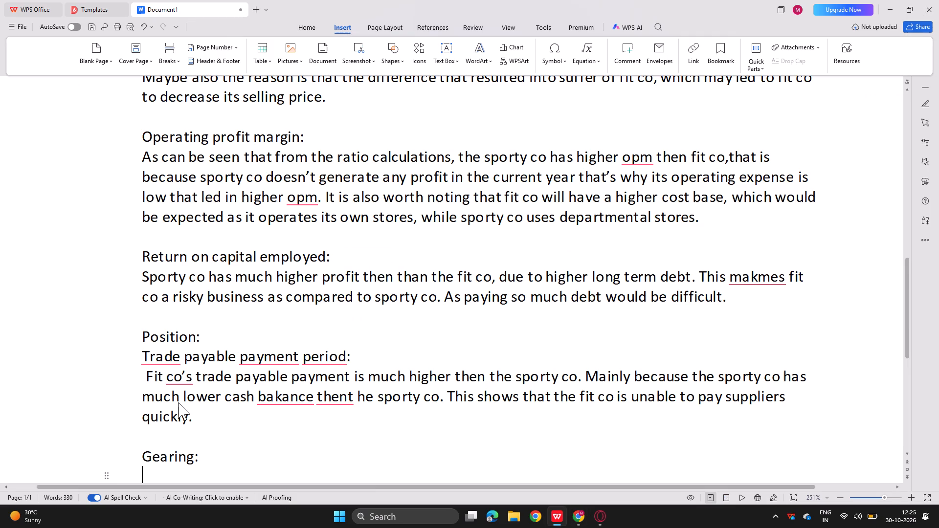
Start the paragraph under the Gearing heading with "Fit co gearing is double that of sporty co".
{"action": "type", "text": "fit co he"}
{"action": "key", "text": "BackSpace"}
{"action": "key", "text": "BackSpace"}
{"action": "type", "text": "geaing is"}
{"action": "key", "text": "space"}
{"action": "key", "text": "BackSpace"}
{"action": "key", "text": "BackSpace"}
{"action": "key", "text": "BackSpace"}
{"action": "key", "text": "BackSpace"}
{"action": "key", "text": "BackSpace"}
{"action": "key", "text": "BackSpace"}
{"action": "key", "text": "BackSpace"}
{"action": "key", "text": "BackSpace"}
{"action": "key", "text": "BackSpace"}
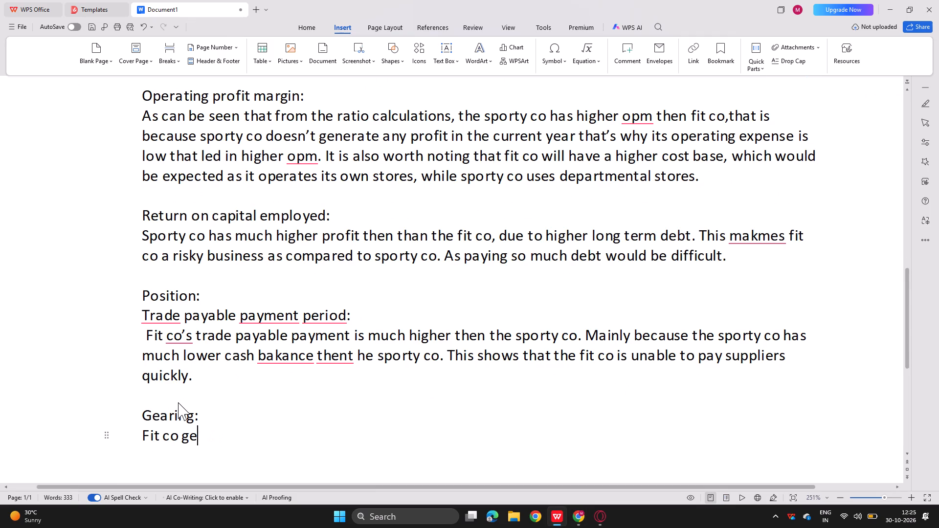
{"action": "type", "text": "aring"}
{"action": "key", "text": "space"}
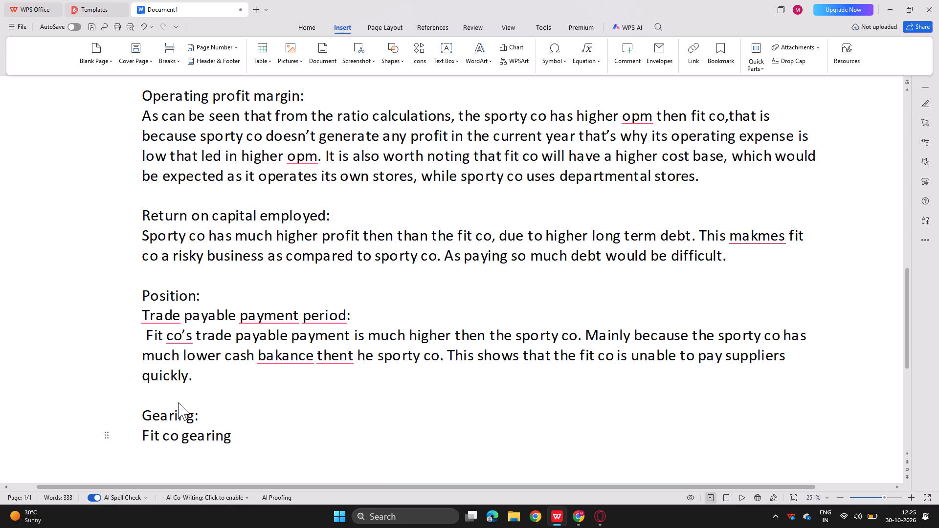
{"action": "type", "text": "is double that i"}
{"action": "key", "text": "BackSpace"}
{"action": "type", "text": "of sorty c"}
{"action": "key", "text": "BackSpace"}
{"action": "key", "text": "BackSpace"}
{"action": "key", "text": "BackSpace"}
{"action": "key", "text": "BackSpace"}
{"action": "key", "text": "BackSpace"}
{"action": "key", "text": "BackSpace"}
{"action": "key", "text": "BackSpace"}
{"action": "key", "text": "BackSpace"}
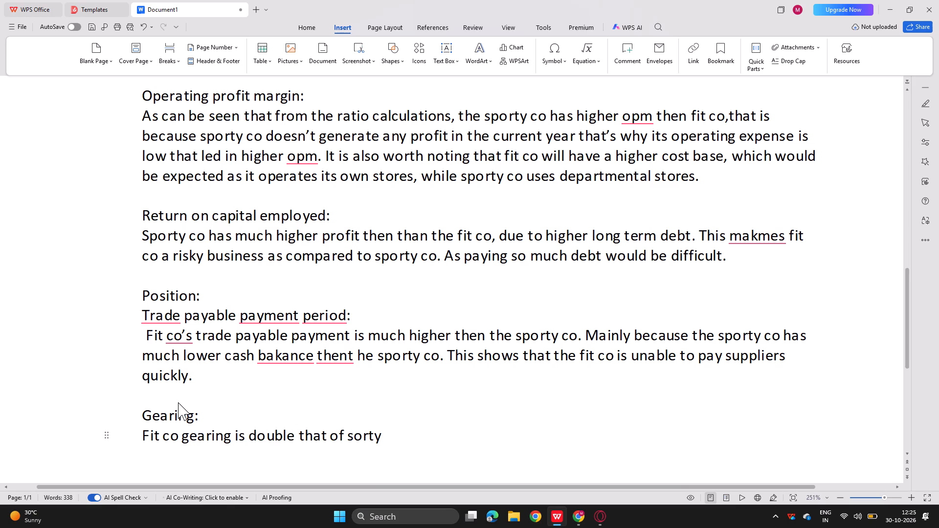
{"action": "type", "text": "sporty cvoc"}
{"action": "key", "text": "BackSpace"}
{"action": "key", "text": "BackSpace"}
{"action": "key", "text": "BackSpace"}
{"action": "key", "text": "o"}
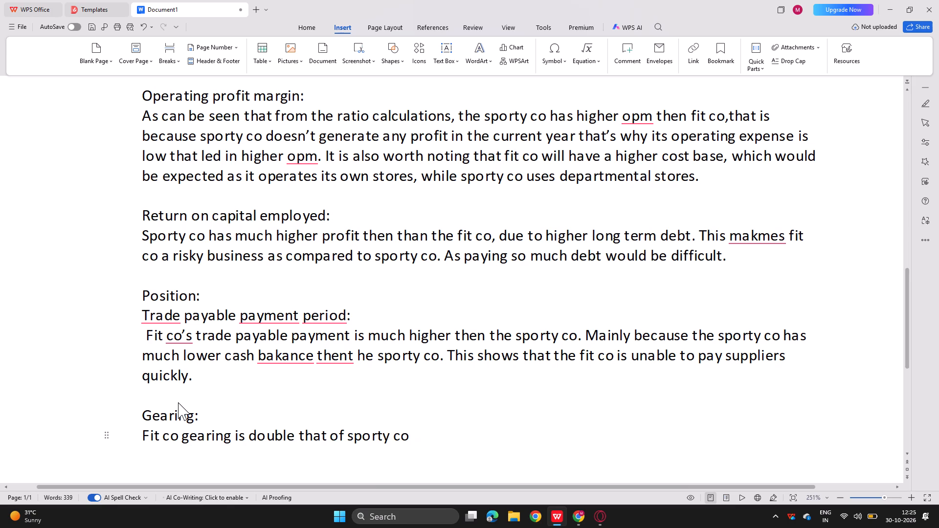
Switch to Chrome to check the gearing explanation in the model answer's Position section.
{"action": "key", "text": "alt+Tab"}
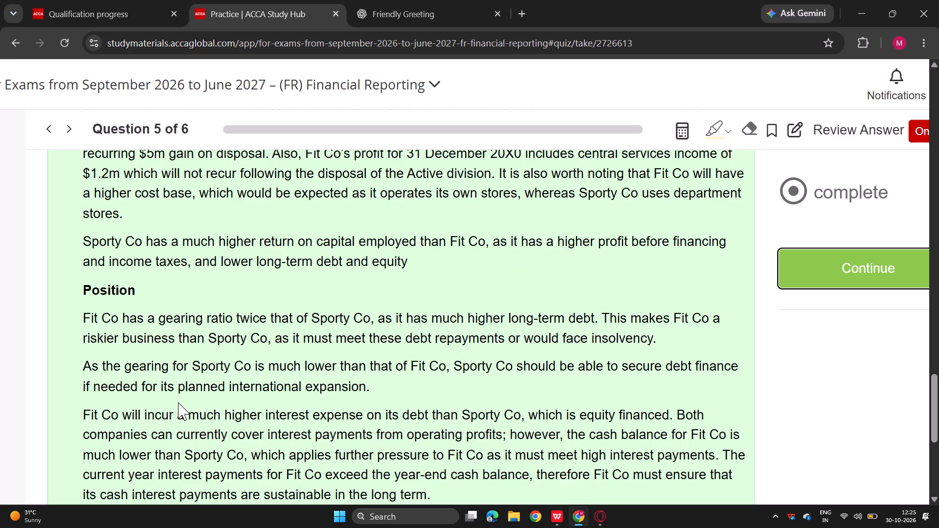
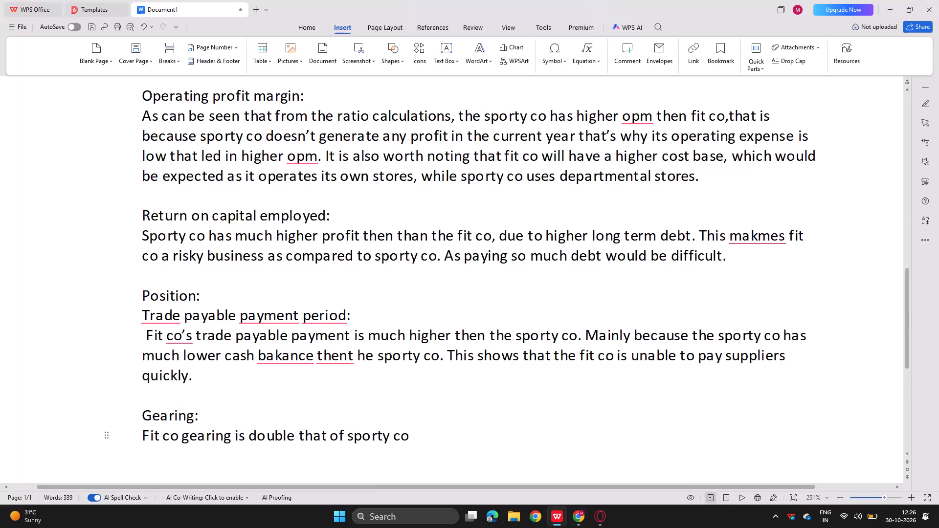
End the sentence "Fit co gearing is double that of sporty co" under the Gearing heading with a full stop.
{"action": "scroll", "coordinate": [202, 395], "scroll_direction": "down", "scroll_amount": 2}
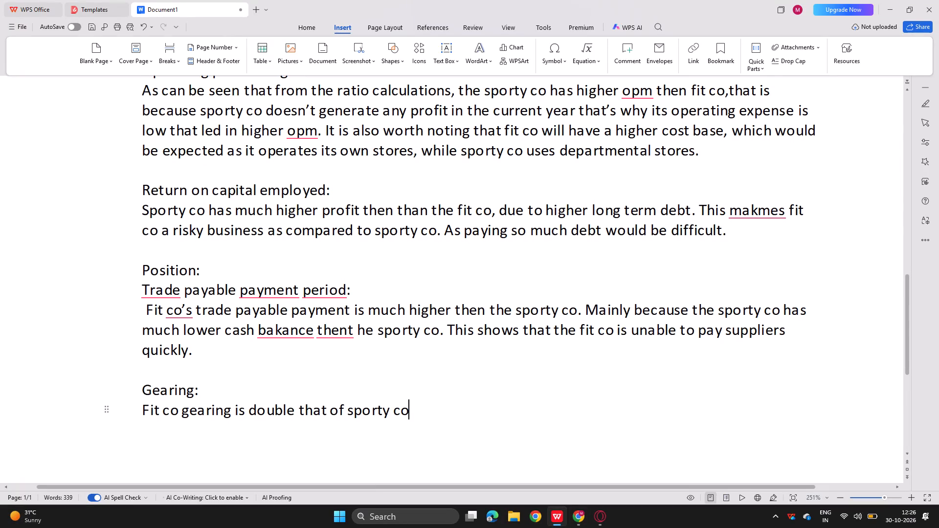
{"action": "scroll", "coordinate": [202, 395], "scroll_direction": "down", "scroll_amount": 1}
{"action": "key", "text": "period"}
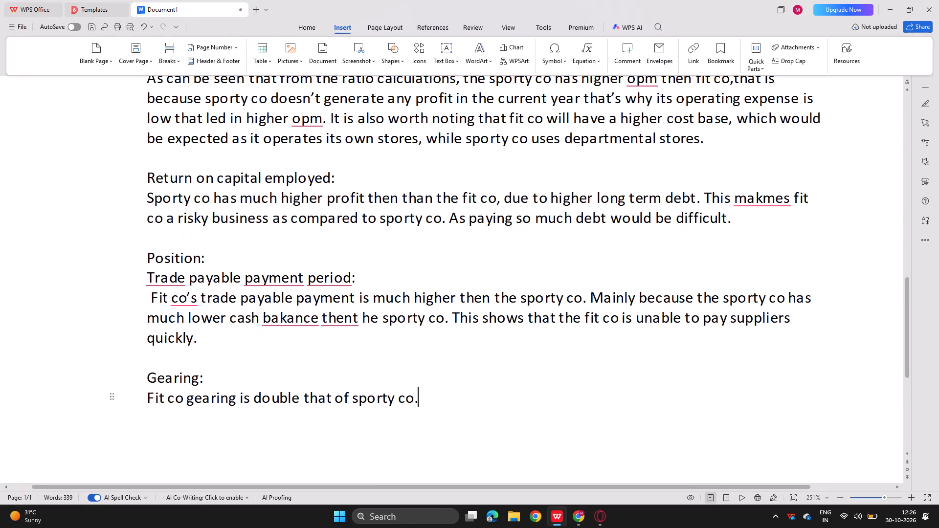
Switch to Chrome and examine the equity and debt figures in the question's draft statement of financial position for both companies.
{"action": "key", "text": "alt+Tab"}
{"action": "scroll", "coordinate": [195, 336], "scroll_direction": "up", "scroll_amount": 6}
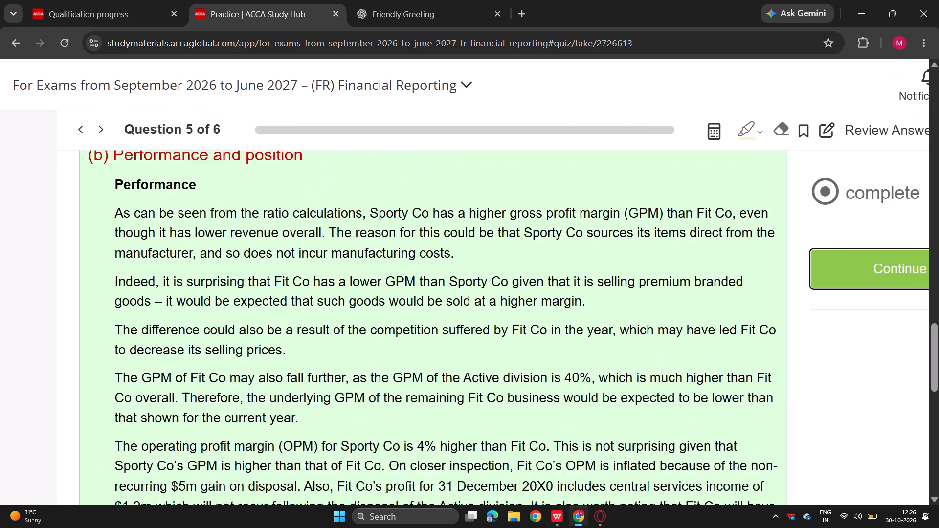
{"action": "scroll", "coordinate": [195, 336], "scroll_direction": "up", "scroll_amount": 8}
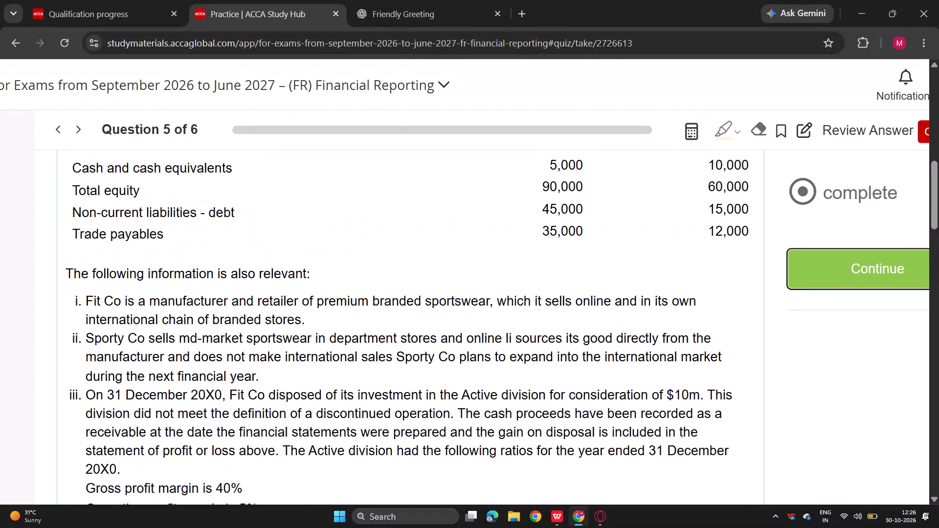
{"action": "scroll", "coordinate": [195, 336], "scroll_direction": "up", "scroll_amount": 3}
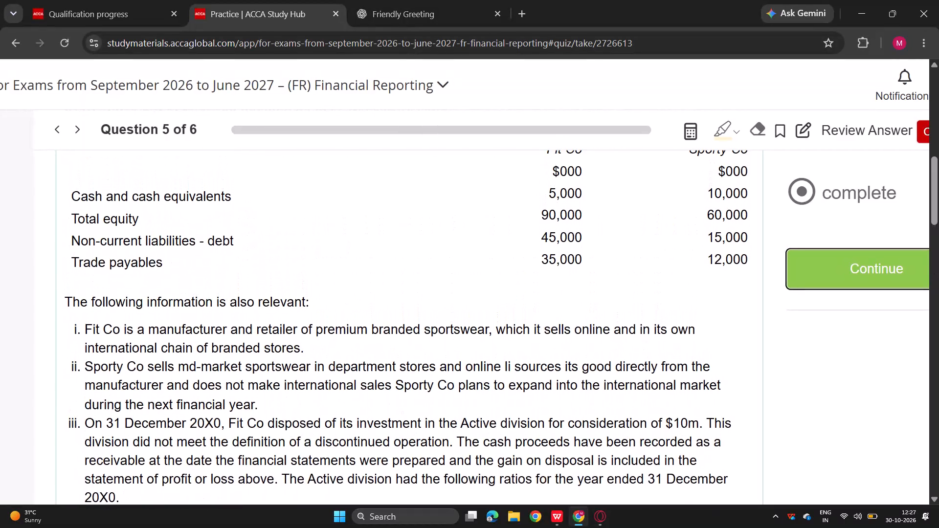
{"action": "scroll", "coordinate": [195, 336], "scroll_direction": "up", "scroll_amount": 1}
{"action": "scroll", "coordinate": [433, 269], "scroll_direction": "left", "scroll_amount": 1}
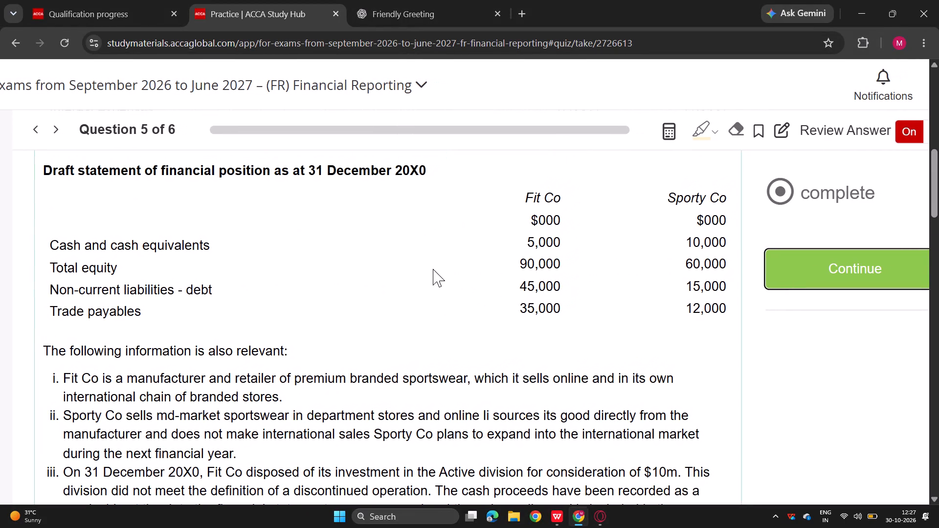
{"action": "scroll", "coordinate": [433, 269], "scroll_direction": "left", "scroll_amount": 1}
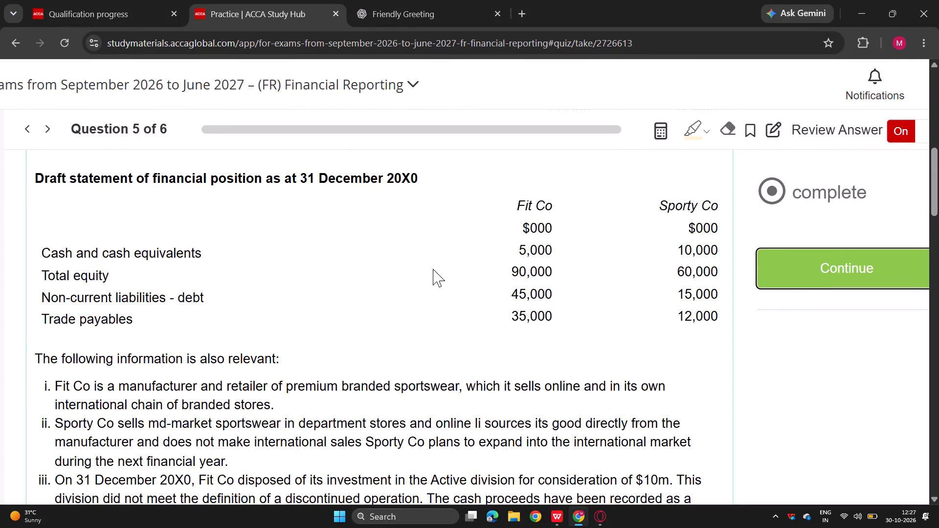
Return to the WPS document and look back over the commentary written above the Gearing paragraph.
{"action": "key", "text": "alt+Tab"}
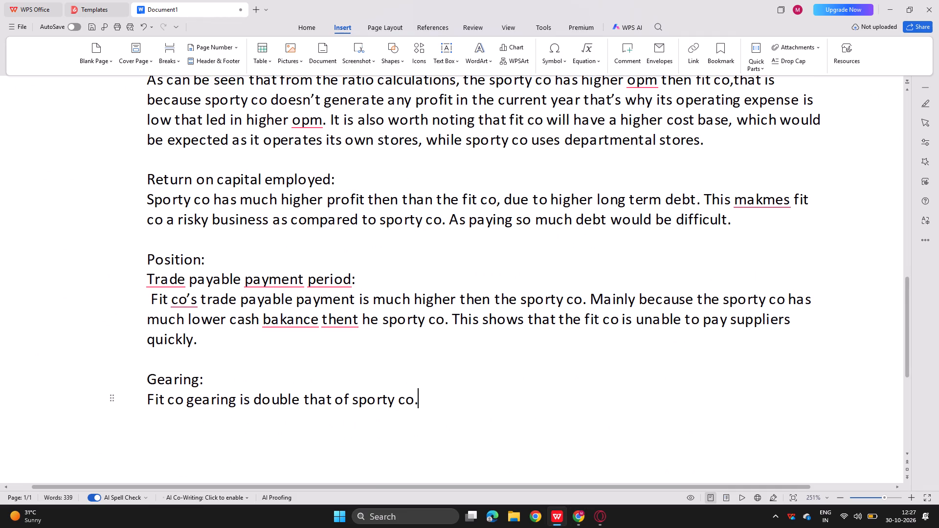
{"action": "scroll", "coordinate": [360, 348], "scroll_direction": "up", "scroll_amount": 1}
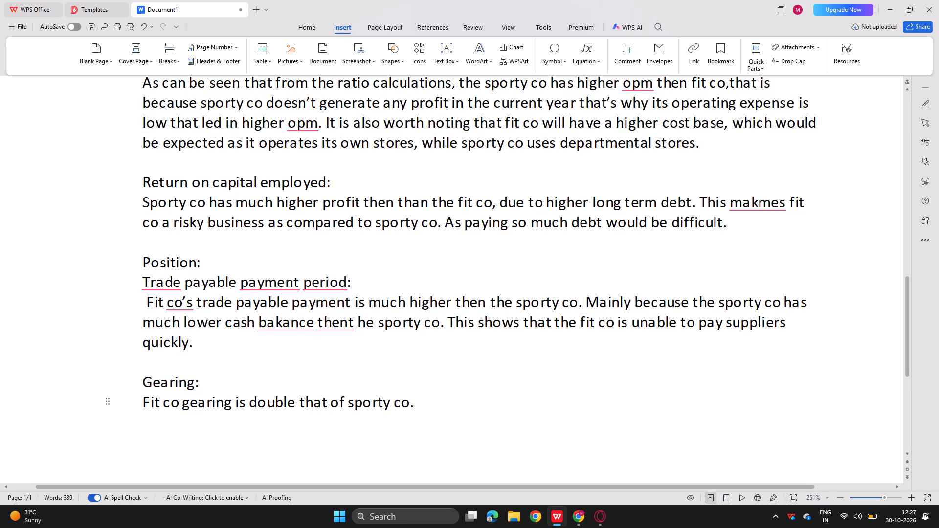
{"action": "scroll", "coordinate": [360, 348], "scroll_direction": "up", "scroll_amount": 2}
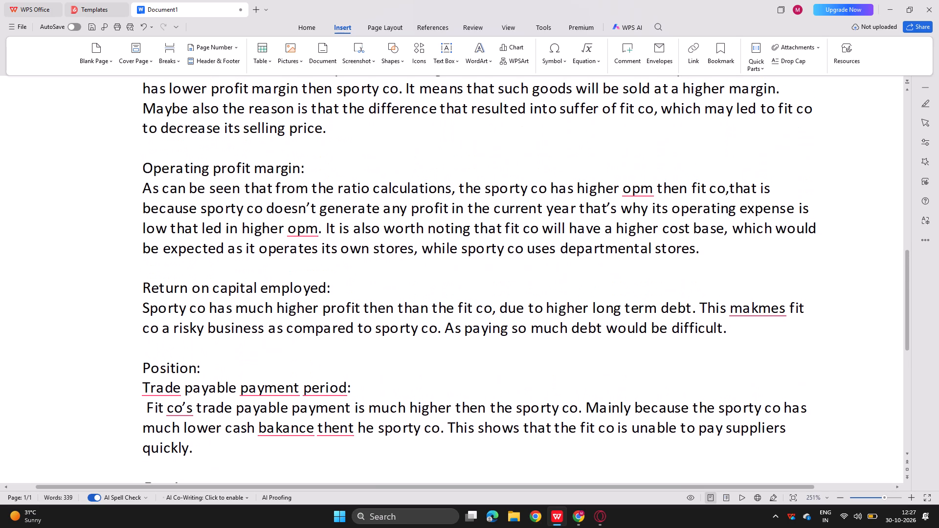
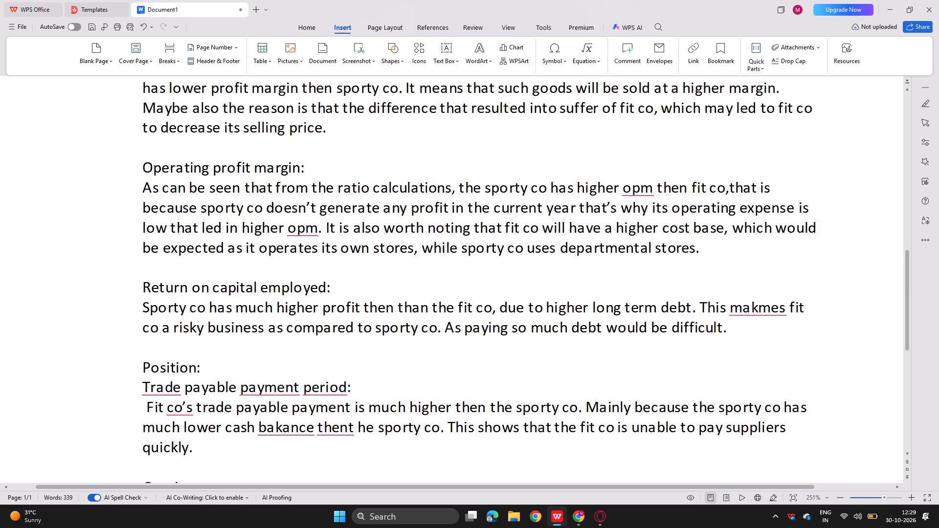
Switch to Chrome and read the model answer's Position section on gearing, debt finance and interest payments.
{"action": "scroll", "coordinate": [286, 439], "scroll_direction": "down", "scroll_amount": 4}
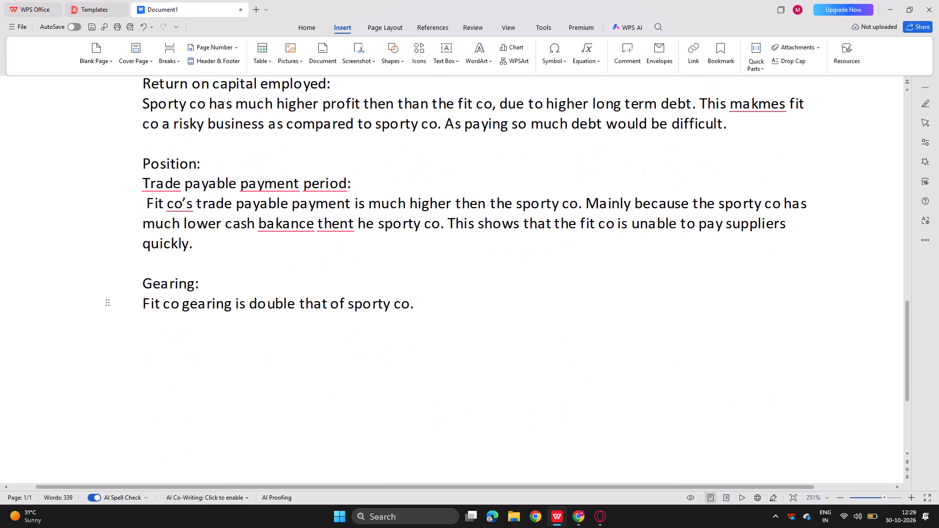
{"action": "key", "text": "alt+Tab"}
{"action": "scroll", "coordinate": [304, 411], "scroll_direction": "up", "scroll_amount": 1}
{"action": "scroll", "coordinate": [304, 411], "scroll_direction": "down", "scroll_amount": 3}
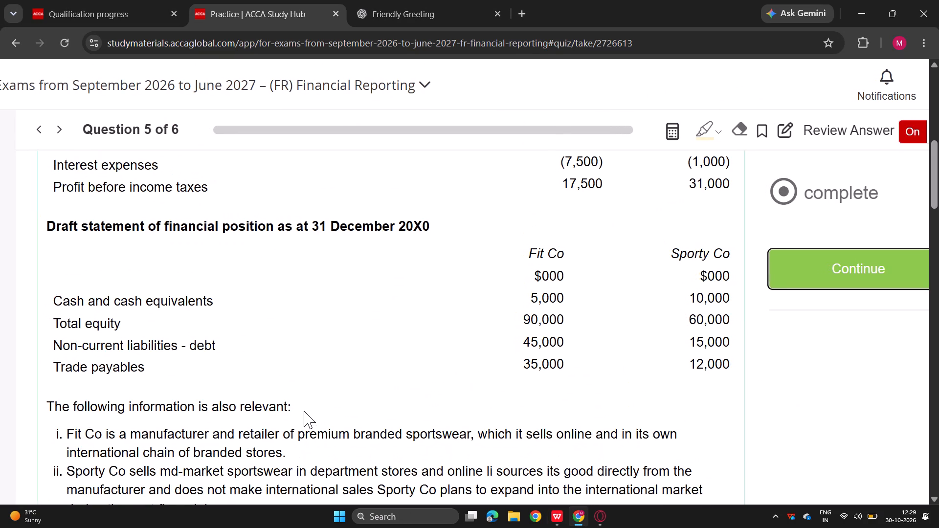
{"action": "scroll", "coordinate": [304, 411], "scroll_direction": "down", "scroll_amount": 13}
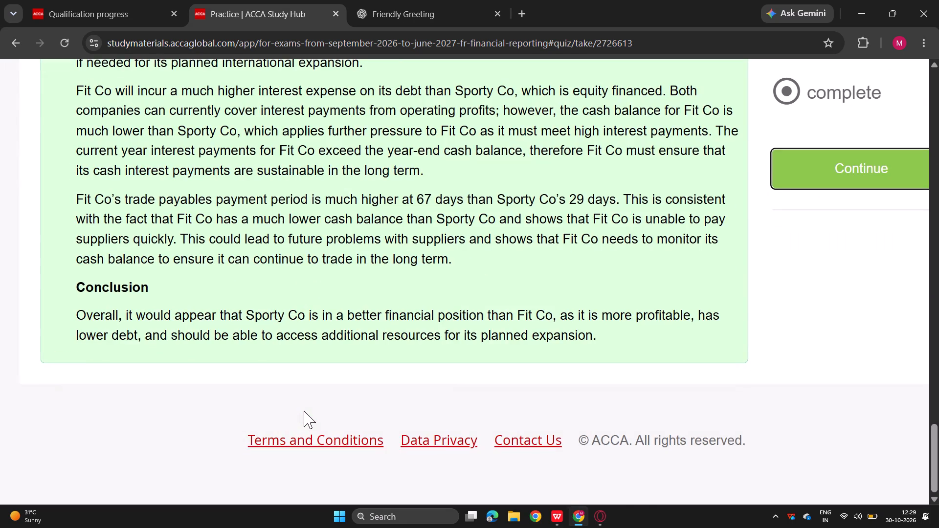
{"action": "scroll", "coordinate": [304, 411], "scroll_direction": "up", "scroll_amount": 4}
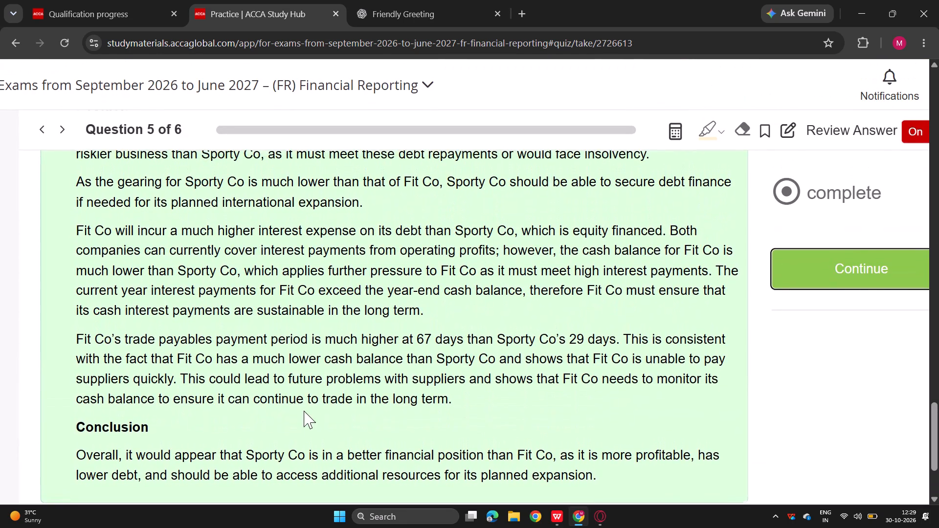
{"action": "scroll", "coordinate": [304, 411], "scroll_direction": "up", "scroll_amount": 1}
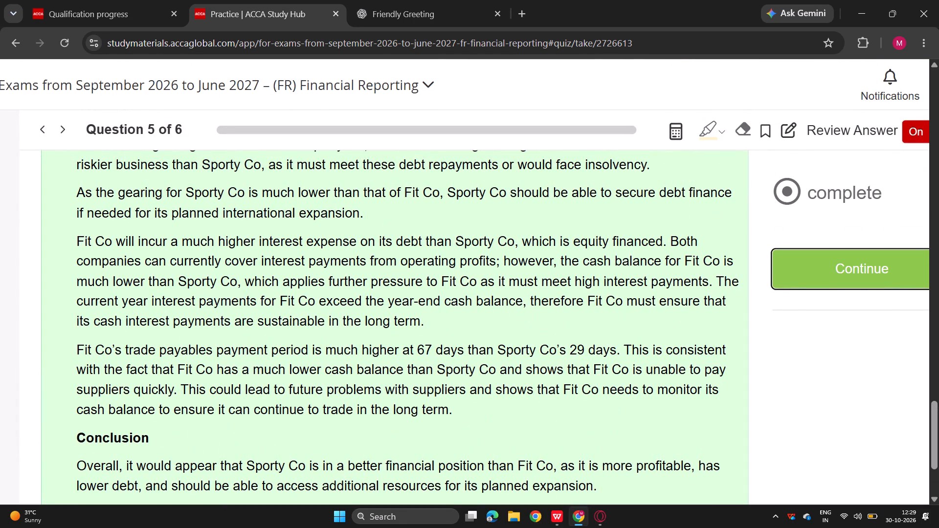
{"action": "scroll", "coordinate": [304, 437], "scroll_direction": "up", "scroll_amount": 1}
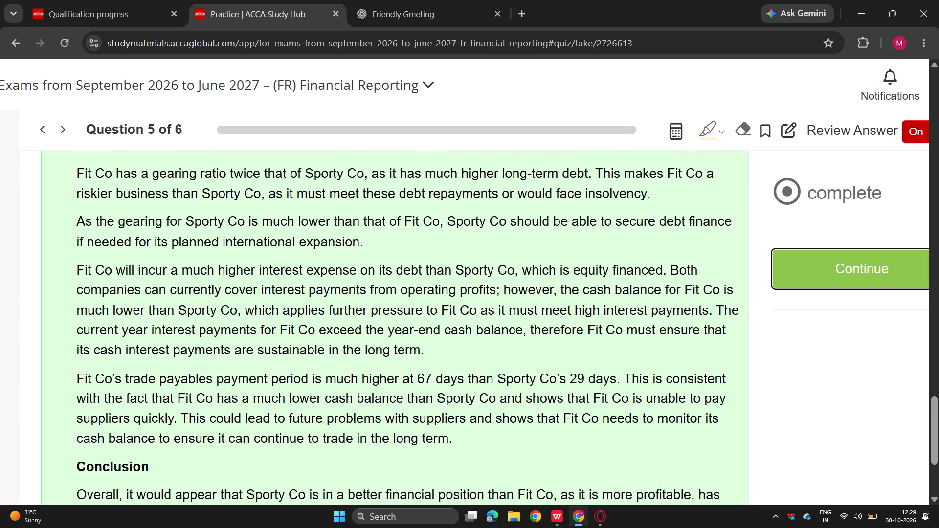
{"action": "scroll", "coordinate": [304, 437], "scroll_direction": "up", "scroll_amount": 1}
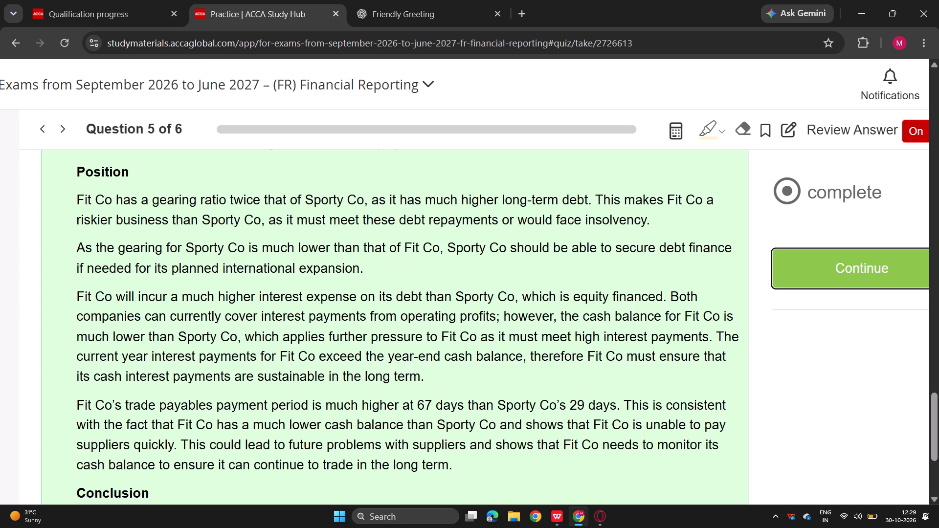
{"action": "scroll", "coordinate": [338, 390], "scroll_direction": "down", "scroll_amount": 1}
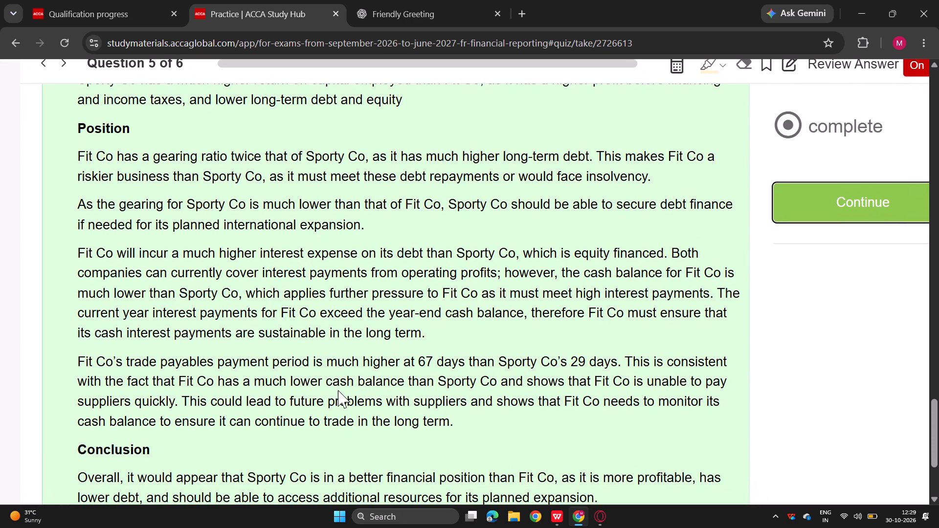
{"action": "scroll", "coordinate": [338, 390], "scroll_direction": "up", "scroll_amount": 2}
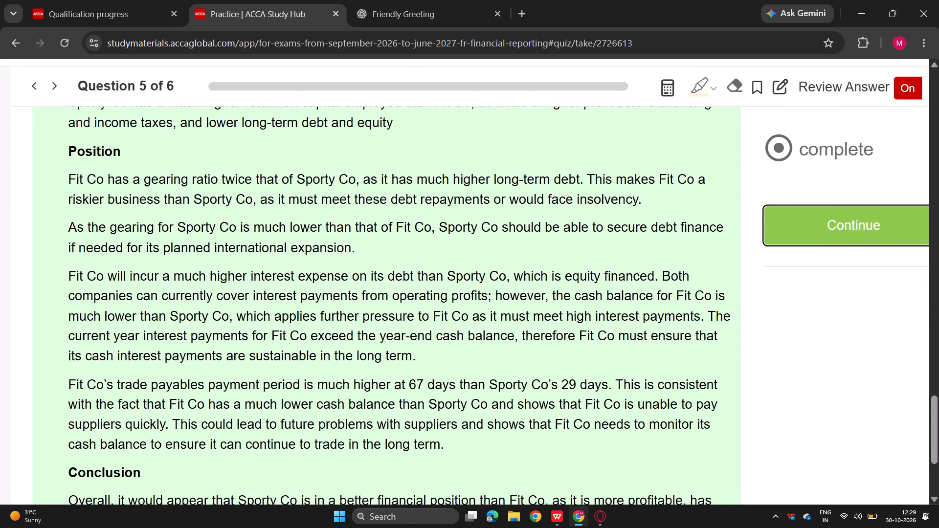
{"action": "scroll", "coordinate": [338, 390], "scroll_direction": "up", "scroll_amount": 1}
{"action": "scroll", "coordinate": [338, 390], "scroll_direction": "down", "scroll_amount": 1}
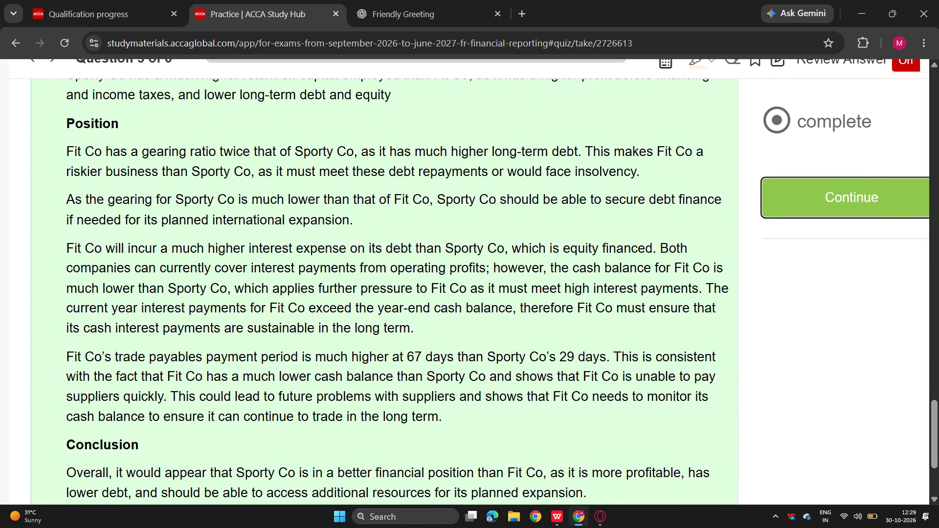
Study the model answer's paragraph on Fit Co's trade payables payment period.
{"action": "left_click_drag", "start_coordinate": [67, 353], "coordinate": [16, 431]}
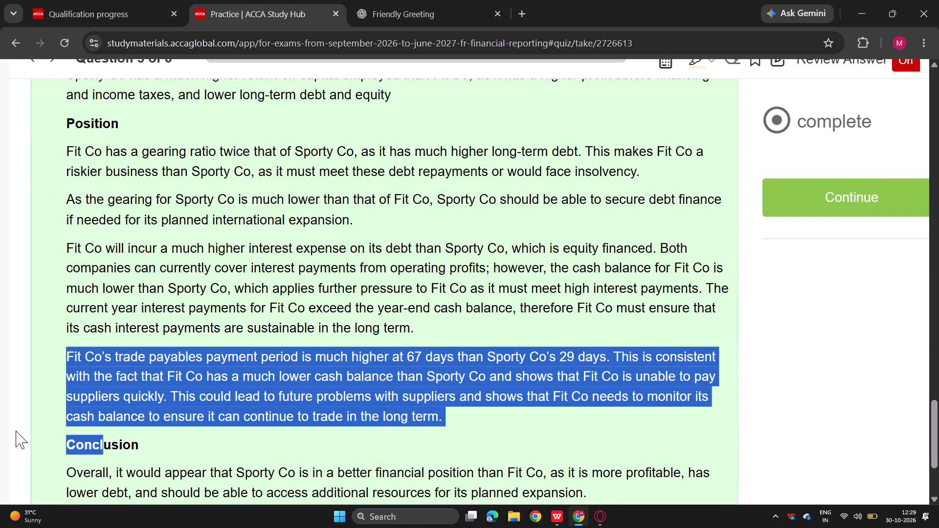
{"action": "left_click_drag", "start_coordinate": [16, 431], "coordinate": [53, 346]}
{"action": "scroll", "coordinate": [228, 374], "scroll_direction": "right", "scroll_amount": 1}
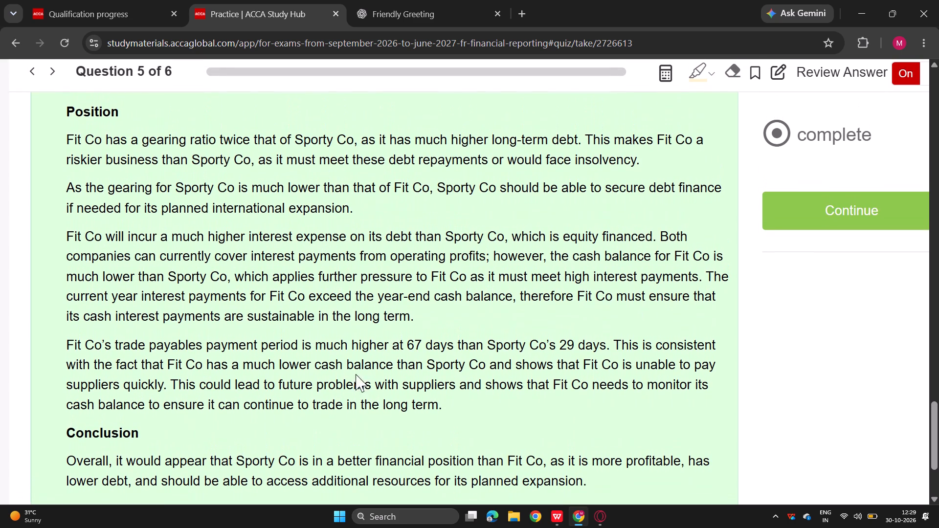
{"action": "left_click_drag", "start_coordinate": [447, 407], "coordinate": [77, 355]}
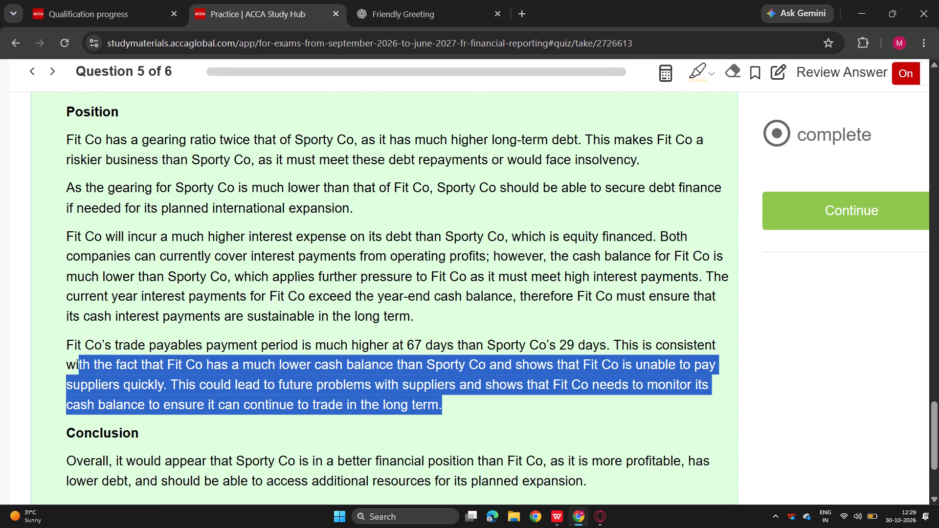
{"action": "left_click_drag", "start_coordinate": [77, 355], "coordinate": [61, 350]}
{"action": "left_click", "coordinate": [44, 359]}
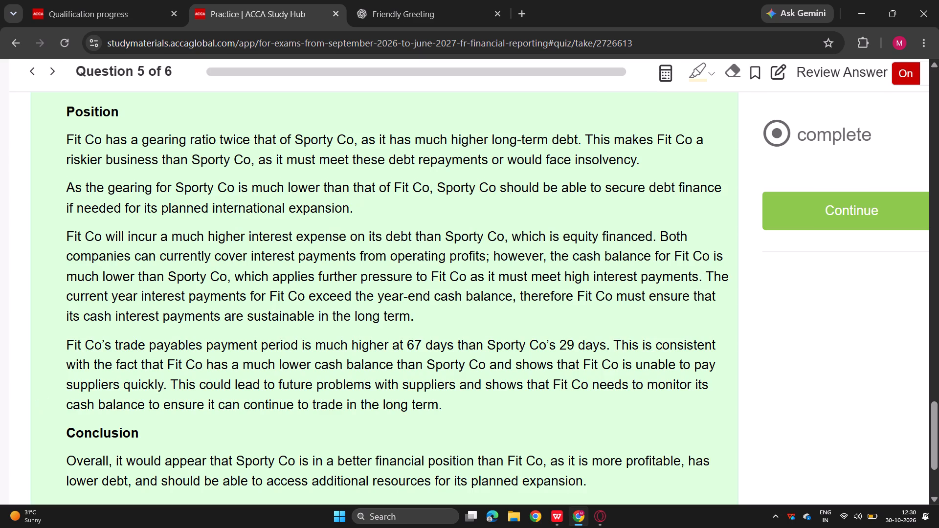
{"action": "scroll", "coordinate": [123, 359], "scroll_direction": "down", "scroll_amount": 1}
{"action": "scroll", "coordinate": [123, 359], "scroll_direction": "up", "scroll_amount": 1}
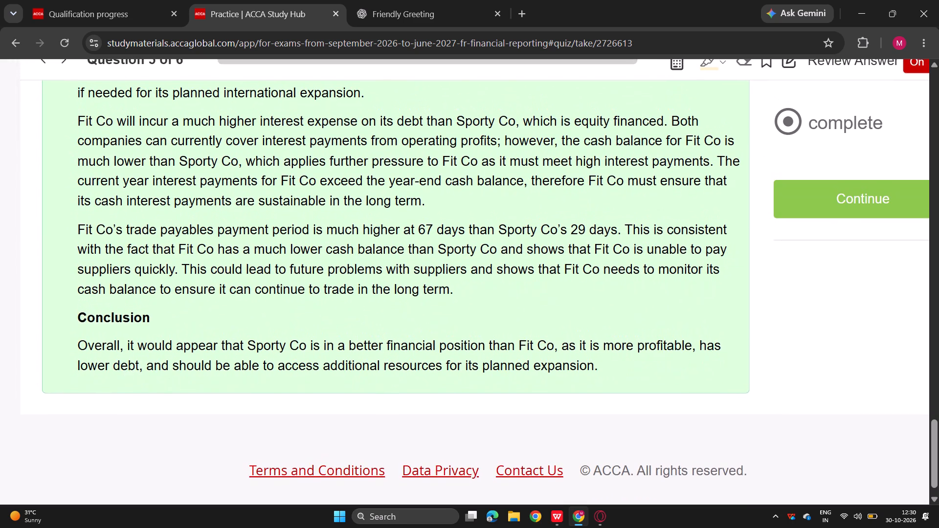
{"action": "scroll", "coordinate": [123, 359], "scroll_direction": "up", "scroll_amount": 1}
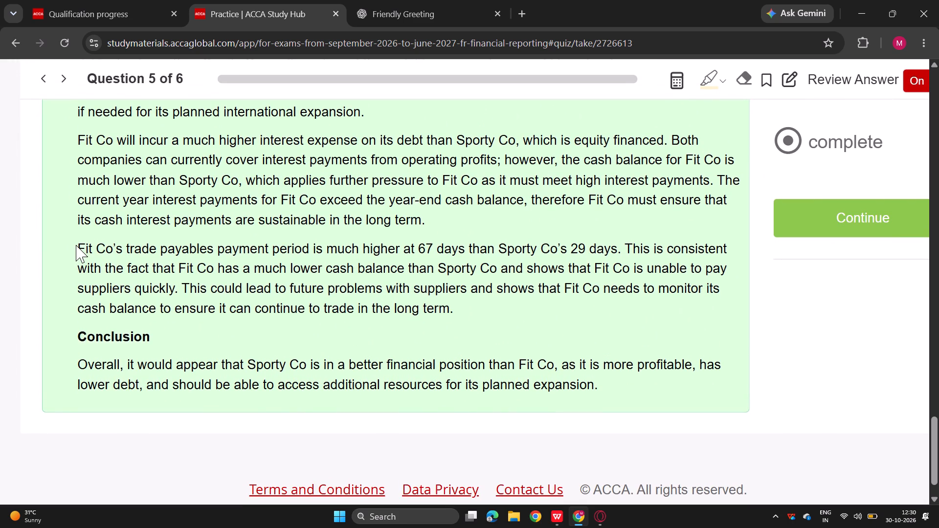
{"action": "left_click_drag", "start_coordinate": [76, 245], "coordinate": [485, 314]}
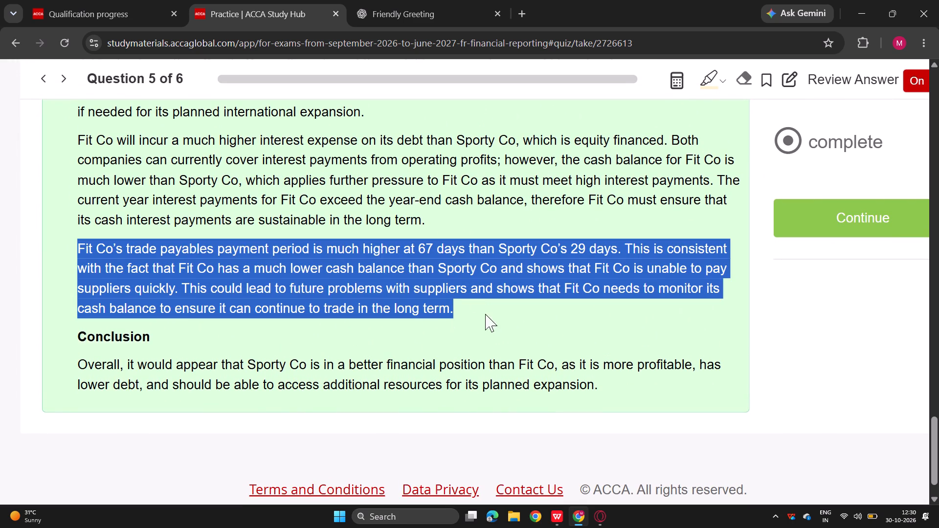
{"action": "left_click_drag", "start_coordinate": [485, 314], "coordinate": [502, 314]}
{"action": "left_click", "coordinate": [164, 331]}
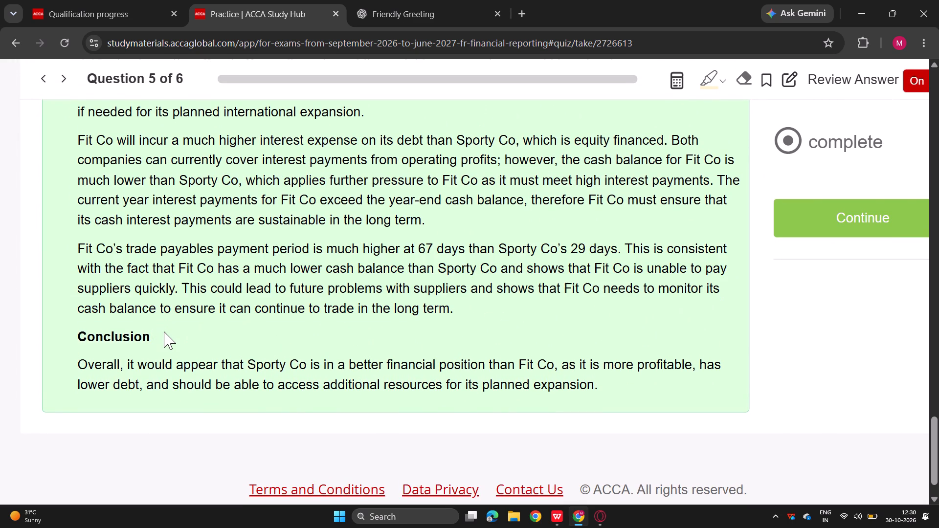
{"action": "scroll", "coordinate": [164, 331], "scroll_direction": "up", "scroll_amount": 2}
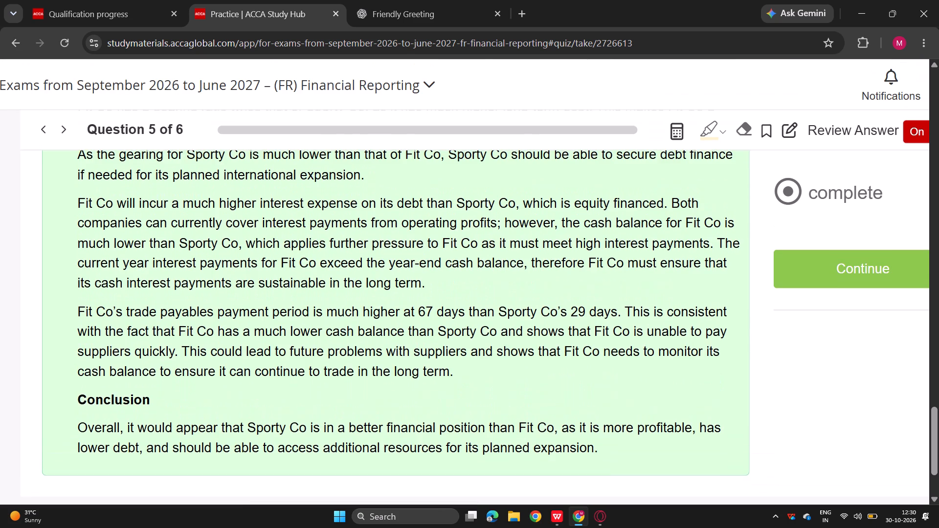
{"action": "scroll", "coordinate": [175, 324], "scroll_direction": "up", "scroll_amount": 1}
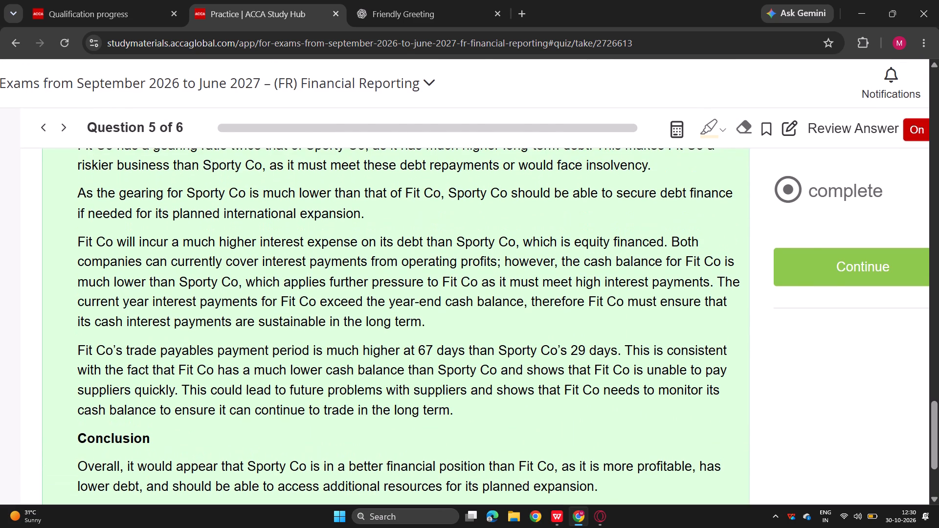
Return to the WPS document and correct "makmes" to "makes" in the Return on capital employed paragraph.
{"action": "key", "text": "alt+Tab"}
{"action": "scroll", "coordinate": [175, 324], "scroll_direction": "up", "scroll_amount": 2}
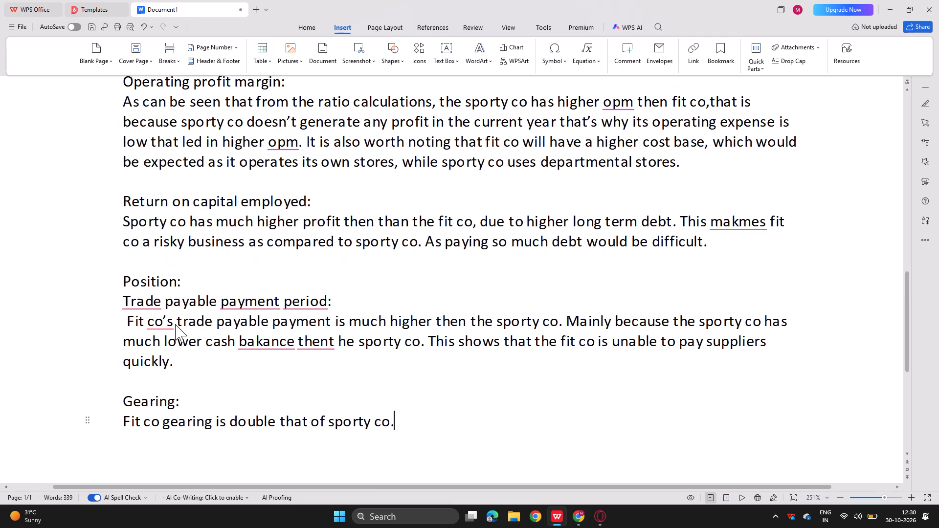
{"action": "scroll", "coordinate": [175, 324], "scroll_direction": "up", "scroll_amount": 3}
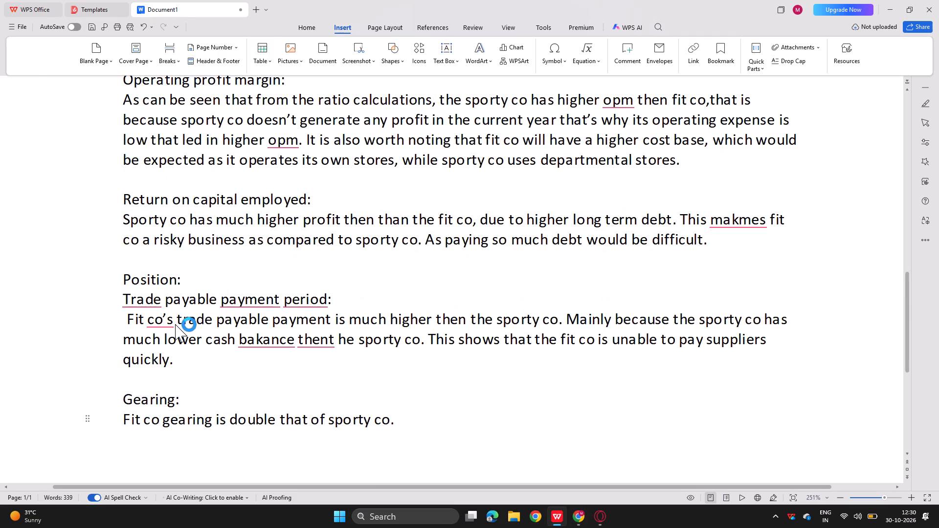
{"action": "scroll", "coordinate": [175, 324], "scroll_direction": "down", "scroll_amount": 1}
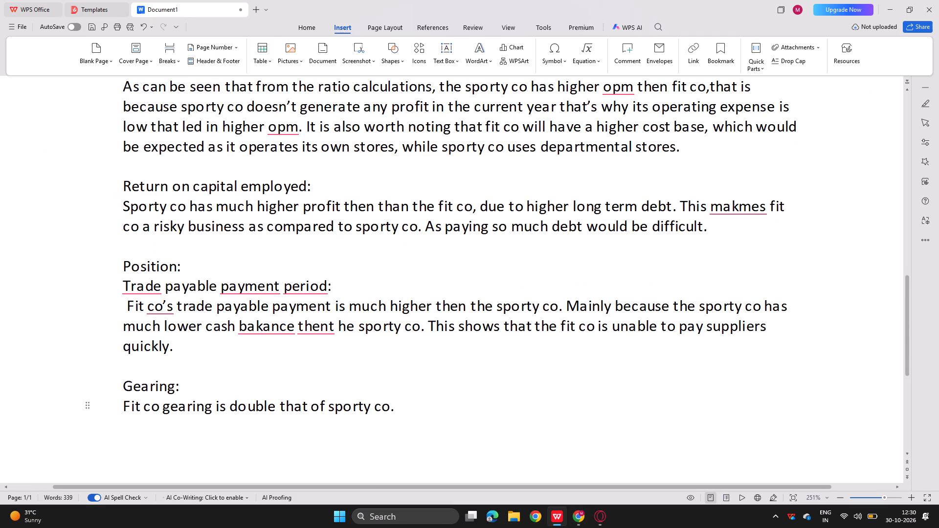
{"action": "left_click", "coordinate": [754, 210]}
{"action": "key", "text": "BackSpace"}
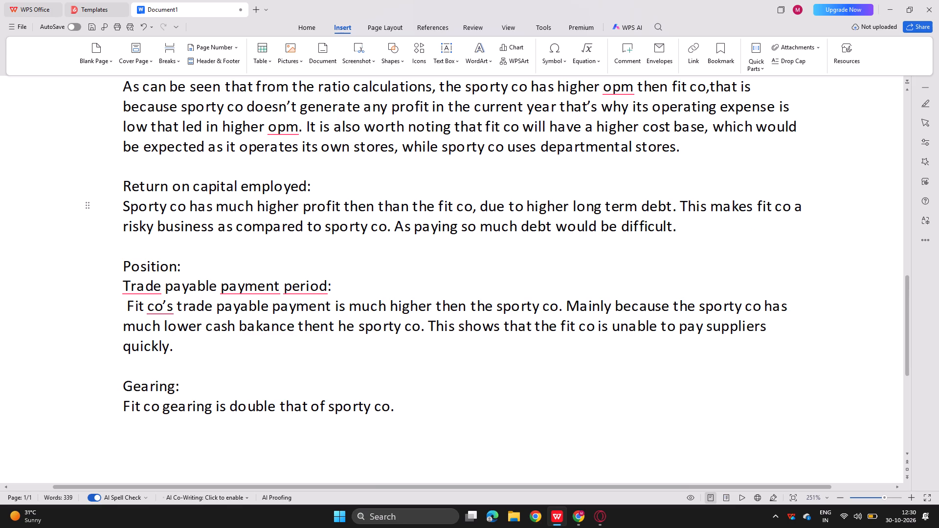
Put the cursor at the end of the Gearing line, check the model answer's gearing paragraph in Chrome, and return to WPS.
{"action": "left_click", "coordinate": [467, 398]}
{"action": "key", "text": "alt+Tab"}
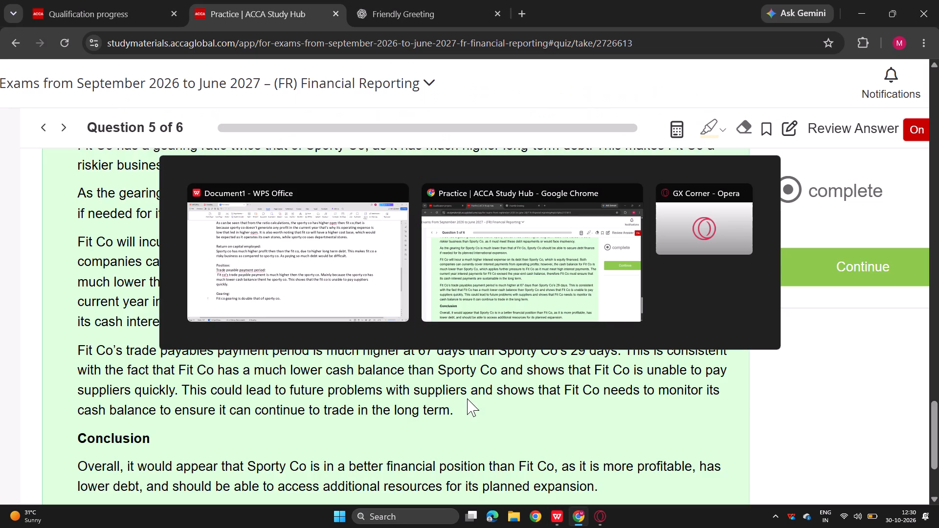
{"action": "scroll", "coordinate": [334, 396], "scroll_direction": "up", "scroll_amount": 2}
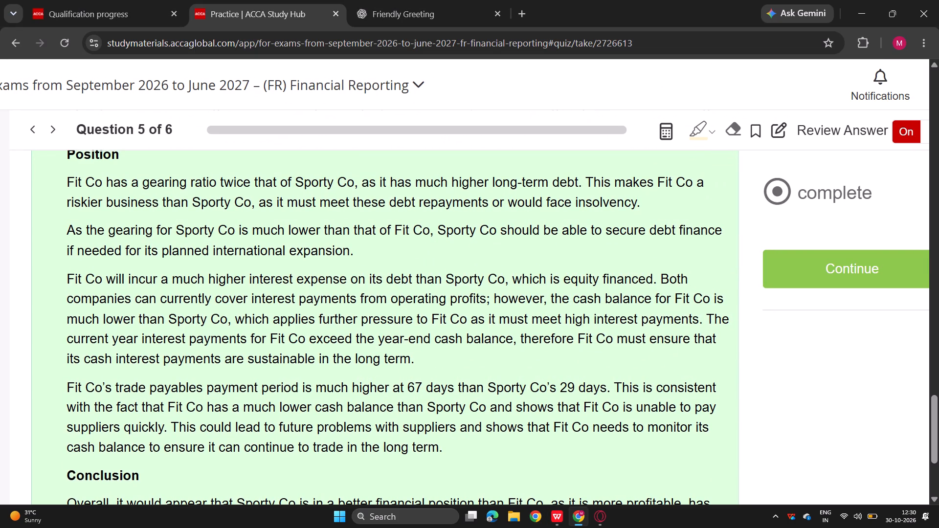
{"action": "scroll", "coordinate": [334, 396], "scroll_direction": "up", "scroll_amount": 1}
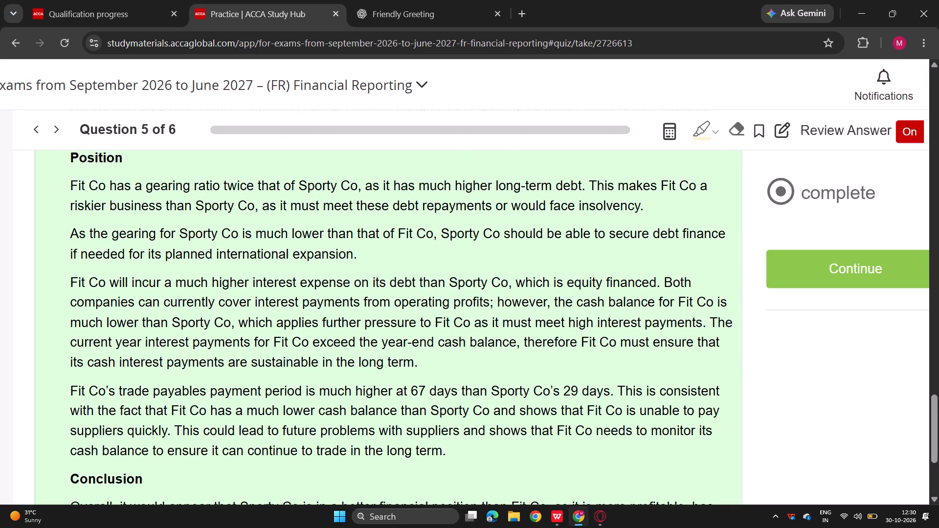
{"action": "key", "text": "alt+Tab"}
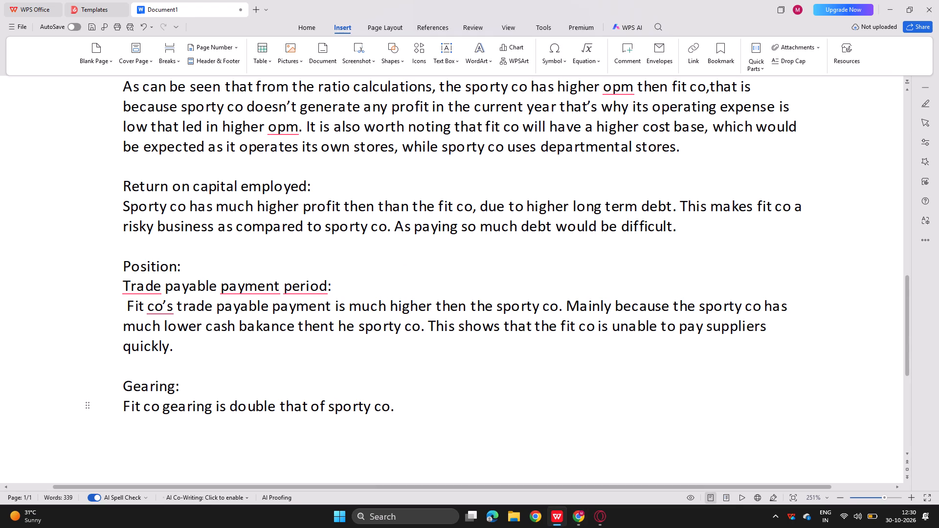
Replace the full stop after "sporty co" in the Gearing paragraph with ", as it has much higher".
{"action": "key", "text": "BackSpace"}
{"action": "type", "text": ", as it hs m"}
{"action": "key", "text": "space"}
{"action": "key", "text": "BackSpace"}
{"action": "key", "text": "BackSpace"}
{"action": "key", "text": "BackSpace"}
{"action": "key", "text": "BackSpace"}
{"action": "type", "text": "asm"}
{"action": "key", "text": "space"}
{"action": "key", "text": "BackSpace"}
{"action": "key", "text": "BackSpace"}
{"action": "key", "text": "space"}
{"action": "type", "text": "mcuh"}
{"action": "key", "text": "space"}
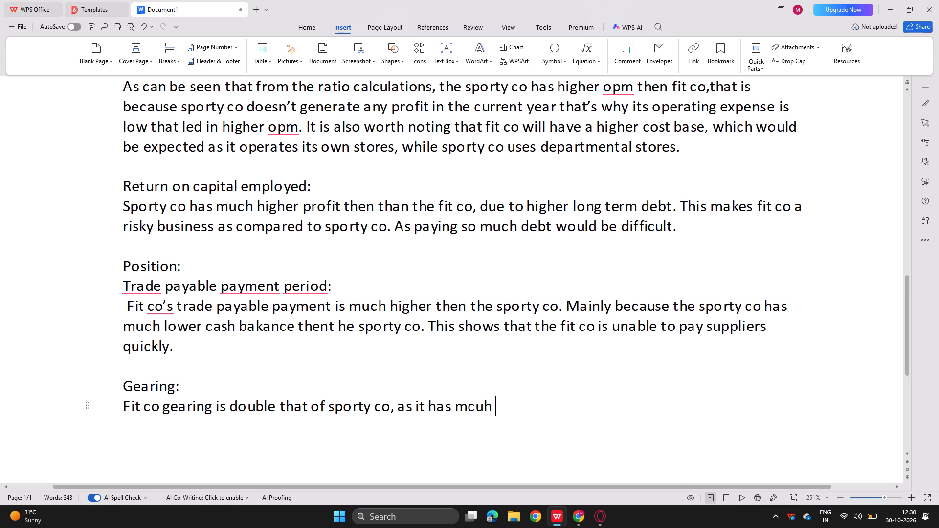
{"action": "key", "text": "BackSpace"}
{"action": "key", "text": "BackSpace"}
{"action": "key", "text": "BackSpace"}
{"action": "key", "text": "BackSpace"}
{"action": "type", "text": "uch higher"}
{"action": "key", "text": "space"}
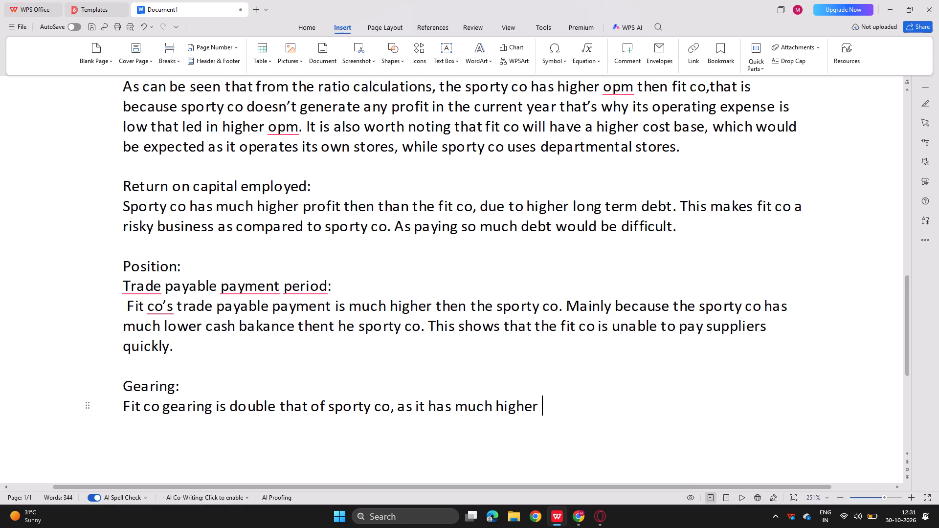
Compare the unfinished Gearing sentence with the model answer's Position section in Chrome, ending back in the WPS document.
{"action": "key", "text": "alt+Tab"}
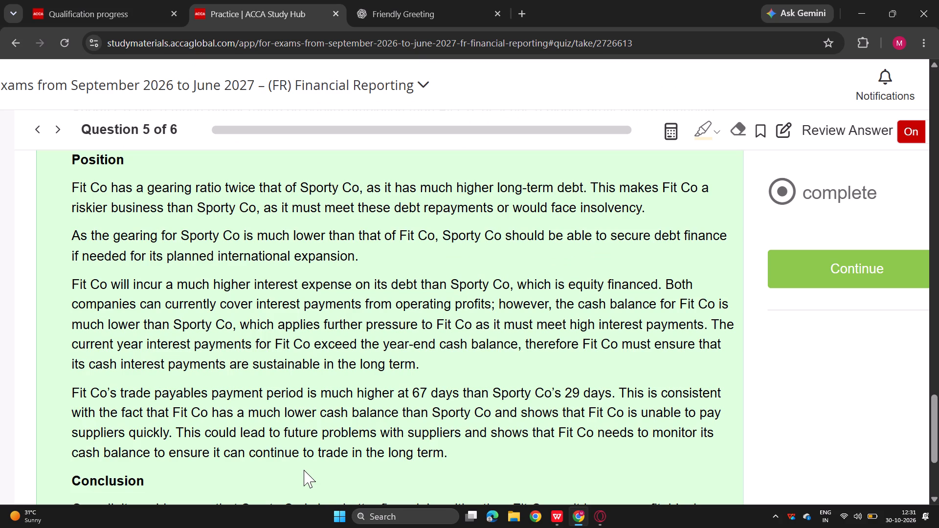
{"action": "key", "text": "alt+Tab"}
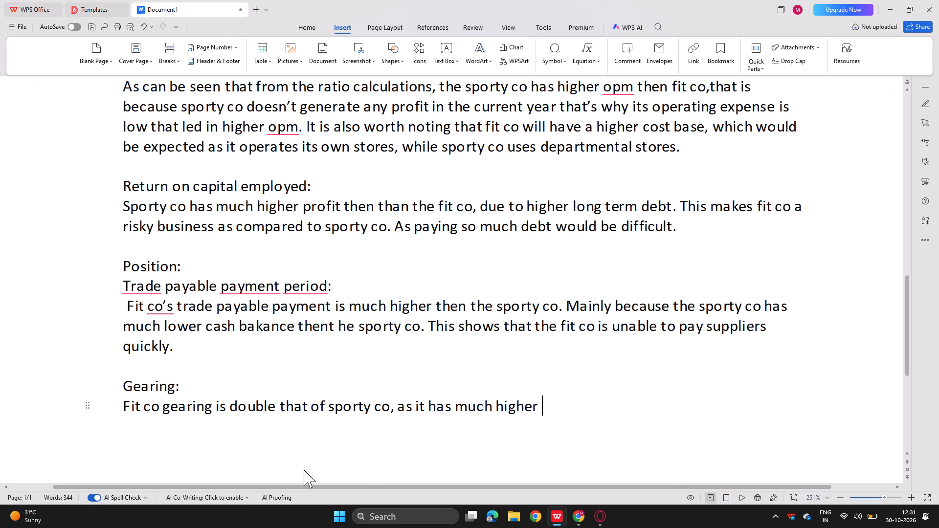
{"action": "key", "text": "alt+Tab"}
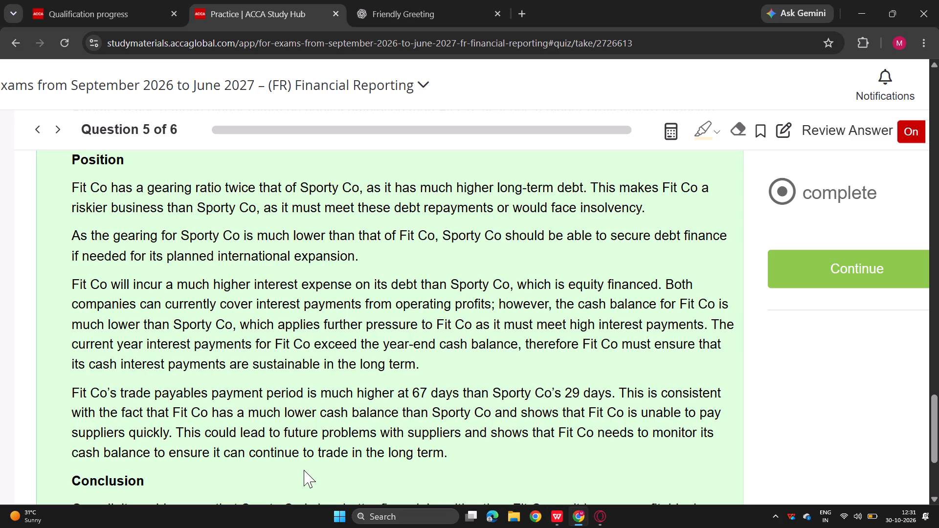
{"action": "key", "text": "alt+Tab"}
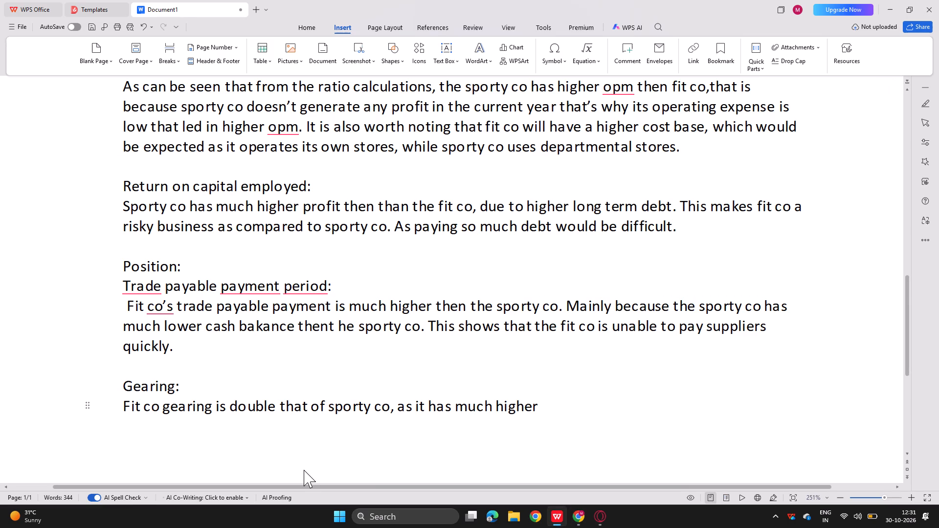
{"action": "key", "text": "alt+Tab"}
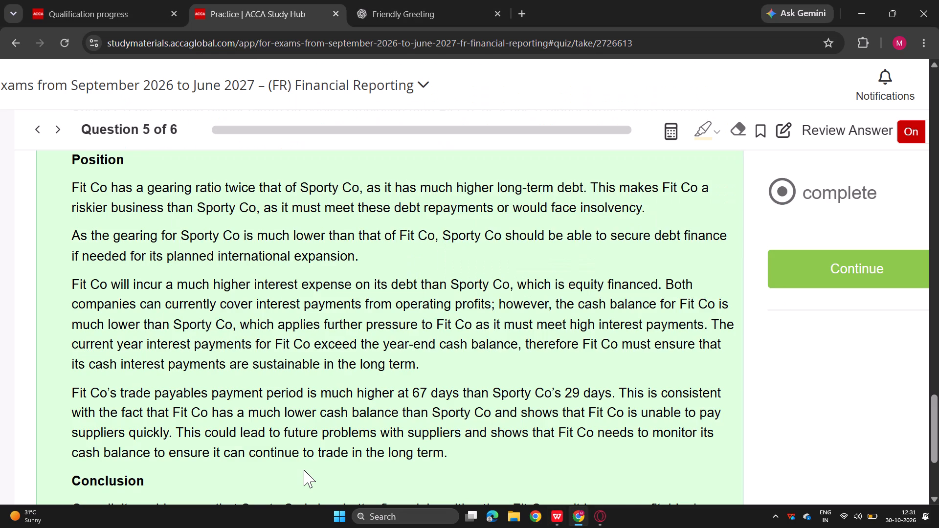
{"action": "key", "text": "alt+Tab"}
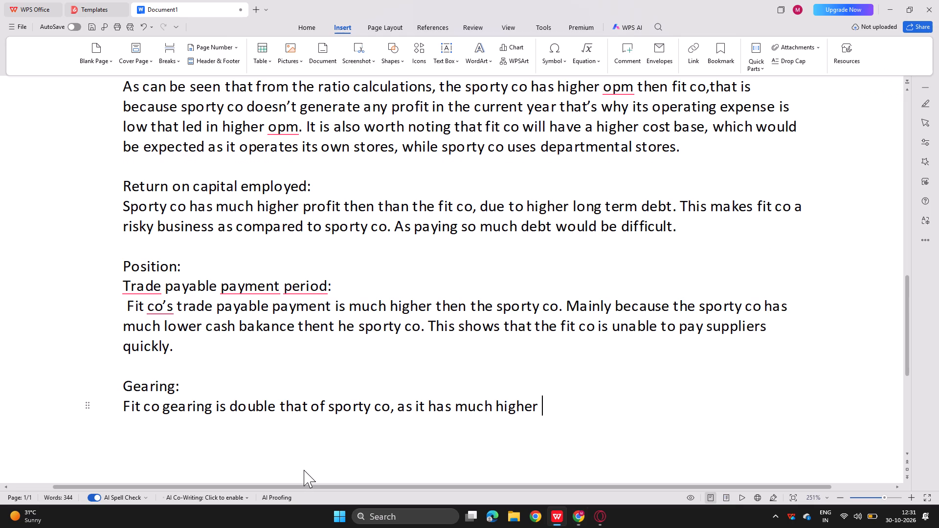
{"action": "key", "text": "alt+Tab"}
{"action": "key", "text": "alt+Tab"}
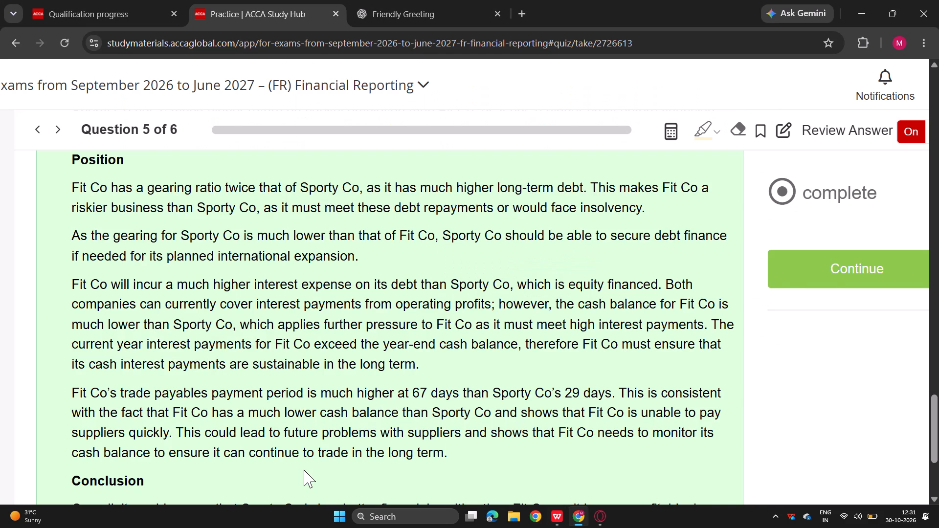
Complete the first Gearing sentence with "long term debt.".
{"action": "type", "text": "lon"}
{"action": "key", "text": "space"}
{"action": "key", "text": "BackSpace"}
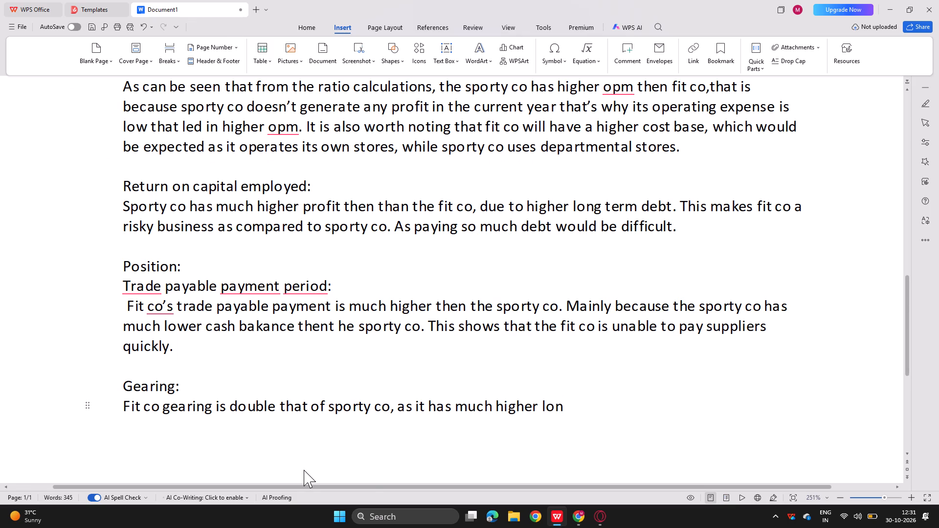
{"action": "type", "text": "g r"}
{"action": "key", "text": "BackSpace"}
{"action": "type", "text": "term f"}
{"action": "key", "text": "BackSpace"}
{"action": "type", "text": "debrt"}
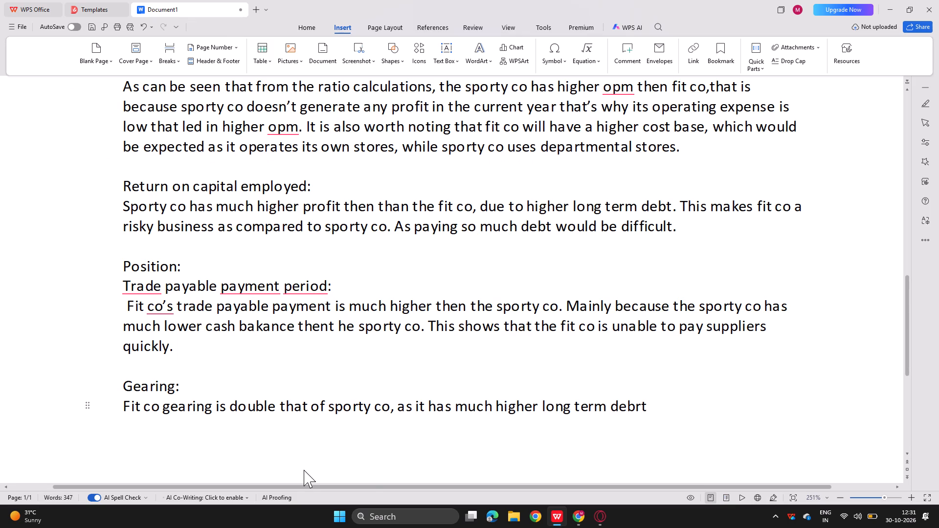
{"action": "key", "text": "BackSpace"}
{"action": "key", "text": "BackSpace"}
{"action": "type", "text": "t."}
{"action": "key", "text": "space"}
Add the sentence "This makes fit co a risky business as compared to sporty co." to the Gearing paragraph.
{"action": "type", "text": "this makes"}
{"action": "key", "text": "space"}
{"action": "type", "text": "fit co m"}
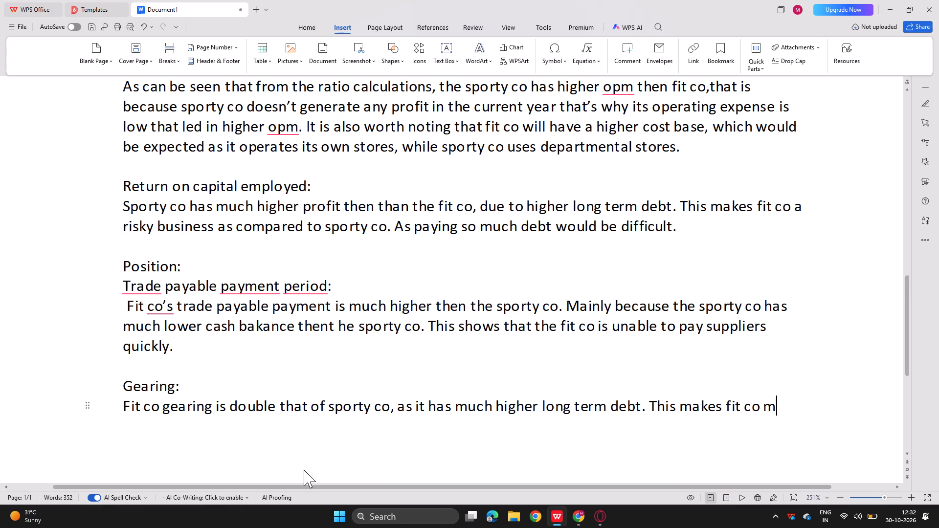
{"action": "key", "text": "BackSpace"}
{"action": "type", "text": "a risky business"}
{"action": "key", "text": "space"}
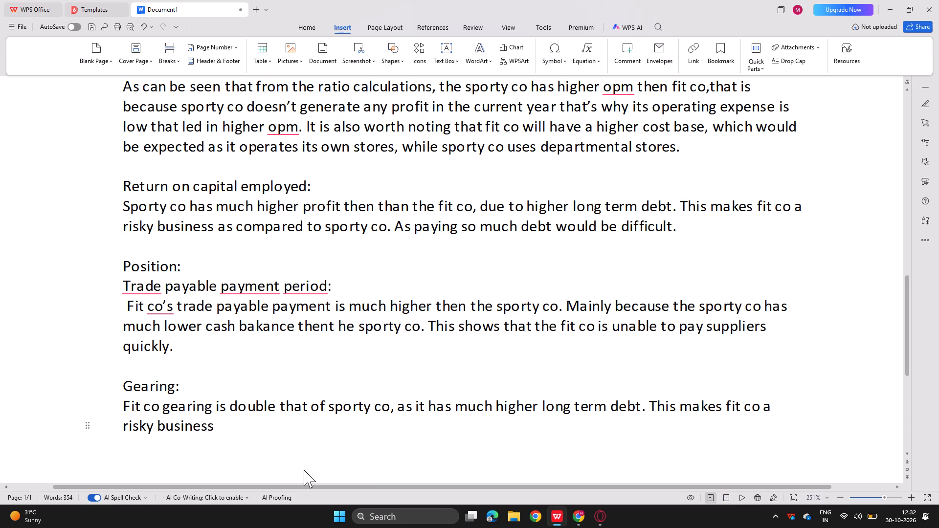
{"action": "type", "text": "as compared to sporty co"}
{"action": "key", "text": "space"}
{"action": "key", "text": "BackSpace"}
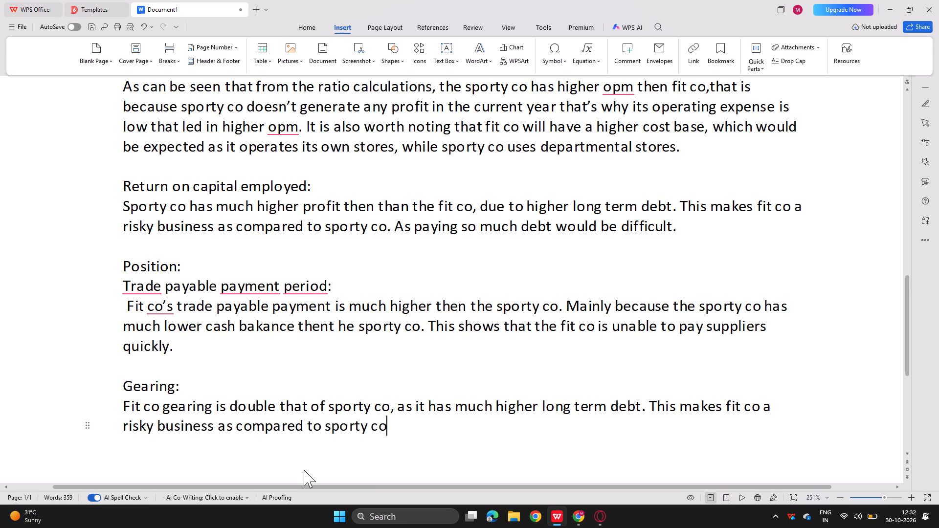
{"action": "type", "text": "."}
{"action": "key", "text": "space"}
Glance at the model answer's debt repayment point in Chrome and begin a third Gearing sentence in WPS with "As paying debt repayment".
{"action": "key", "text": "alt+Tab"}
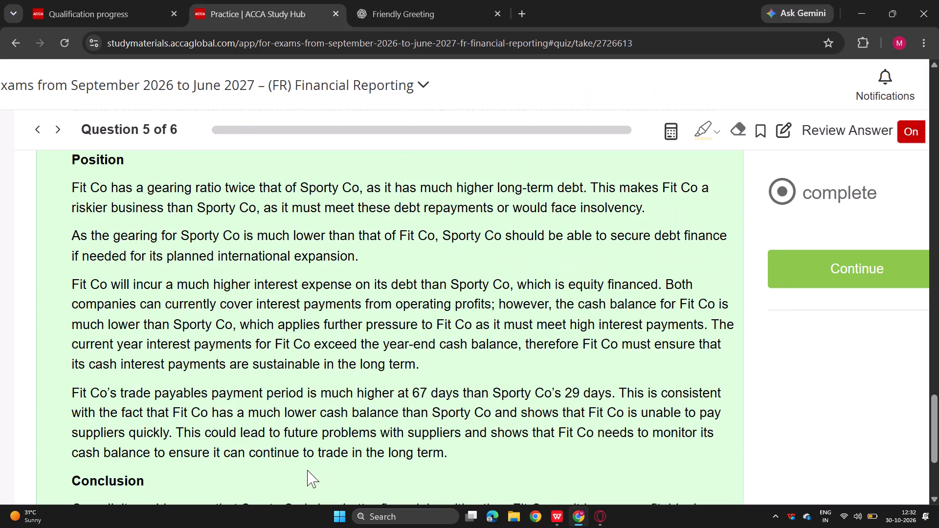
{"action": "key", "text": "alt+Tab"}
{"action": "type", "text": "as paying debt"}
{"action": "key", "text": "space"}
{"action": "key", "text": "space"}
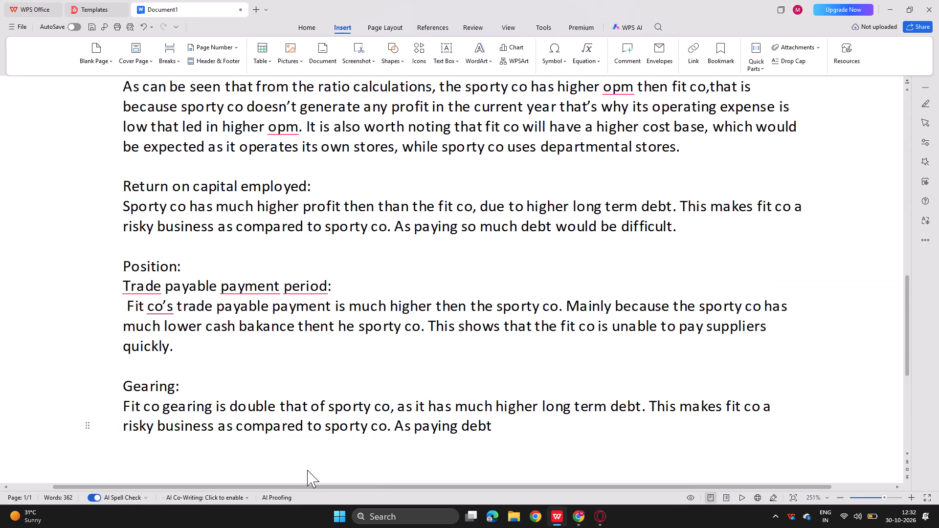
{"action": "type", "text": "rep"}
{"action": "key", "text": "BackSpace"}
{"action": "key", "text": "BackSpace"}
{"action": "key", "text": "BackSpace"}
{"action": "key", "text": "BackSpace"}
{"action": "type", "text": "repayen"}
{"action": "key", "text": "BackSpace"}
{"action": "key", "text": "BackSpace"}
{"action": "key", "text": "BackSpace"}
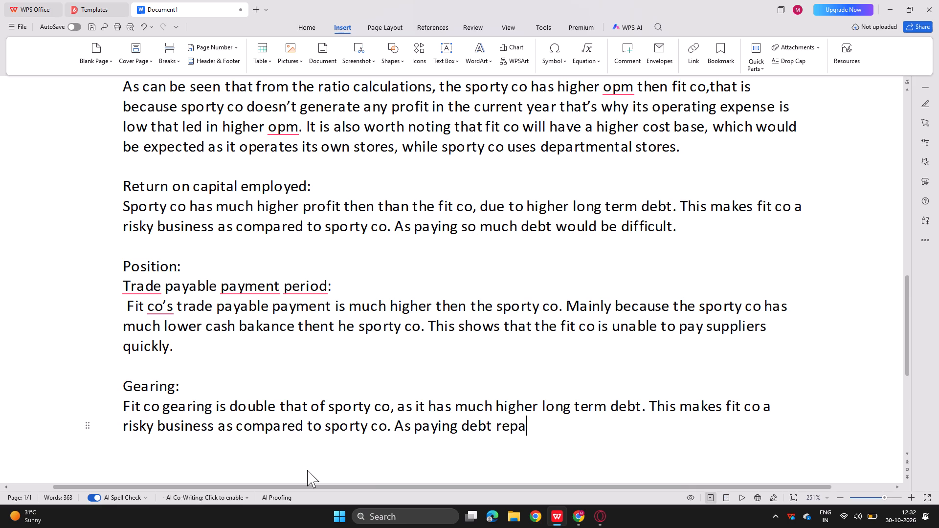
{"action": "key", "text": "t"}
{"action": "key", "text": "BackSpace"}
{"action": "type", "text": "yment"}
{"action": "key", "text": "space"}
Finish the third Gearing sentence with "fit co will face difficulties.".
{"action": "type", "text": "fit co"}
{"action": "key", "text": "space"}
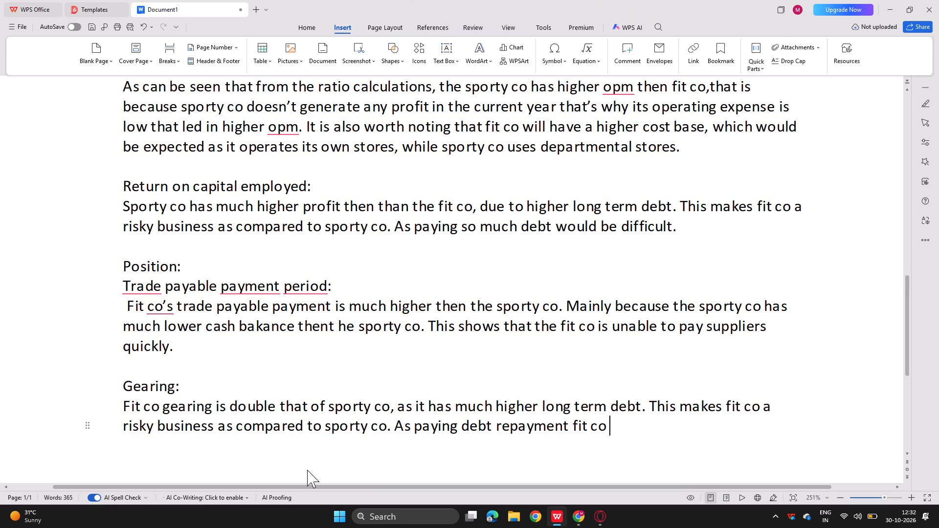
{"action": "type", "text": "iwll"}
{"action": "key", "text": "BackSpace"}
{"action": "key", "text": "BackSpace"}
{"action": "key", "text": "BackSpace"}
{"action": "key", "text": "BackSpace"}
{"action": "type", "text": "will face difficulties"}
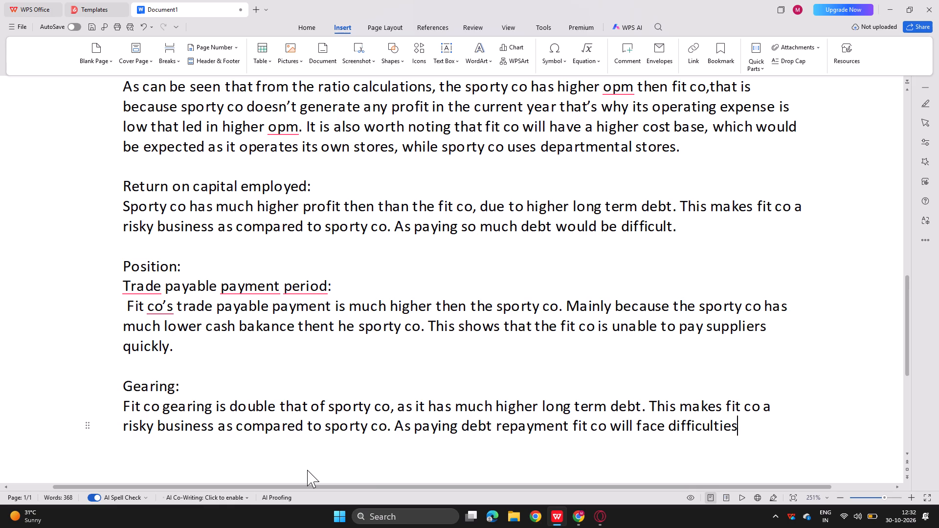
{"action": "key", "text": "period"}
Switch to Chrome and read the model answer's Position section, especially the paragraph on interest payments and cash balance.
{"action": "key", "text": "alt+Tab"}
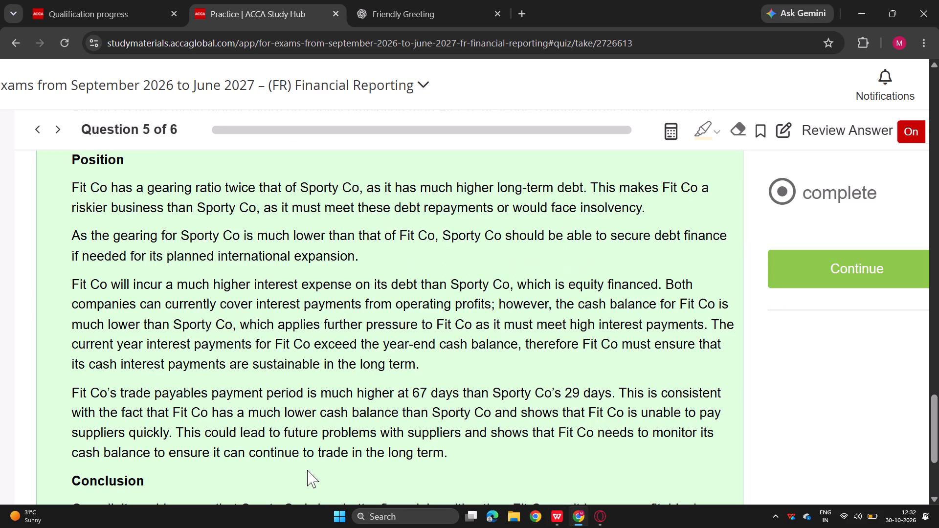
{"action": "scroll", "coordinate": [307, 470], "scroll_direction": "up", "scroll_amount": 1}
{"action": "scroll", "coordinate": [310, 452], "scroll_direction": "down", "scroll_amount": 1}
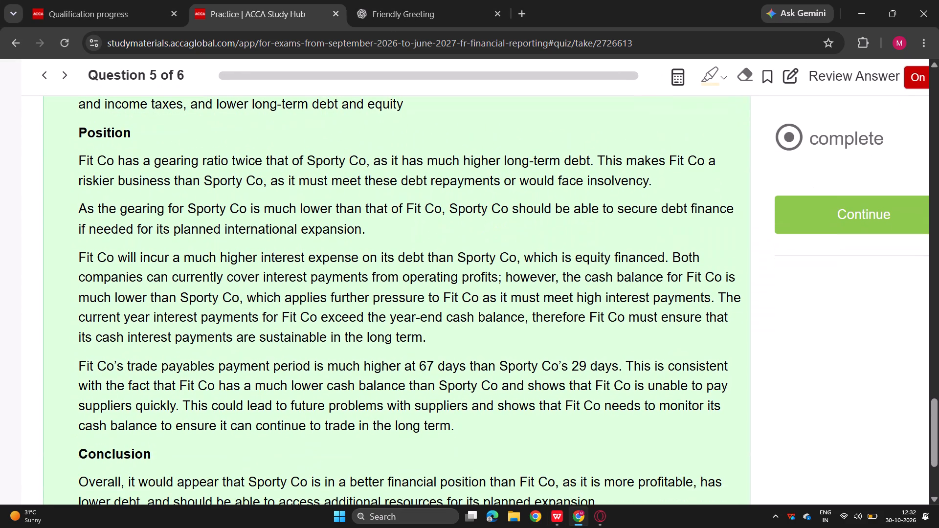
{"action": "scroll", "coordinate": [310, 452], "scroll_direction": "down", "scroll_amount": 1}
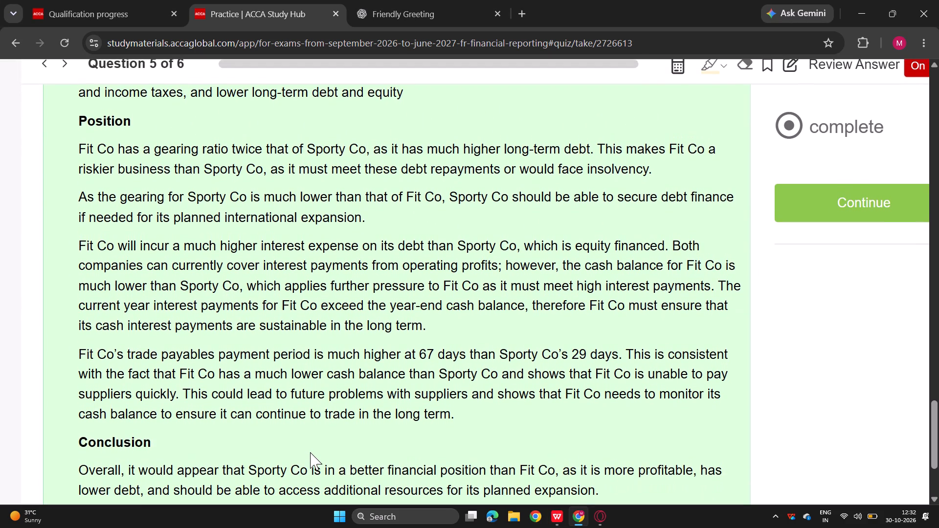
{"action": "scroll", "coordinate": [359, 444], "scroll_direction": "left", "scroll_amount": 1}
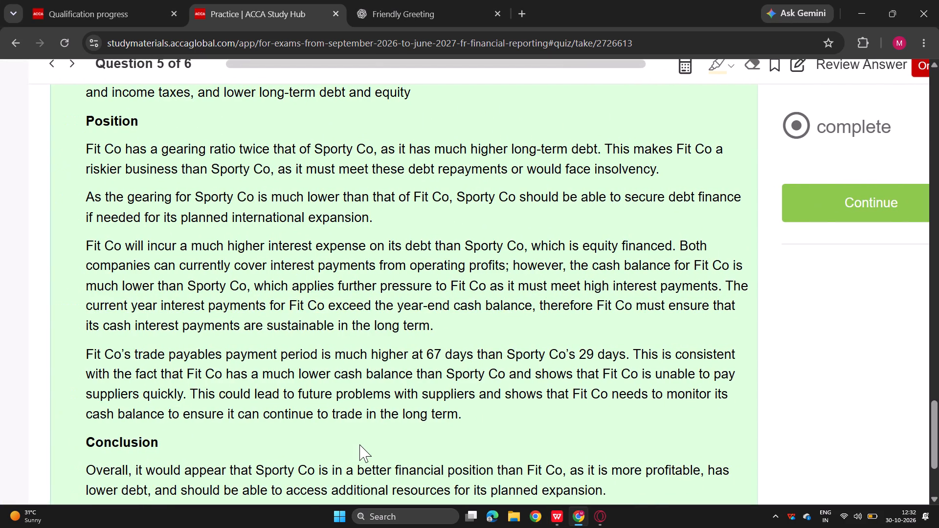
{"action": "scroll", "coordinate": [359, 444], "scroll_direction": "left", "scroll_amount": 1}
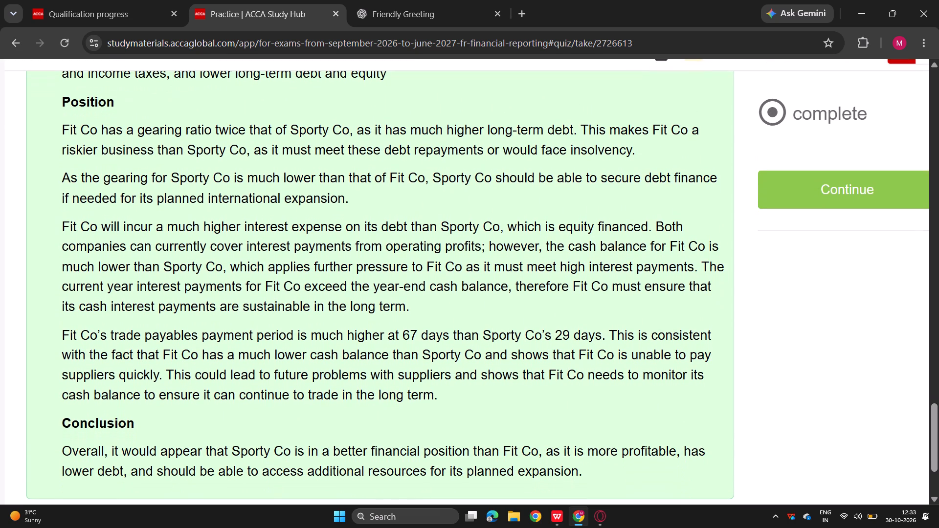
{"action": "left_click_drag", "start_coordinate": [706, 263], "coordinate": [410, 326]}
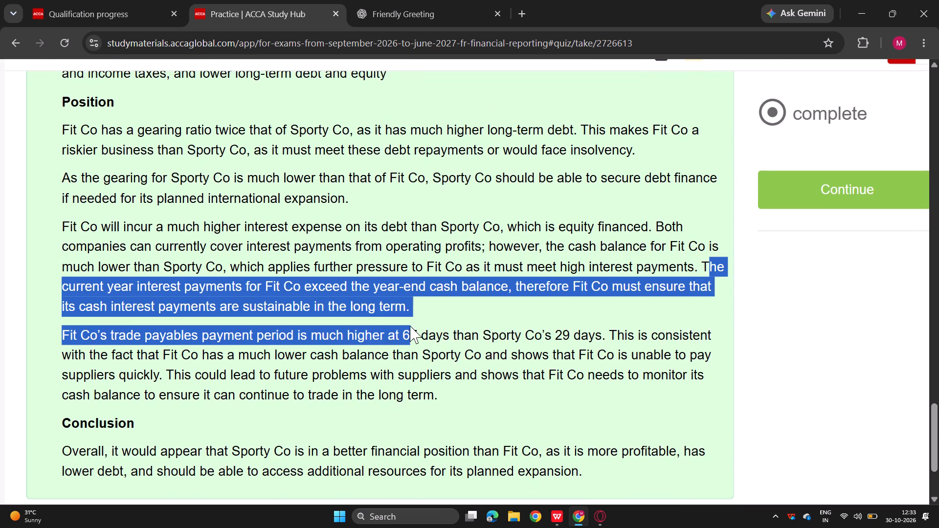
{"action": "left_click_drag", "start_coordinate": [410, 326], "coordinate": [416, 309]}
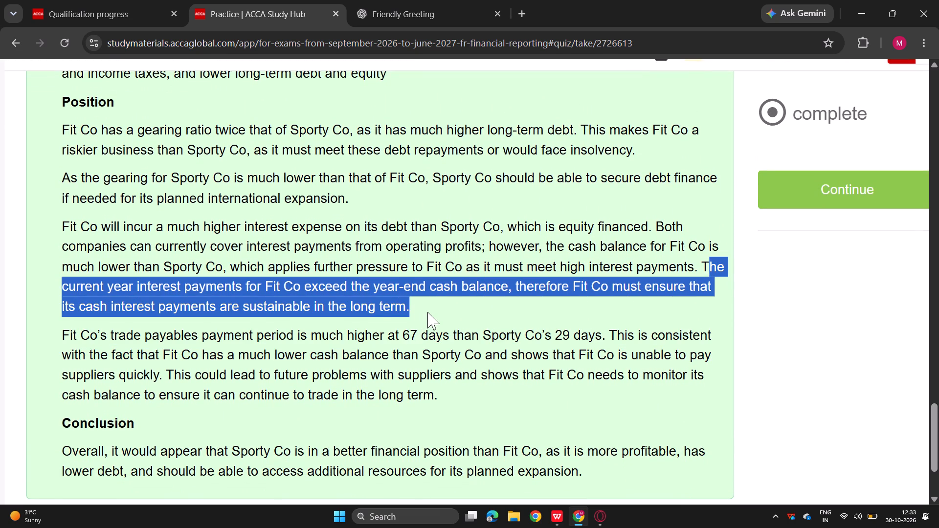
{"action": "left_click", "coordinate": [427, 312]}
{"action": "scroll", "coordinate": [427, 312], "scroll_direction": "up", "scroll_amount": 1}
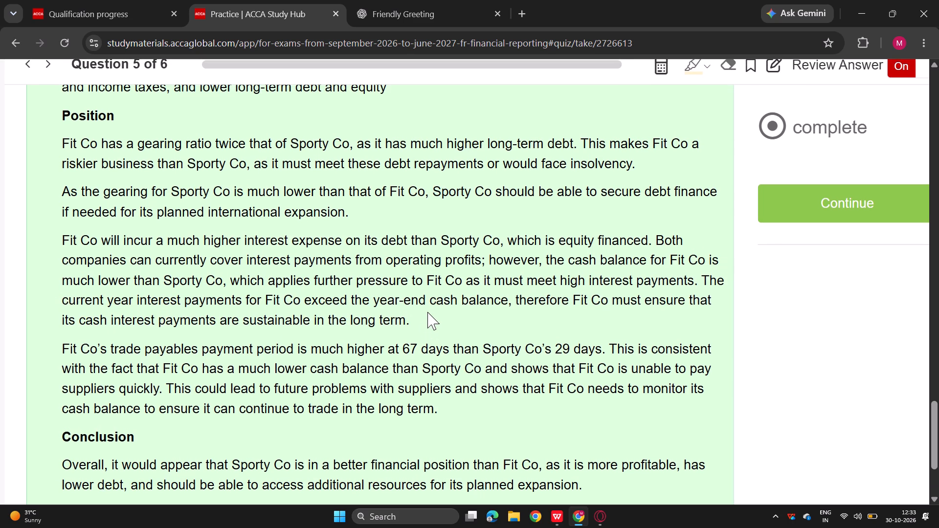
{"action": "scroll", "coordinate": [427, 312], "scroll_direction": "up", "scroll_amount": 3}
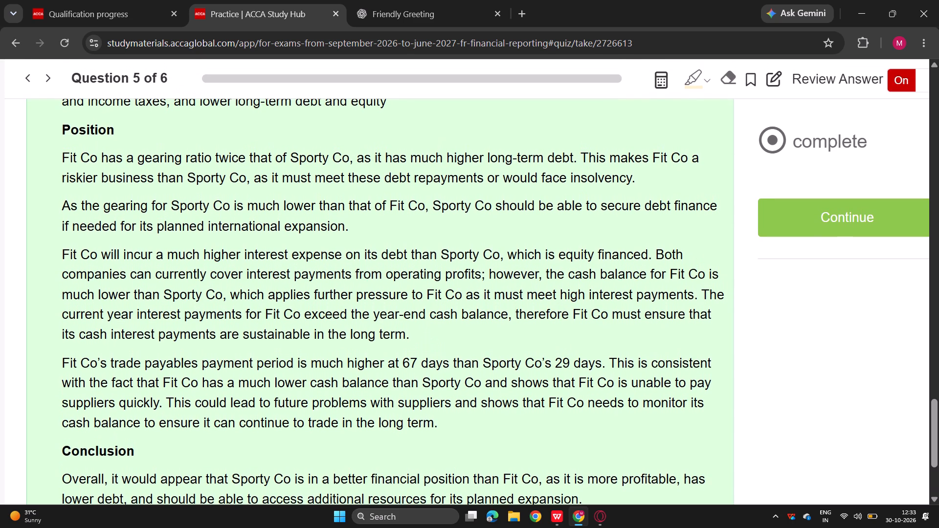
{"action": "scroll", "coordinate": [427, 312], "scroll_direction": "up", "scroll_amount": 1}
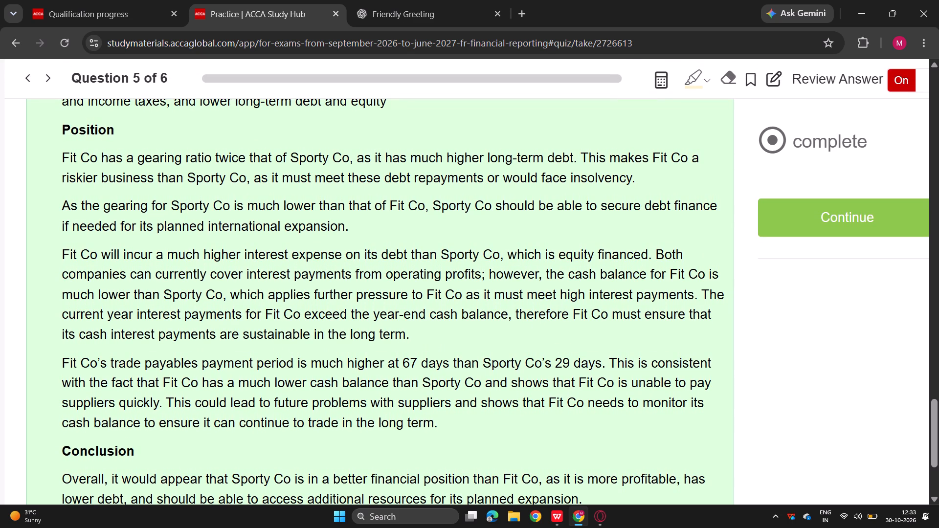
{"action": "left_click_drag", "start_coordinate": [510, 313], "coordinate": [263, 318]}
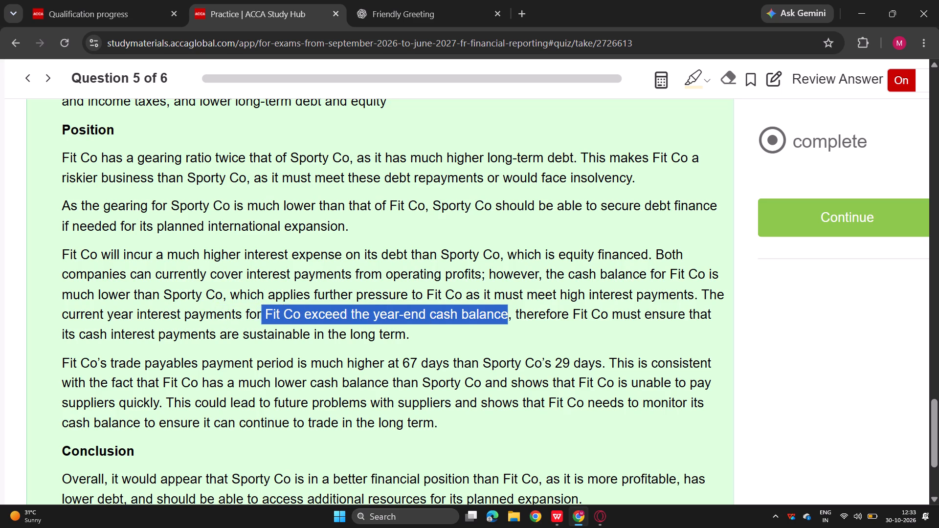
{"action": "left_click_drag", "start_coordinate": [263, 318], "coordinate": [346, 378]}
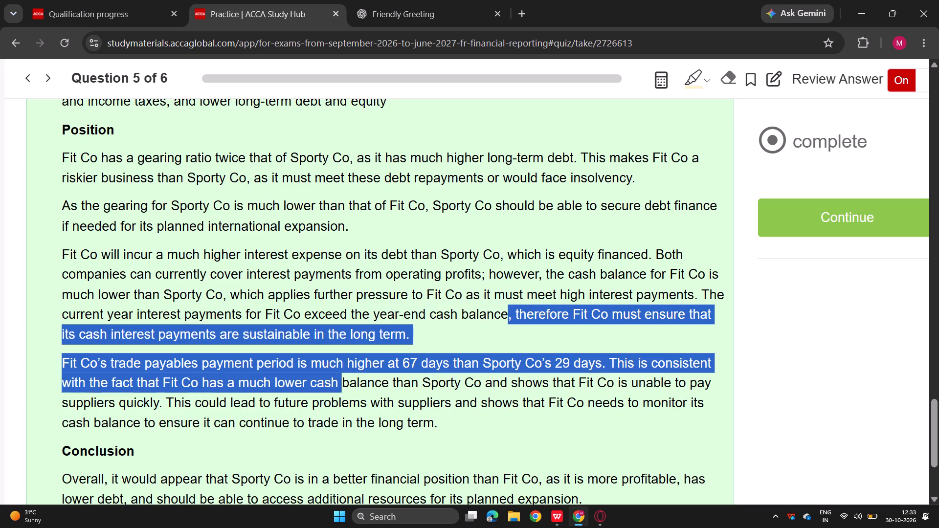
{"action": "left_click_drag", "start_coordinate": [346, 378], "coordinate": [411, 336]}
{"action": "left_click", "coordinate": [444, 340]}
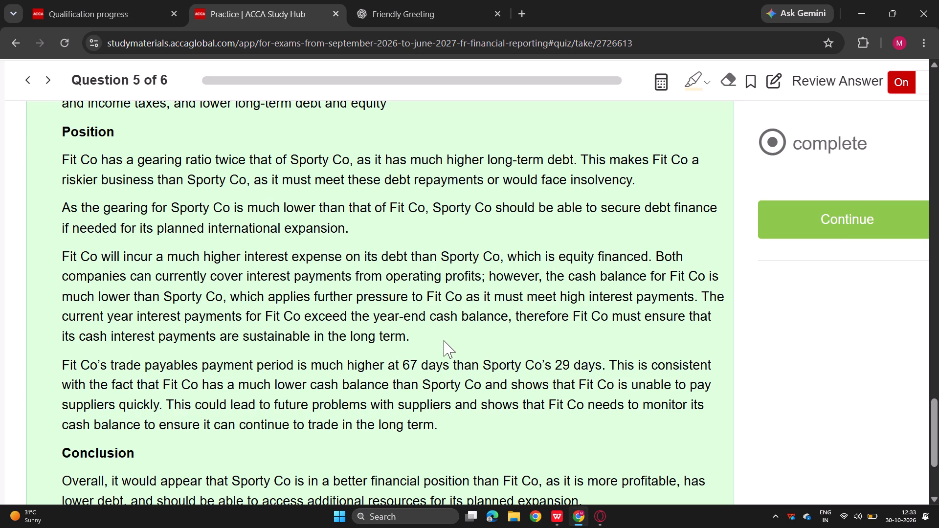
{"action": "scroll", "coordinate": [444, 340], "scroll_direction": "up", "scroll_amount": 2}
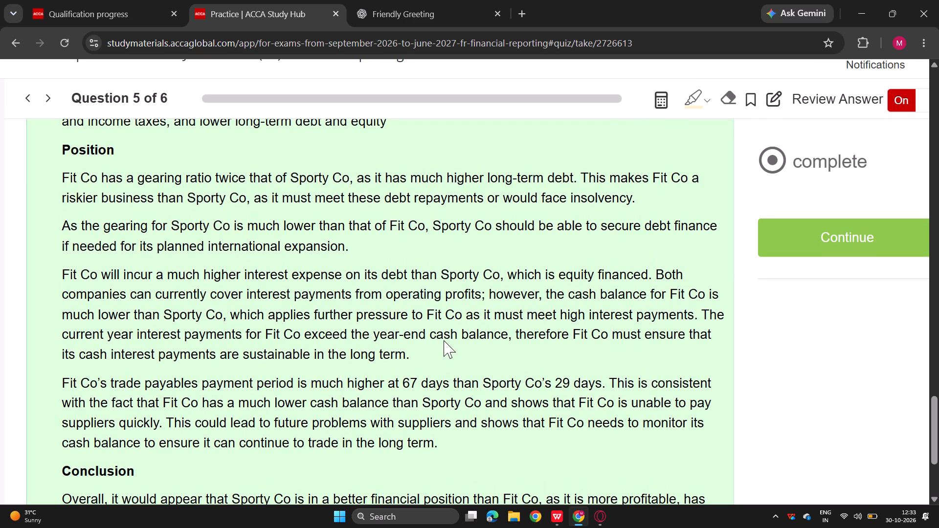
{"action": "scroll", "coordinate": [444, 340], "scroll_direction": "up", "scroll_amount": 1}
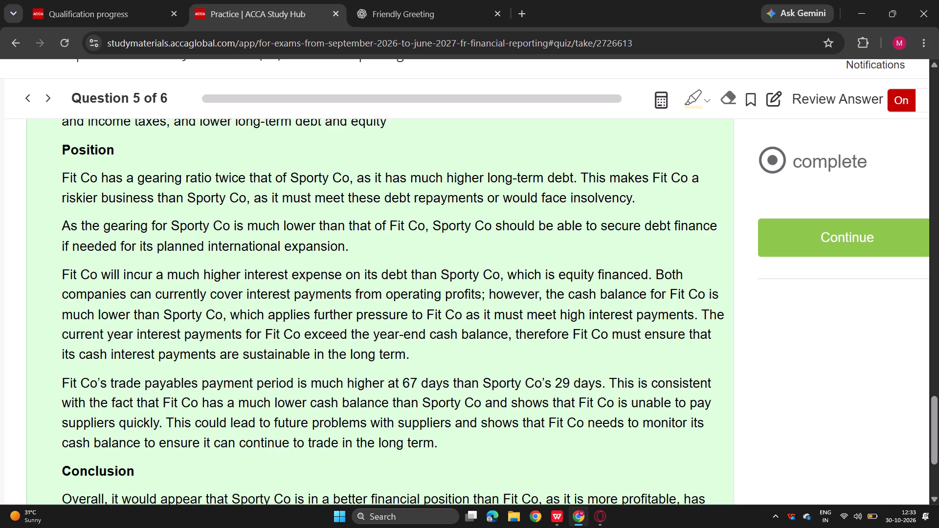
Copy the full paragraph under the model answer's Conclusion heading.
{"action": "scroll", "coordinate": [458, 320], "scroll_direction": "down", "scroll_amount": 4}
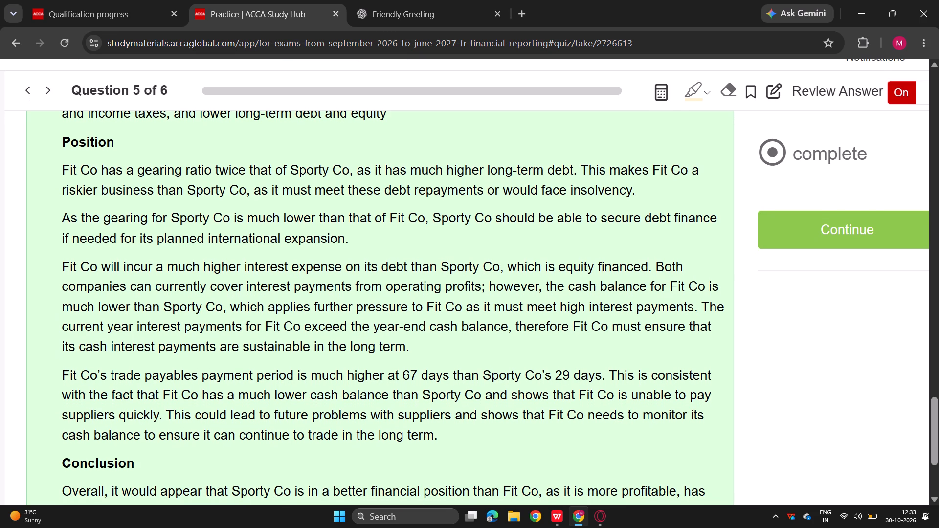
{"action": "scroll", "coordinate": [458, 320], "scroll_direction": "down", "scroll_amount": 1}
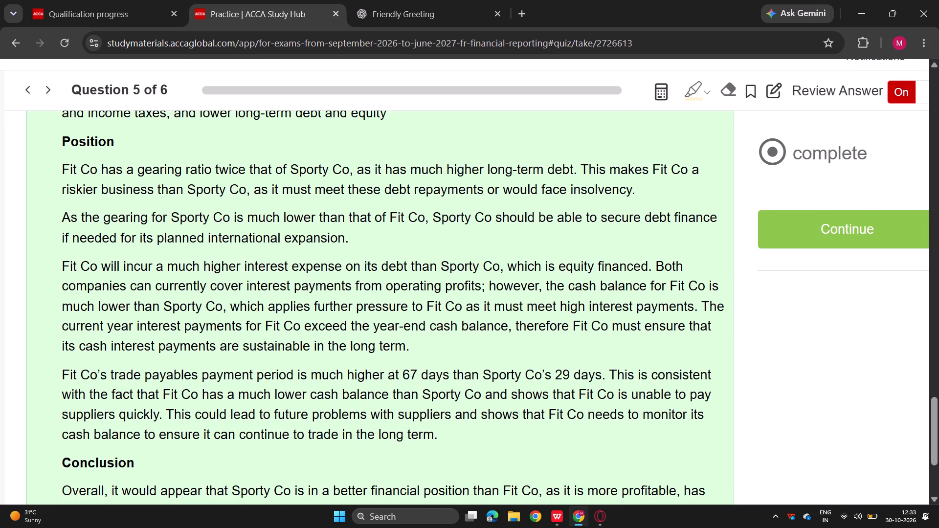
{"action": "scroll", "coordinate": [458, 320], "scroll_direction": "down", "scroll_amount": 2}
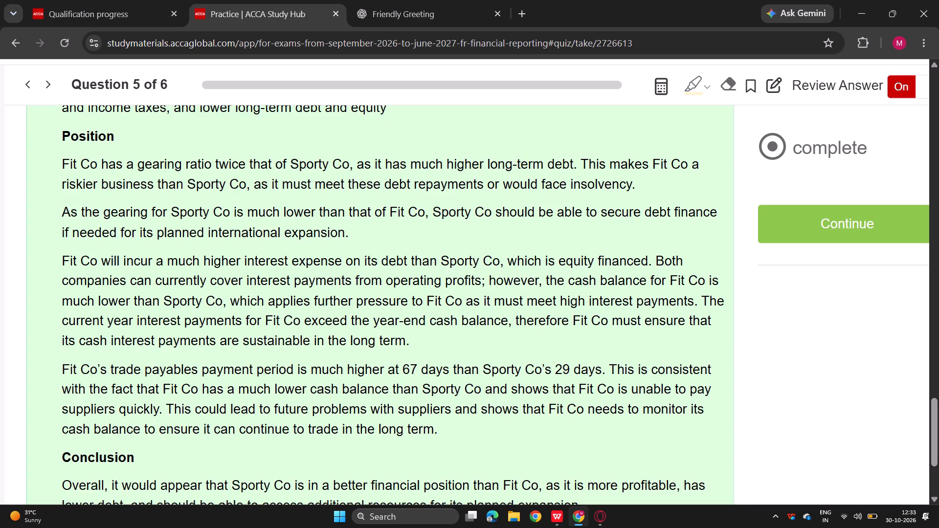
{"action": "scroll", "coordinate": [458, 320], "scroll_direction": "down", "scroll_amount": 1}
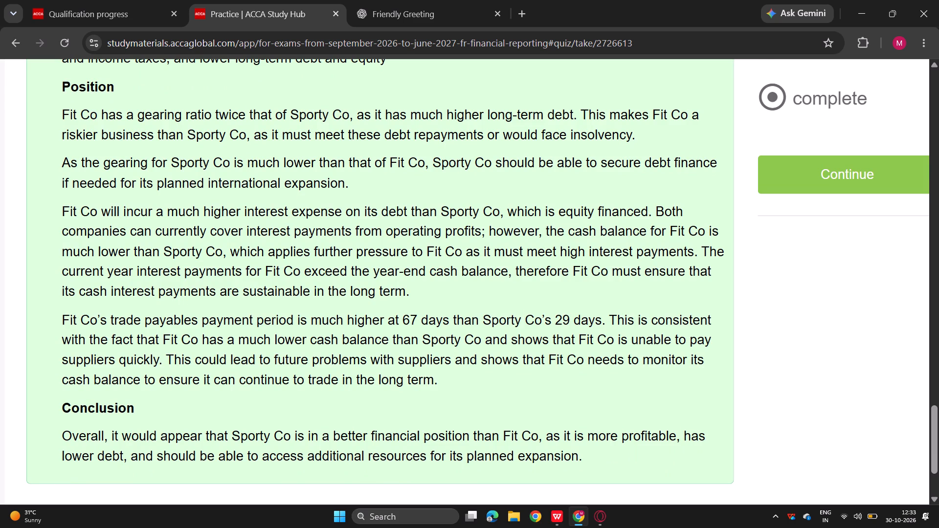
{"action": "left_click_drag", "start_coordinate": [64, 433], "coordinate": [590, 463]}
{"action": "key", "text": "ctrl+c"}
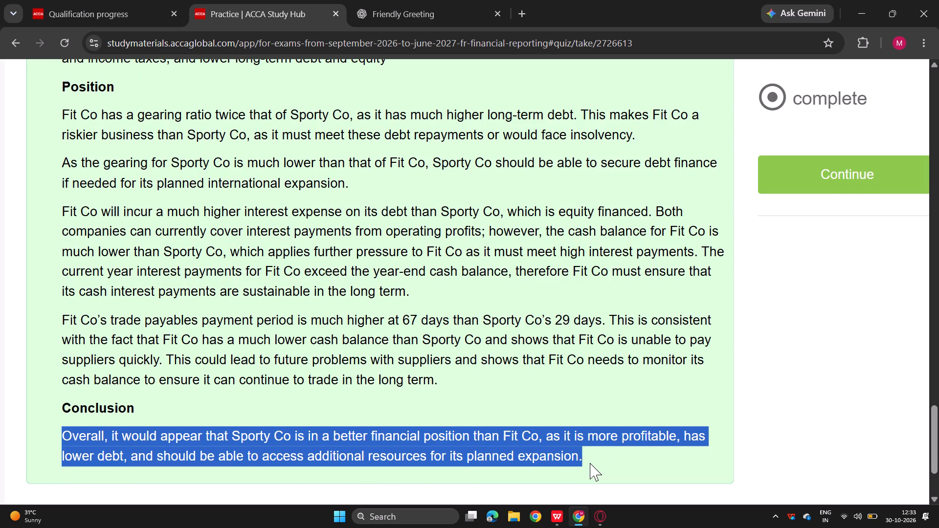
{"action": "key", "text": "alt+Tab"}
{"action": "key", "text": "alt+Tab"}
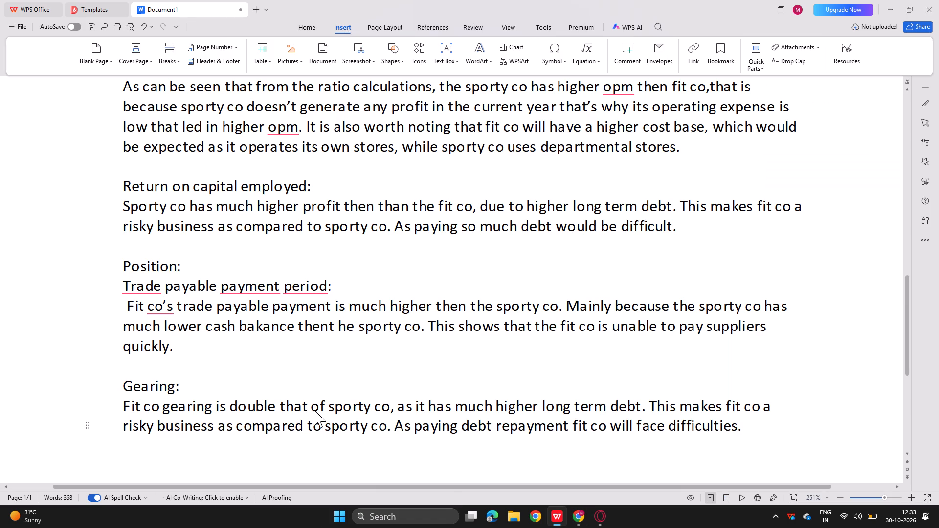
{"action": "left_click", "coordinate": [246, 411]}
Switch to the WPS document and add the heading "Conclusion:" after a blank line below the Gearing paragraph.
{"action": "key", "text": "alt+Tab"}
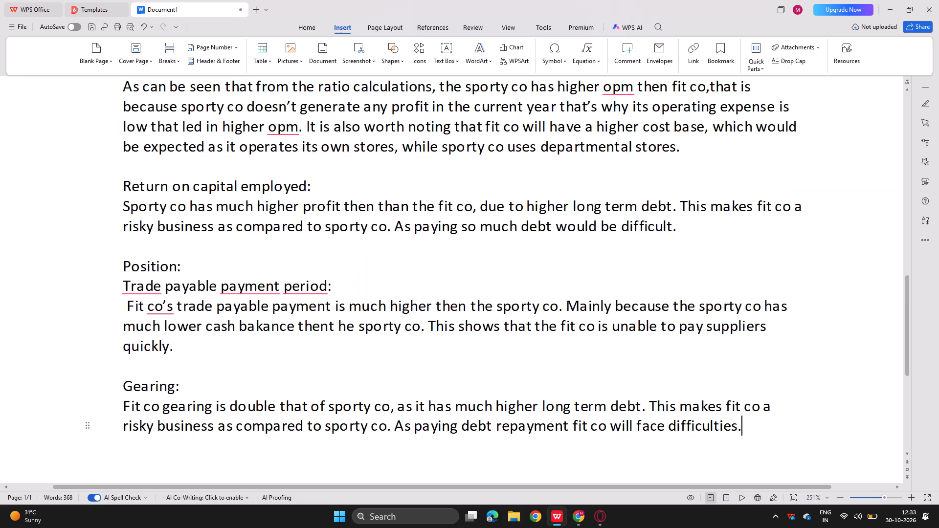
{"action": "scroll", "coordinate": [191, 435], "scroll_direction": "down", "scroll_amount": 2}
{"action": "key", "text": "Return"}
{"action": "key", "text": "Return"}
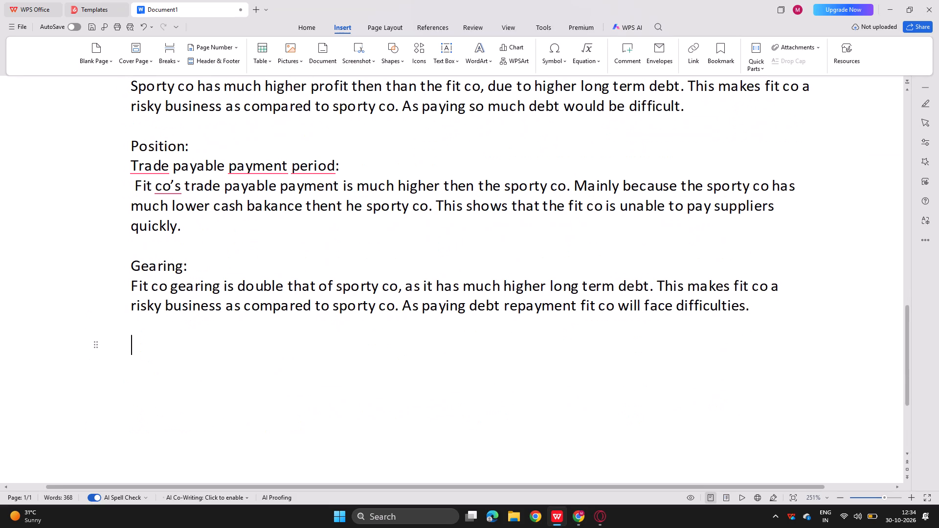
{"action": "key", "text": "o"}
{"action": "key", "text": "BackSpace"}
{"action": "key", "text": "BackSpace"}
{"action": "key", "text": "Return"}
{"action": "type", "text": "cxo"}
{"action": "key", "text": "BackSpace"}
{"action": "key", "text": "BackSpace"}
{"action": "type", "text": "oc]"}
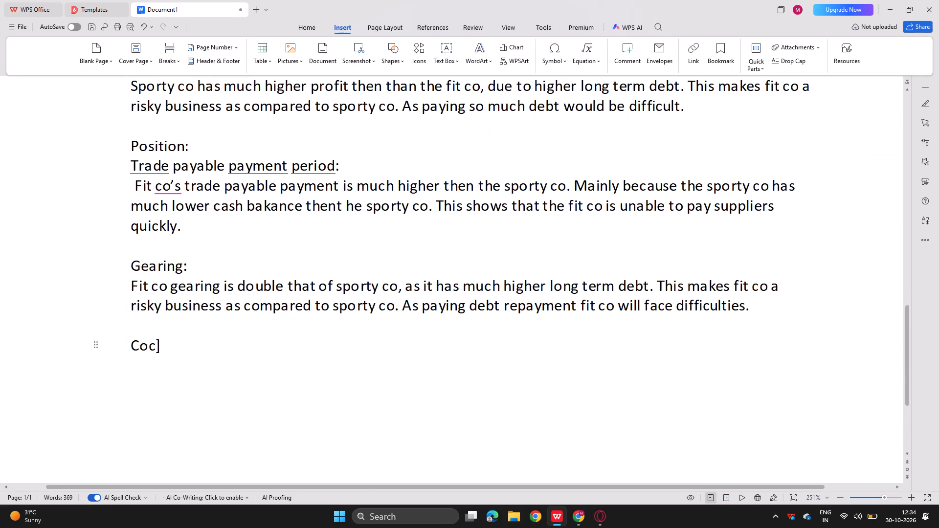
{"action": "key", "text": "BackSpace"}
{"action": "key", "text": "n"}
{"action": "key", "text": "BackSpace"}
{"action": "key", "text": "BackSpace"}
{"action": "type", "text": "nclusion:"}
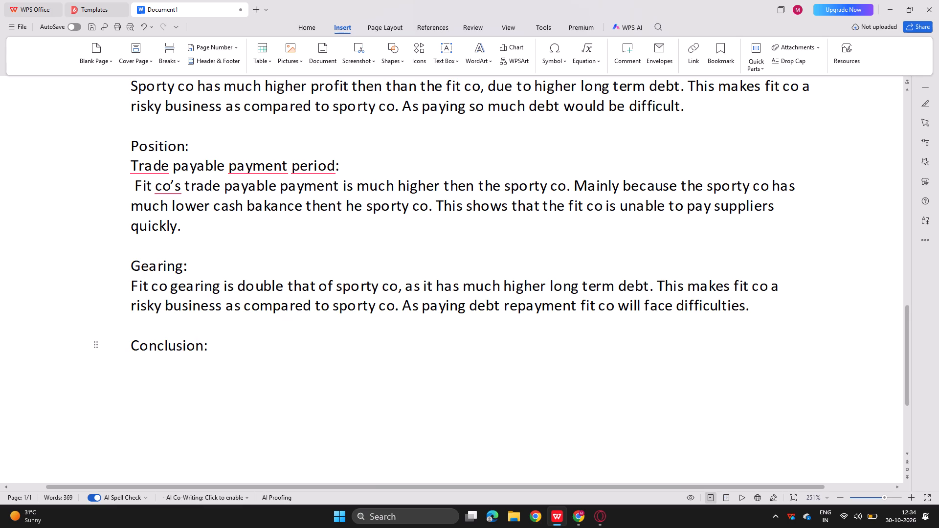
Paste the copied model conclusion on the line below the Conclusion heading.
{"action": "key", "text": "Return"}
{"action": "key", "text": "ctrl+v"}
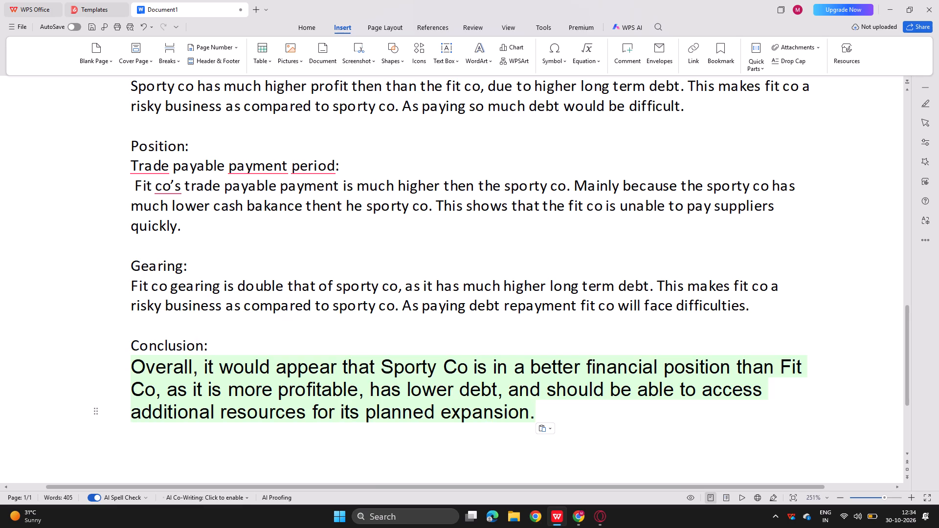
Insert a new line between the Conclusion heading and the pasted paragraph and write "Overall, it would appear that sporty".
{"action": "left_click", "coordinate": [224, 349]}
{"action": "key", "text": "Return"}
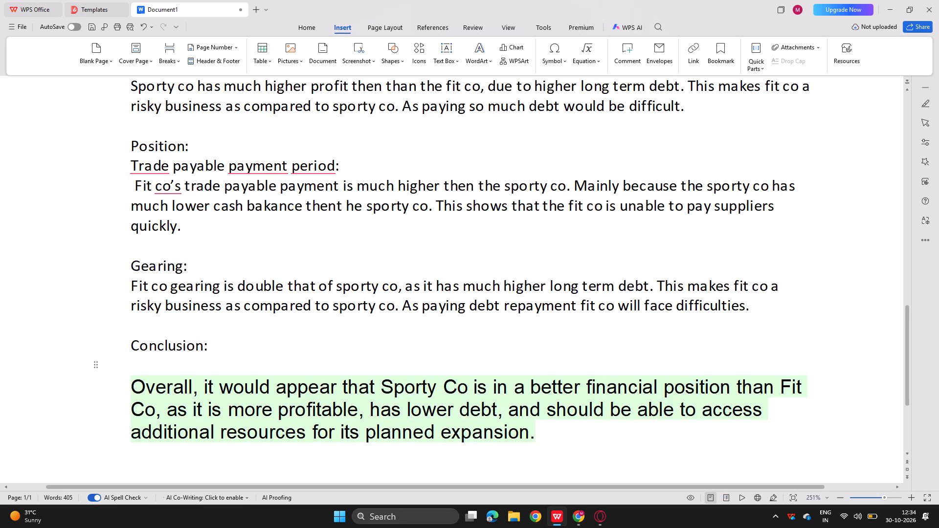
{"action": "key", "text": "BackSpace"}
{"action": "key", "text": "BackSpace"}
{"action": "type", "text": "ALL"}
{"action": "key", "text": "BackSpace"}
{"action": "key", "text": "BackSpace"}
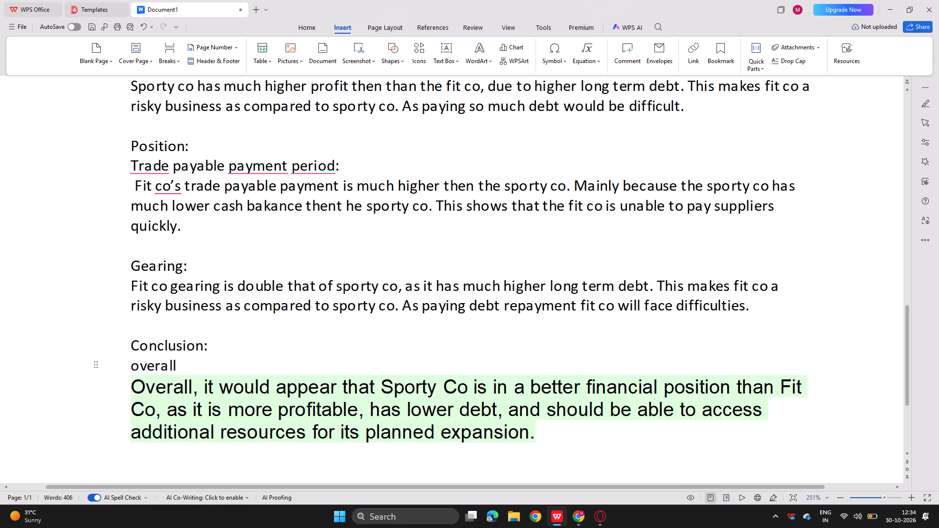
{"action": "type", "text": ", it owuld be"}
{"action": "key", "text": "BackSpace"}
{"action": "key", "text": "BackSpace"}
{"action": "type", "text": "appear that sporty ci"}
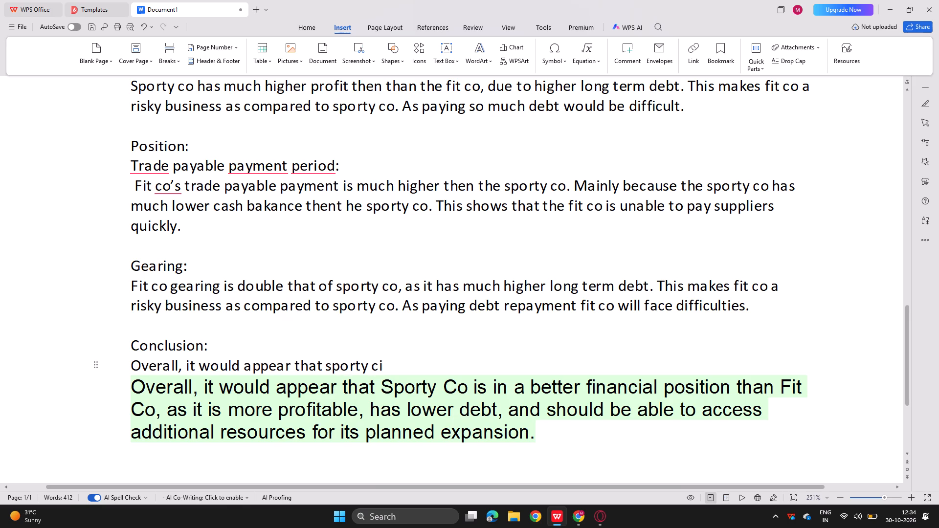
Continue the conclusion sentence with "co is in a better financial position than fit co".
{"action": "key", "text": "BackSpace"}
{"action": "type", "text": "o is in a bettter finna"}
{"action": "key", "text": "BackSpace"}
{"action": "key", "text": "BackSpace"}
{"action": "type", "text": "ancial"}
{"action": "key", "text": "space"}
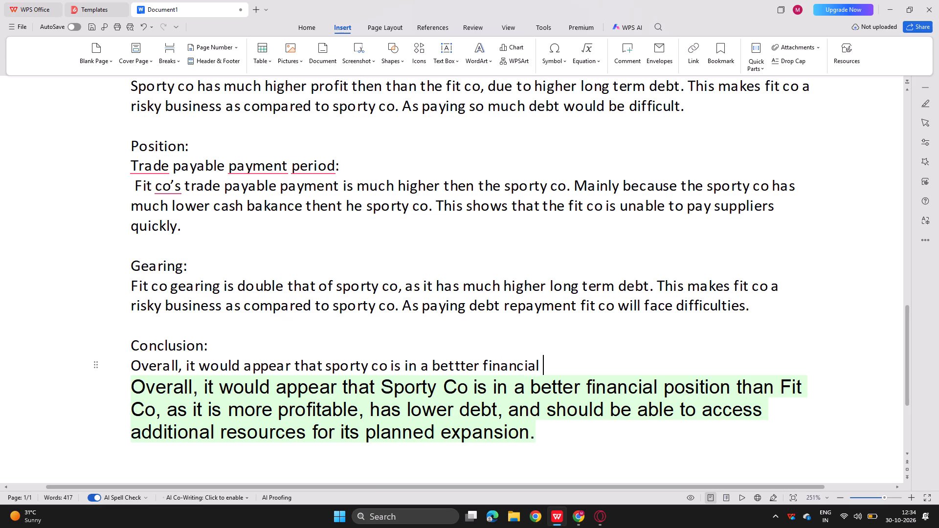
{"action": "type", "text": "position that"}
{"action": "key", "text": "space"}
{"action": "key", "text": "BackSpace"}
{"action": "key", "text": "BackSpace"}
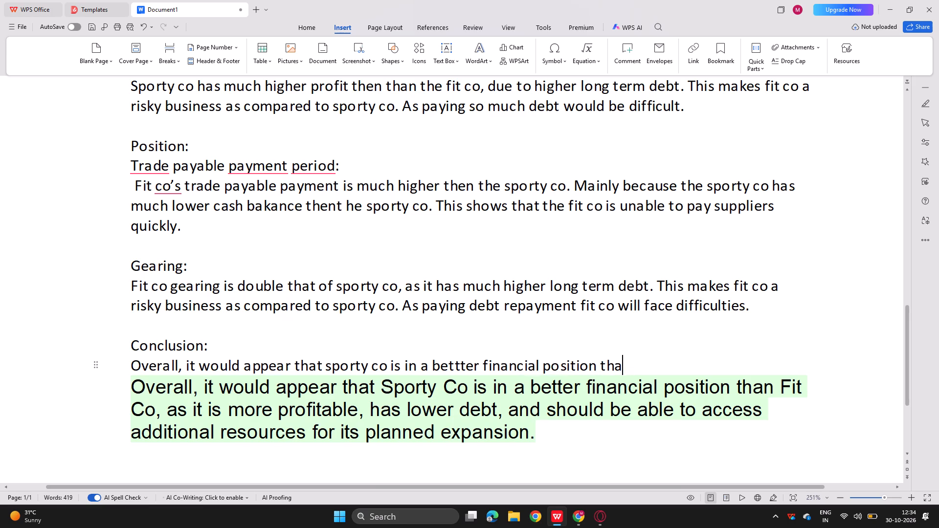
{"action": "type", "text": "n fit co"}
Continue the conclusion sentence with ", as it is more profitable".
{"action": "type", "text": ", as it is more profit"}
{"action": "key", "text": "BackSpace"}
{"action": "key", "text": "BackSpace"}
{"action": "type", "text": "itbale"}
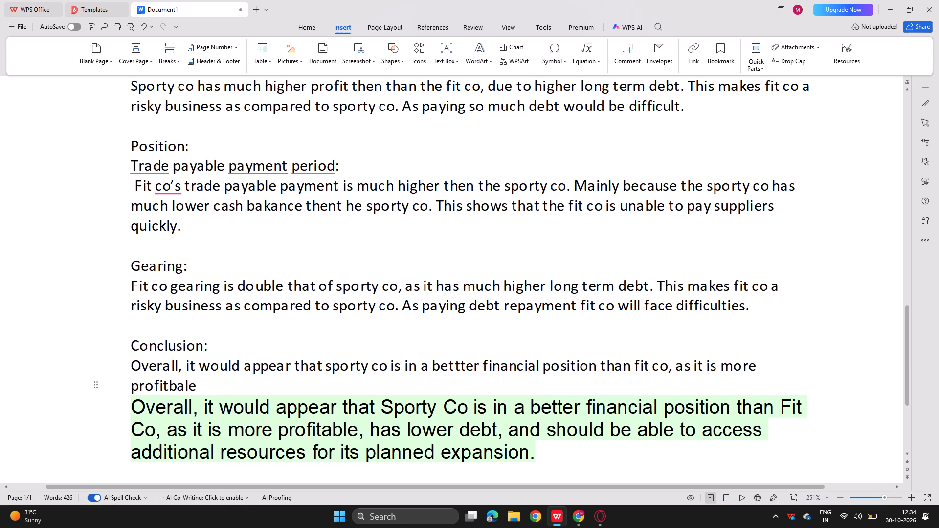
{"action": "key", "text": "BackSpace"}
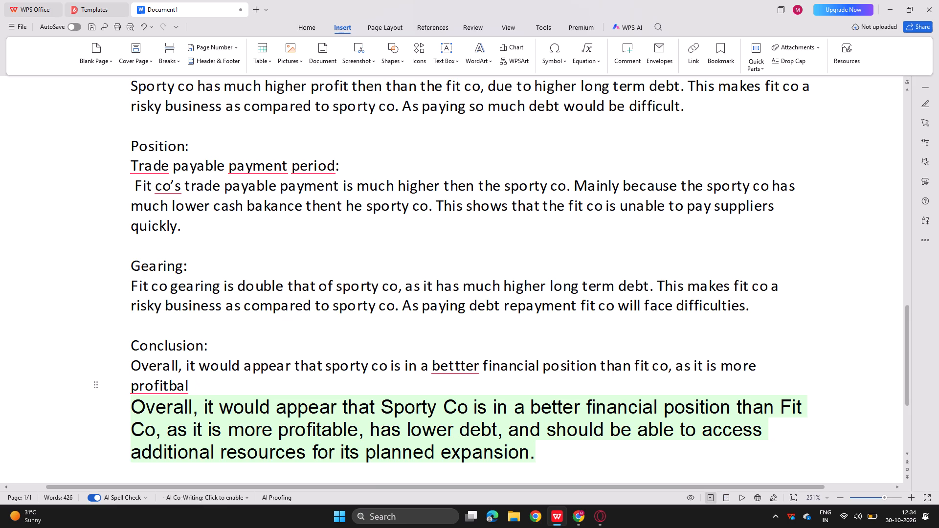
{"action": "key", "text": "BackSpace"}
{"action": "key", "text": "BackSpace"}
{"action": "key", "text": "BackSpace"}
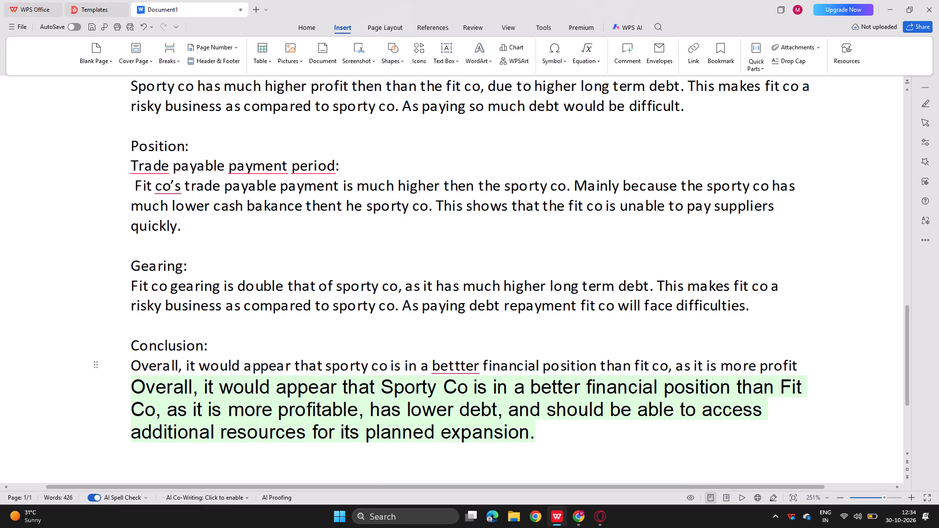
{"action": "type", "text": "able."}
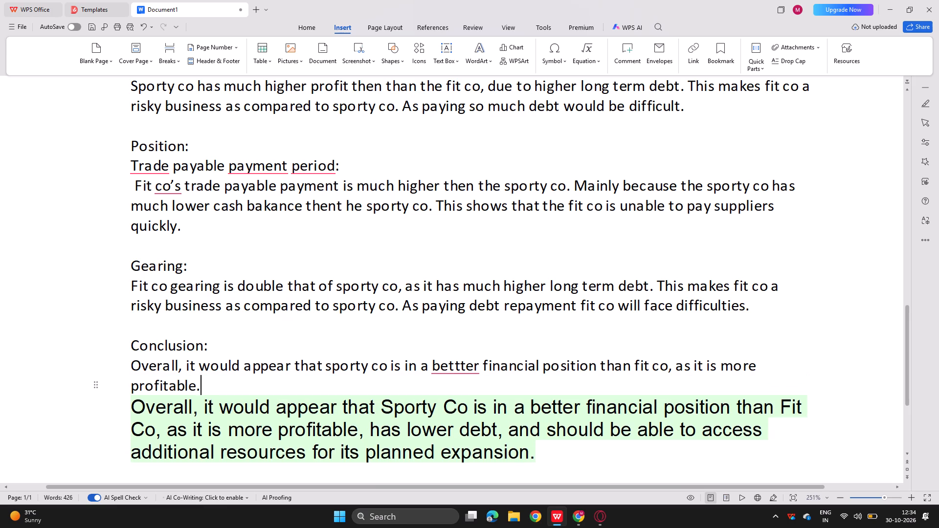
{"action": "key", "text": "BackSpace"}
{"action": "type", "text": "."}
{"action": "key", "text": "space"}
{"action": "key", "text": "BackSpace"}
{"action": "key", "text": "BackSpace"}
Extend the conclusion sentence with ", has lower debt".
{"action": "type", "text": ", has lwoer"}
{"action": "key", "text": "BackSpace"}
{"action": "key", "text": "BackSpace"}
{"action": "key", "text": "BackSpace"}
{"action": "key", "text": "BackSpace"}
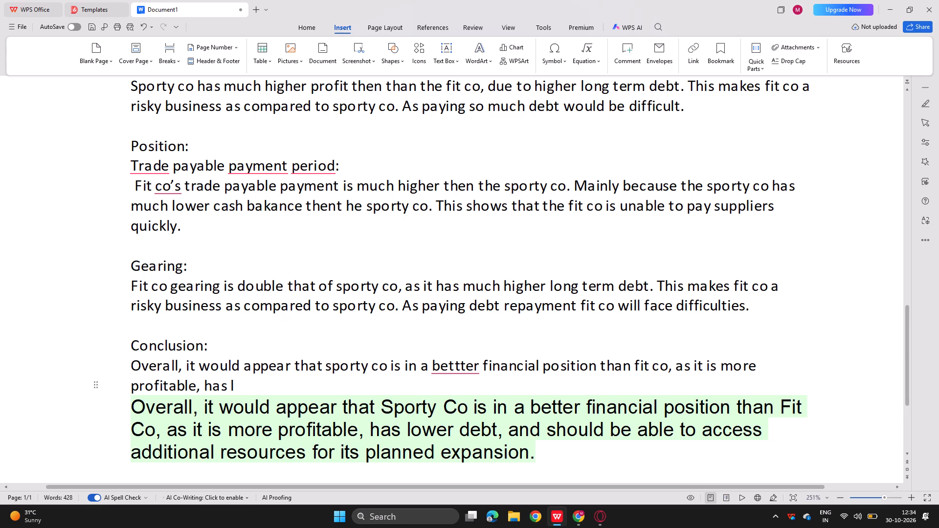
{"action": "type", "text": "ower"}
{"action": "key", "text": "space"}
{"action": "type", "text": "debr"}
{"action": "key", "text": "space"}
{"action": "key", "text": "BackSpace"}
{"action": "key", "text": "BackSpace"}
{"action": "key", "text": "t"}
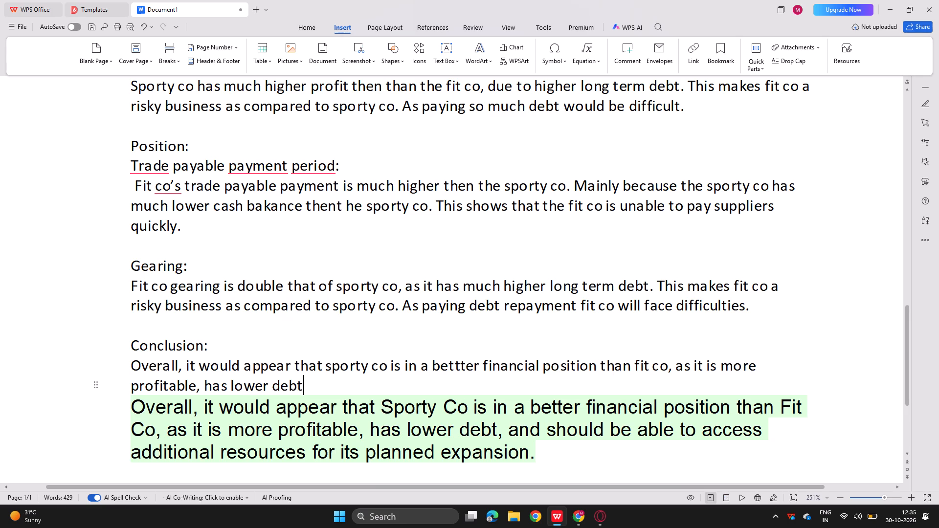
Continue the conclusion sentence with ", and should be able to access additional".
{"action": "type", "text": ", and h"}
{"action": "key", "text": "BackSpace"}
{"action": "type", "text": "shoul d"}
{"action": "key", "text": "BackSpace"}
{"action": "key", "text": "BackSpace"}
{"action": "type", "text": "d"}
{"action": "key", "text": "space"}
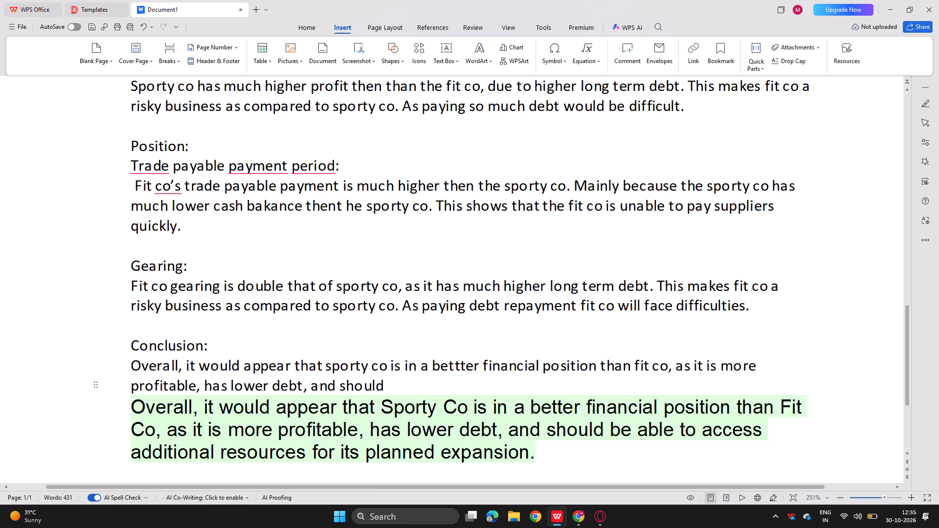
{"action": "type", "text": "be abel"}
{"action": "key", "text": "BackSpace"}
{"action": "key", "text": "BackSpace"}
{"action": "type", "text": "le to access additon"}
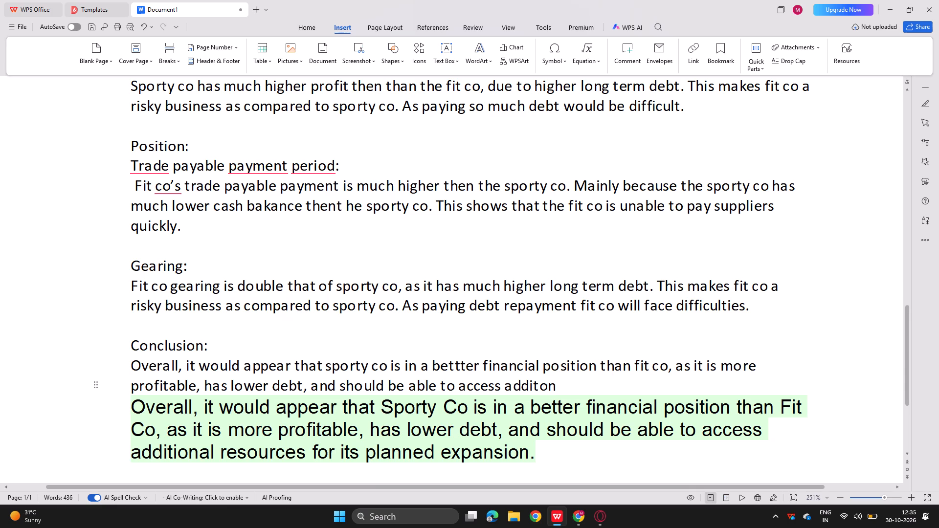
{"action": "type", "text": "al"}
Add the word "resources" to the conclusion sentence.
{"action": "key", "text": "space"}
{"action": "type", "text": "resourcwes"}
{"action": "key", "text": "space"}
{"action": "key", "text": "BackSpace"}
{"action": "key", "text": "BackSpace"}
{"action": "key", "text": "BackSpace"}
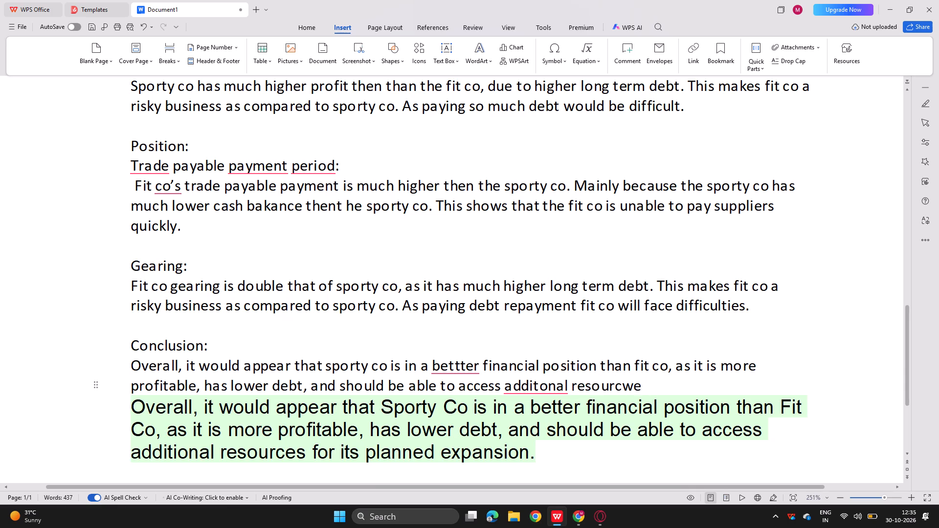
{"action": "key", "text": "BackSpace"}
{"action": "key", "text": "BackSpace"}
{"action": "type", "text": "ces"}
{"action": "key", "text": "space"}
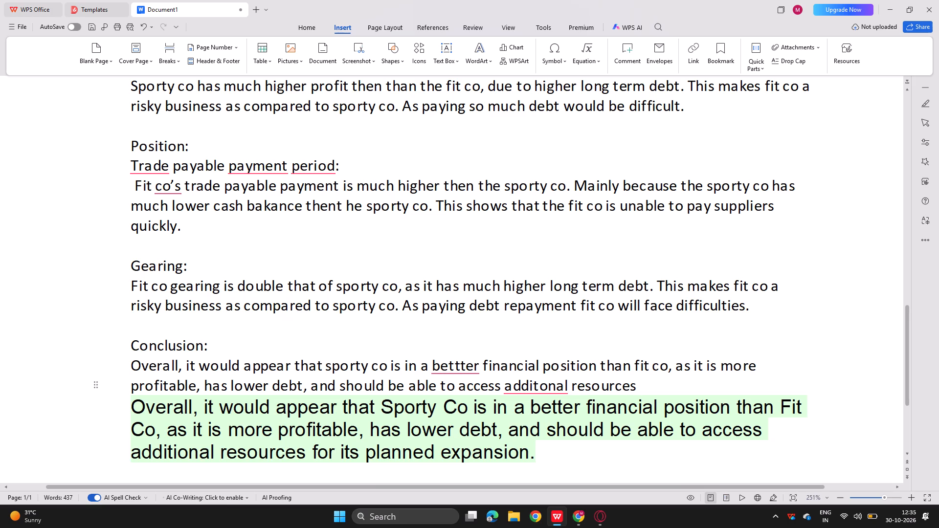
Finish the conclusion sentence with "for its better expansion.".
{"action": "type", "text": "for its es"}
{"action": "key", "text": "BackSpace"}
{"action": "key", "text": "BackSpace"}
{"action": "type", "text": "pla"}
{"action": "key", "text": "BackSpace"}
{"action": "key", "text": "BackSpace"}
{"action": "key", "text": "BackSpace"}
{"action": "type", "text": "better expzansion"}
{"action": "key", "text": "BackSpace"}
{"action": "key", "text": "BackSpace"}
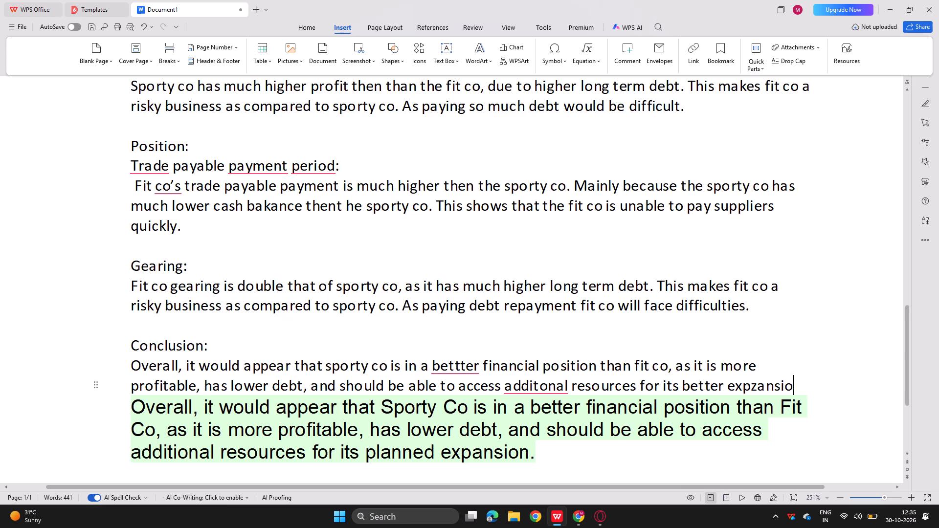
{"action": "key", "text": "BackSpace"}
{"action": "key", "text": "BackSpace"}
{"action": "key", "text": "BackSpace"}
{"action": "key", "text": "BackSpace"}
{"action": "key", "text": "BackSpace"}
{"action": "type", "text": "ansion."}
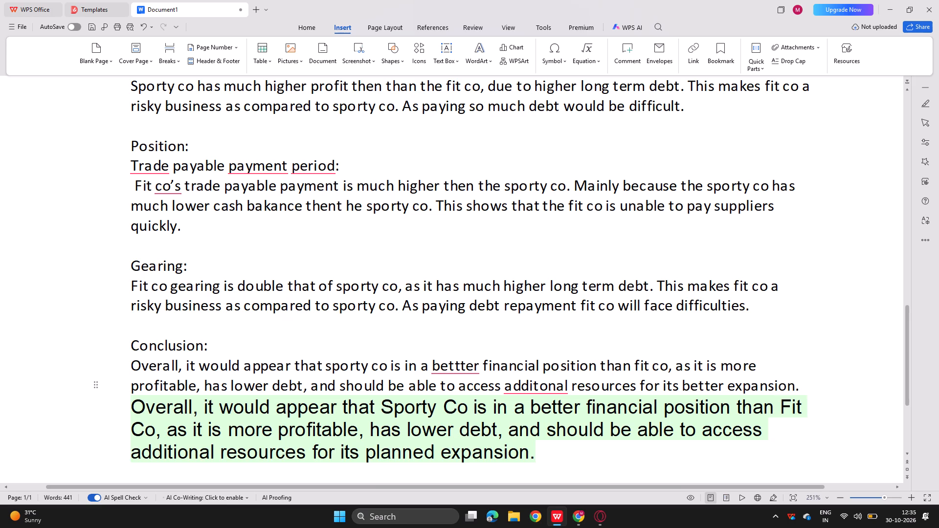
Delete the pasted, green-highlighted model conclusion below the retyped sentence.
{"action": "left_click_drag", "start_coordinate": [129, 405], "coordinate": [555, 461]}
{"action": "scroll", "coordinate": [453, 456], "scroll_direction": "right", "scroll_amount": 1}
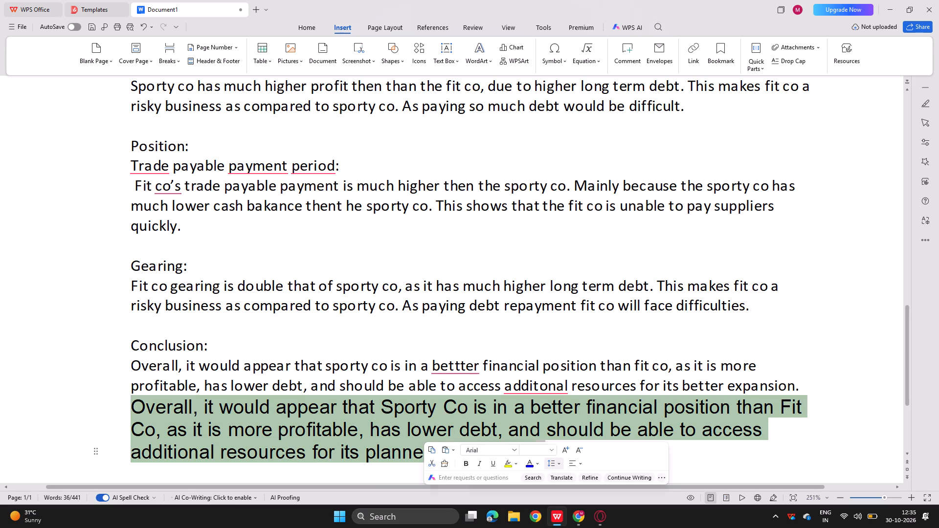
{"action": "key", "text": "BackSpace"}
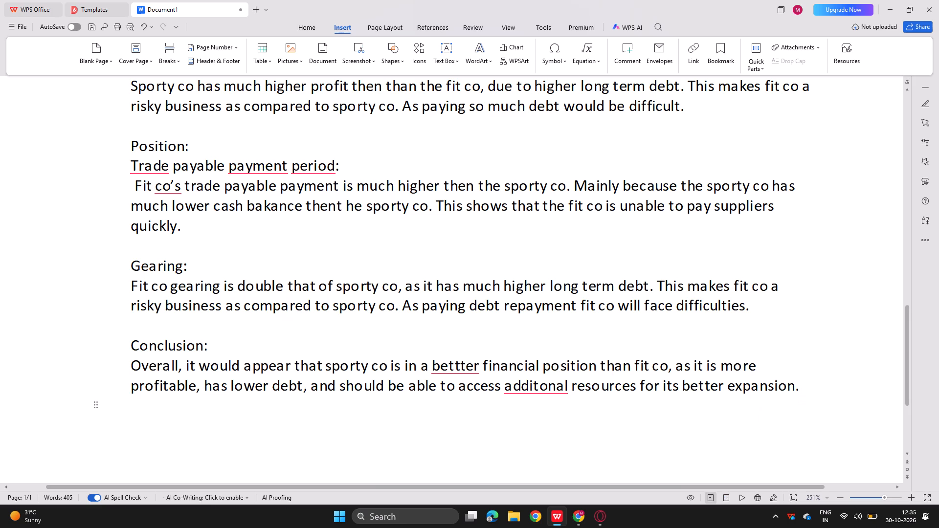
Review the whole Fit co answer, from the part A ratio table to the part B conclusion.
{"action": "scroll", "coordinate": [555, 461], "scroll_direction": "up", "scroll_amount": 5}
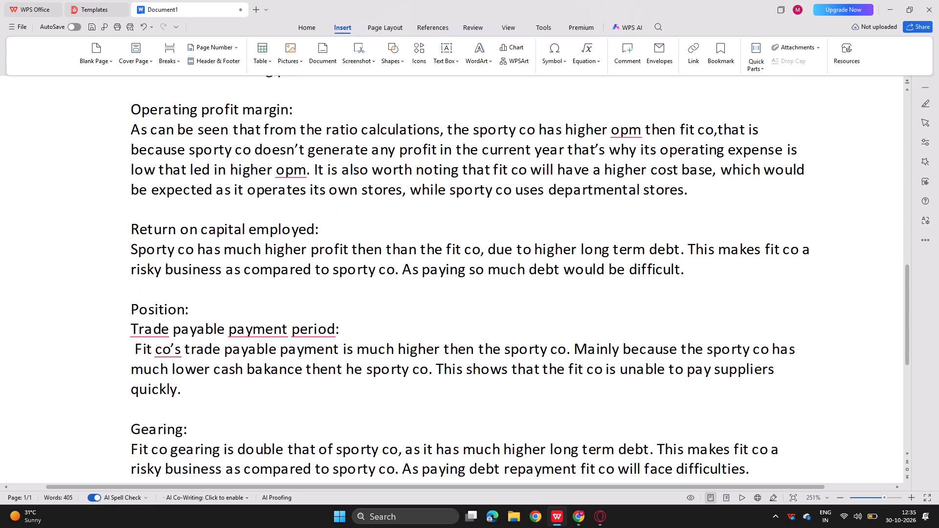
{"action": "scroll", "coordinate": [555, 461], "scroll_direction": "up", "scroll_amount": 5}
{"action": "scroll", "coordinate": [254, 279], "scroll_direction": "up", "scroll_amount": 3}
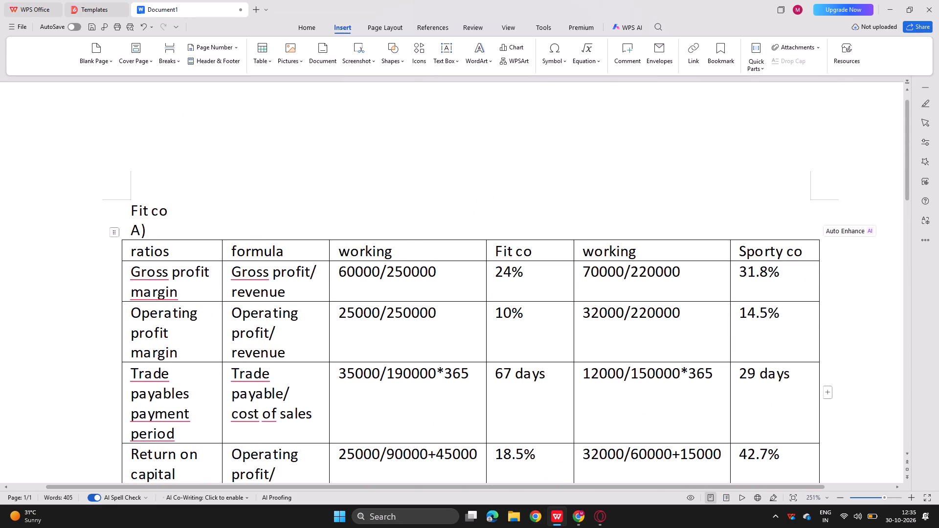
{"action": "left_click_drag", "start_coordinate": [131, 205], "coordinate": [177, 260]}
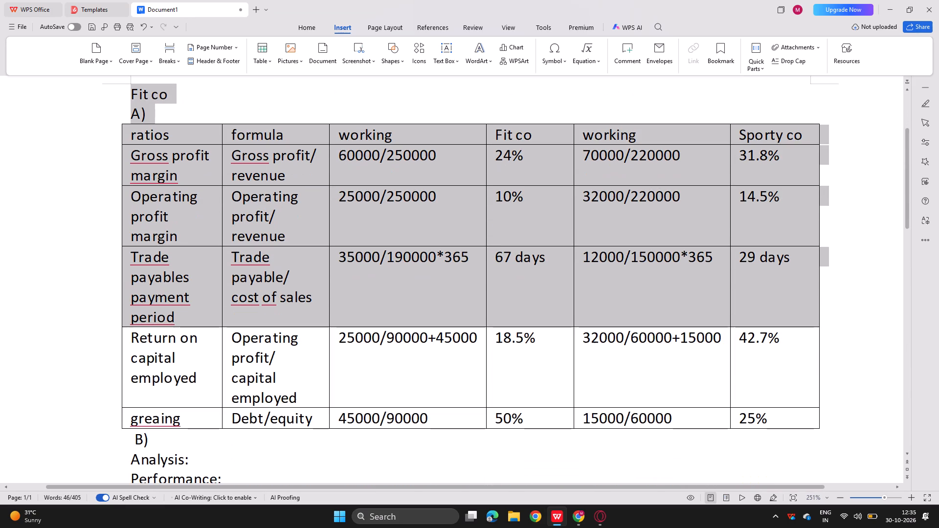
{"action": "left_click_drag", "start_coordinate": [177, 260], "coordinate": [87, 248]}
{"action": "left_click", "coordinate": [87, 248]}
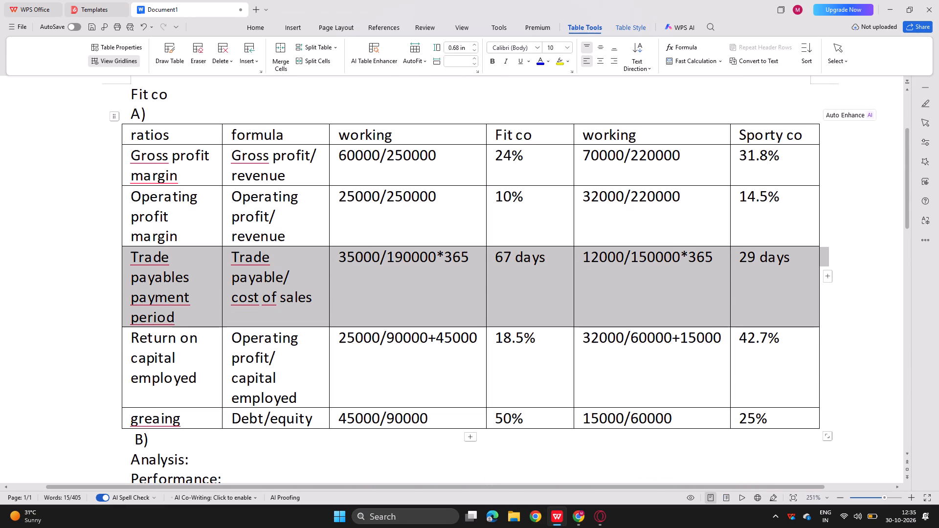
{"action": "left_click", "coordinate": [91, 409]}
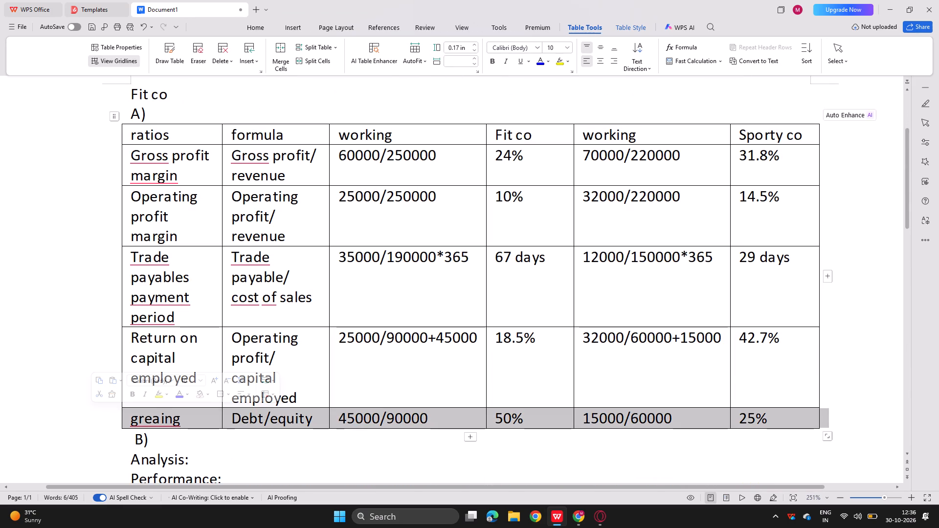
{"action": "left_click", "coordinate": [246, 453]}
{"action": "scroll", "coordinate": [246, 453], "scroll_direction": "down", "scroll_amount": 9}
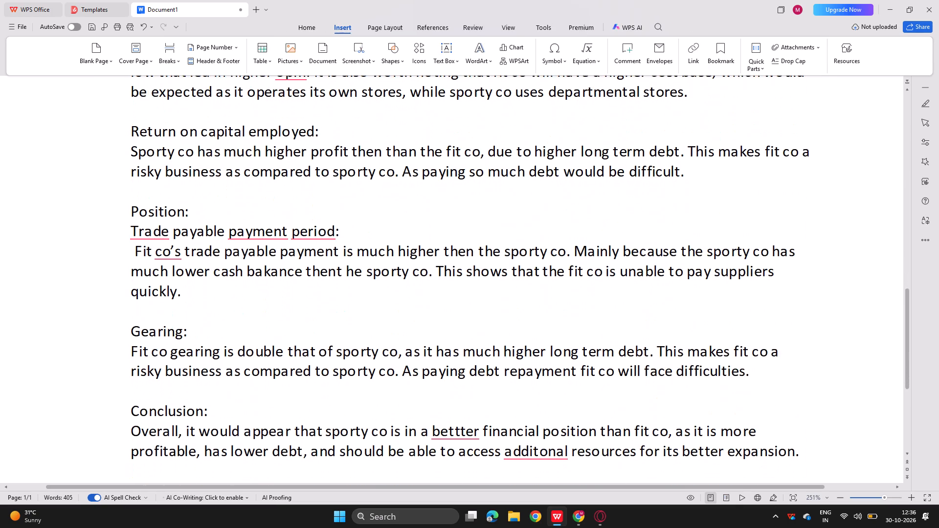
{"action": "scroll", "coordinate": [368, 424], "scroll_direction": "down", "scroll_amount": 2}
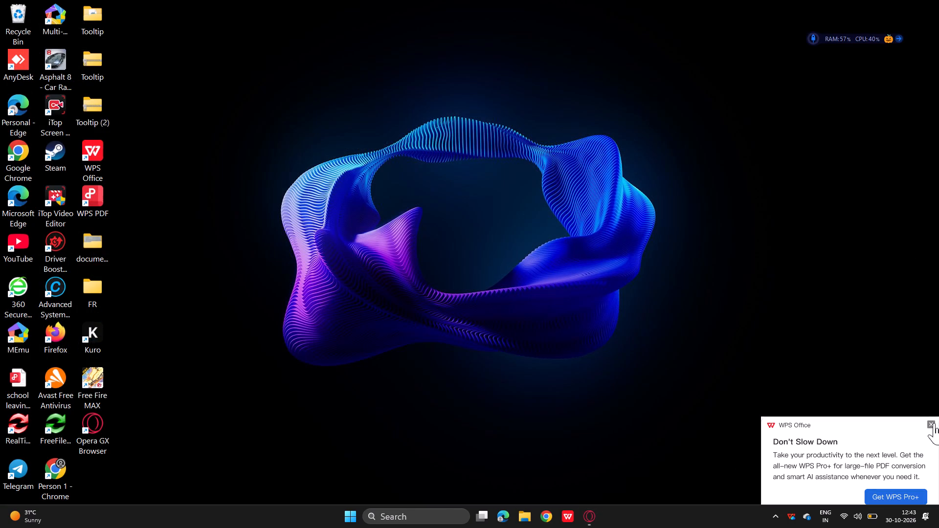
{"action": "left_click", "coordinate": [934, 423]}
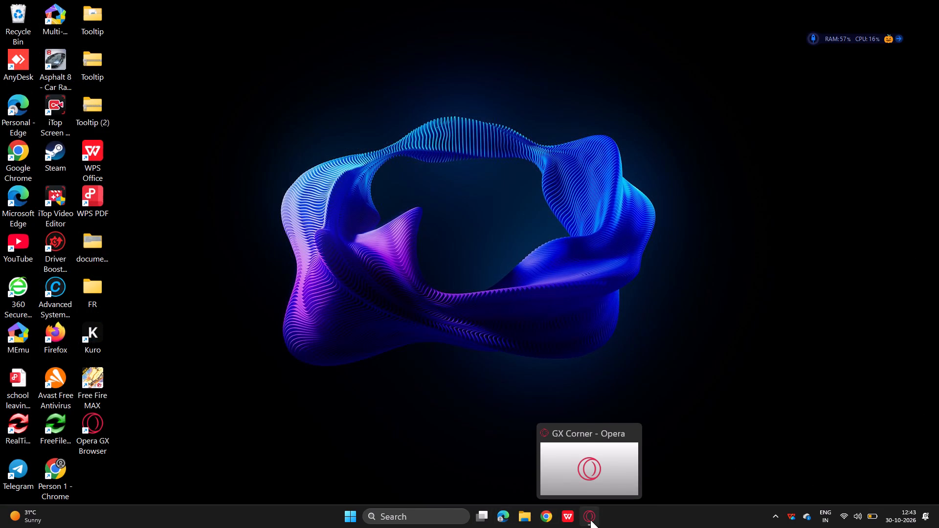
{"action": "left_click", "coordinate": [635, 427]}
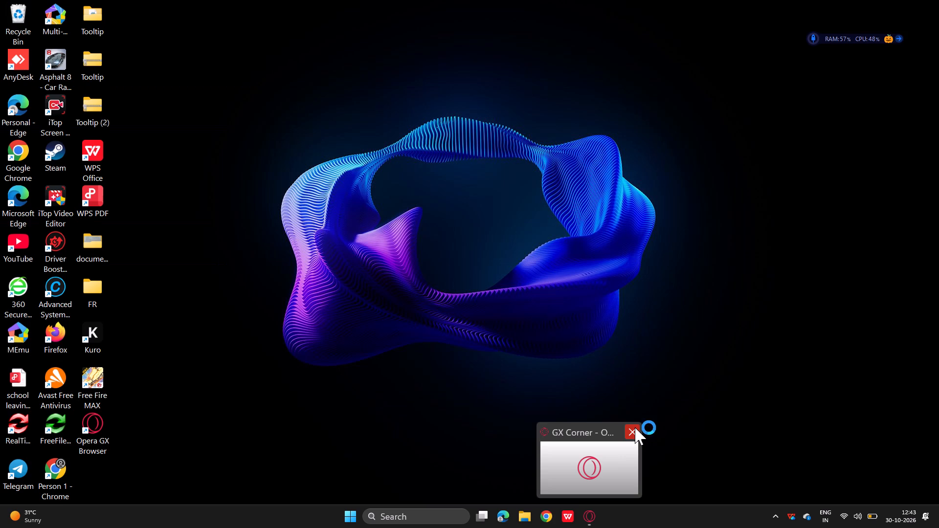
Shut down the computer.
{"action": "left_click", "coordinate": [366, 520]}
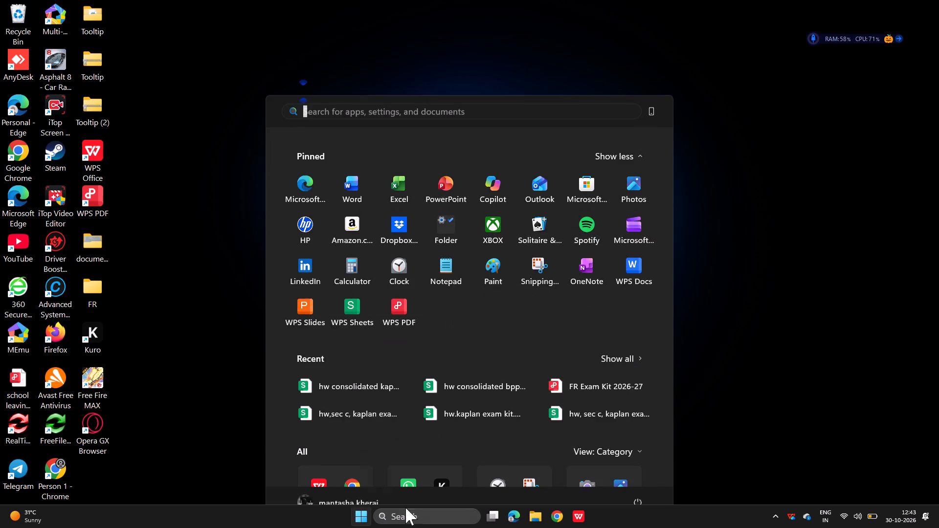
{"action": "left_click", "coordinate": [634, 485]}
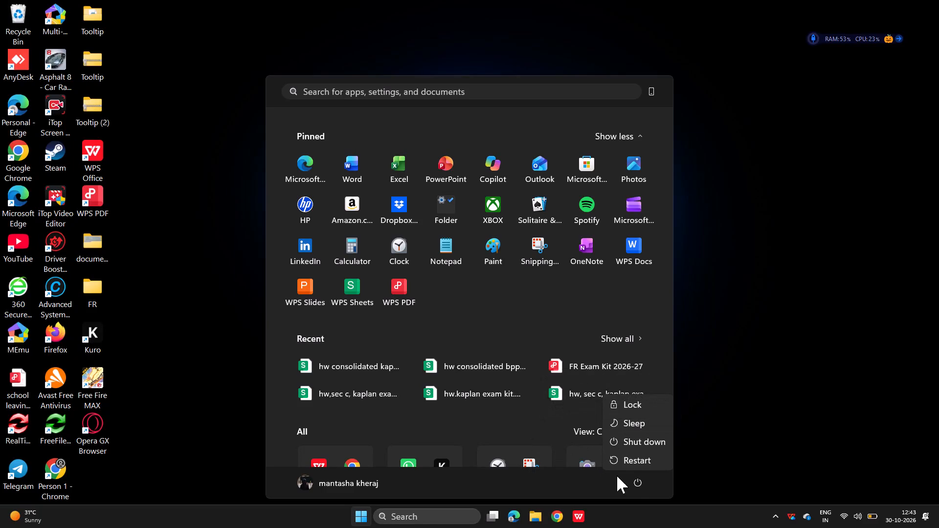
{"action": "left_click", "coordinate": [617, 441]}
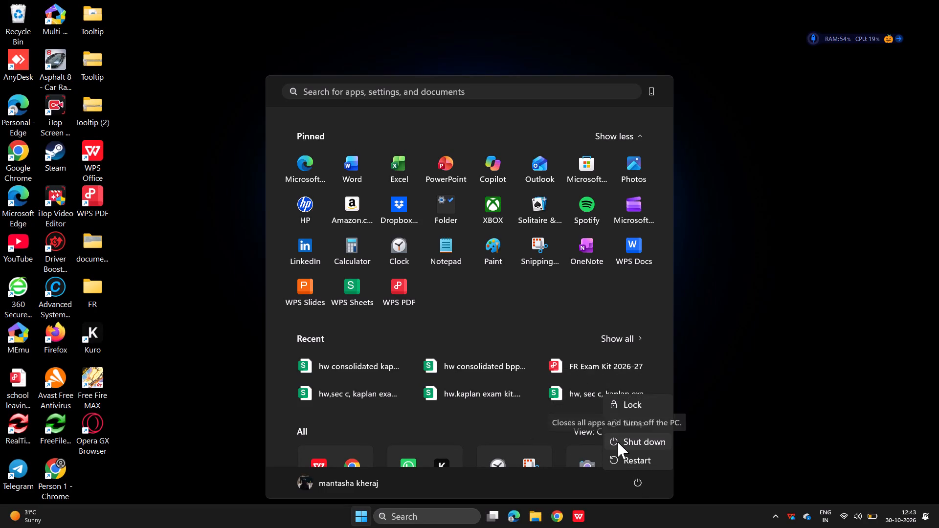